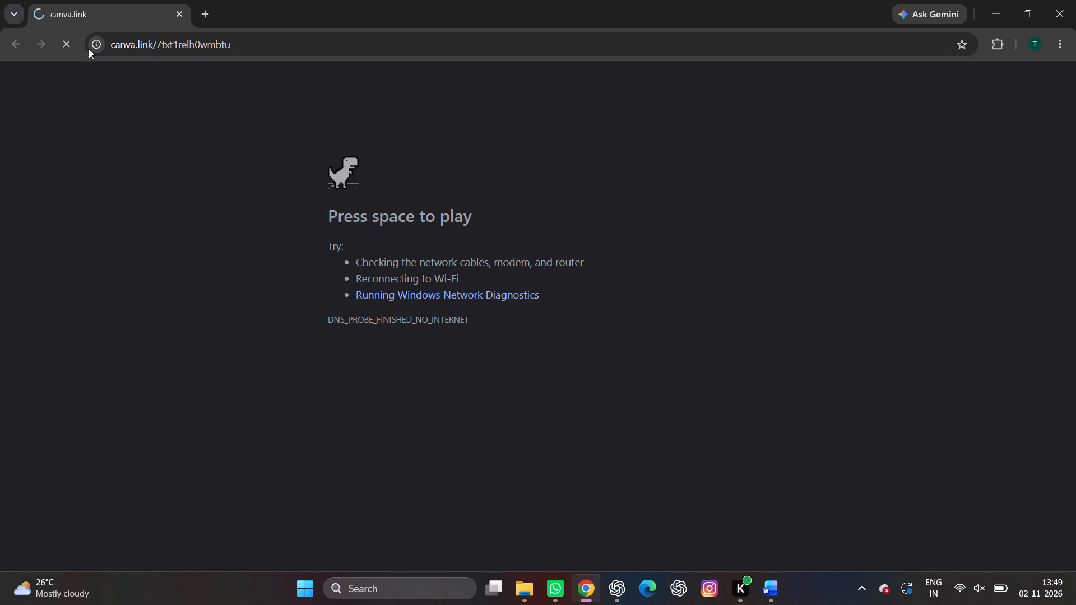
click(73, 45)
click(73, 45)
click(72, 41)
click(68, 41)
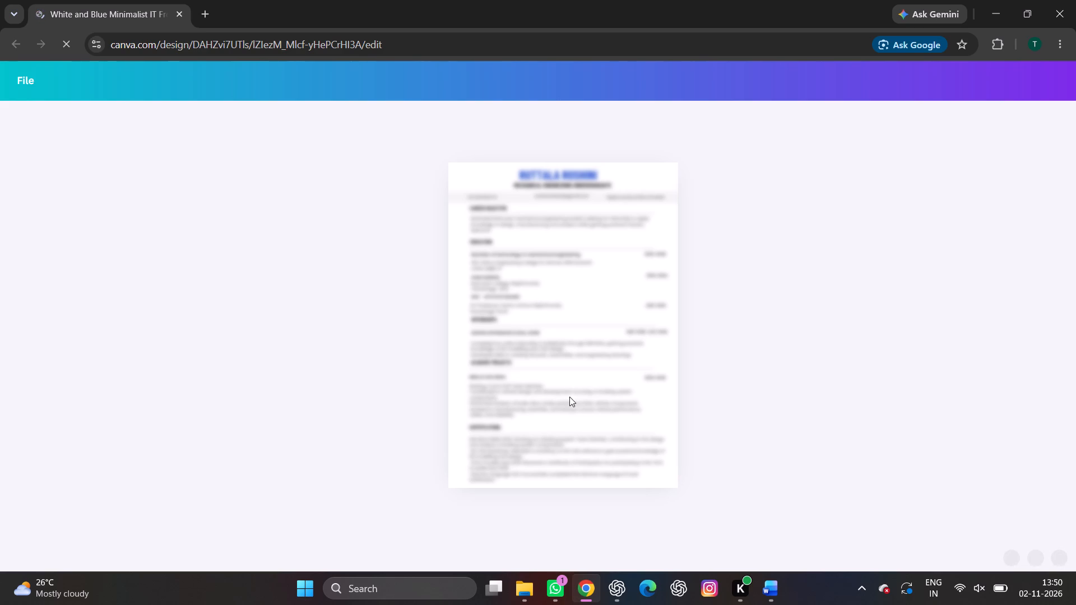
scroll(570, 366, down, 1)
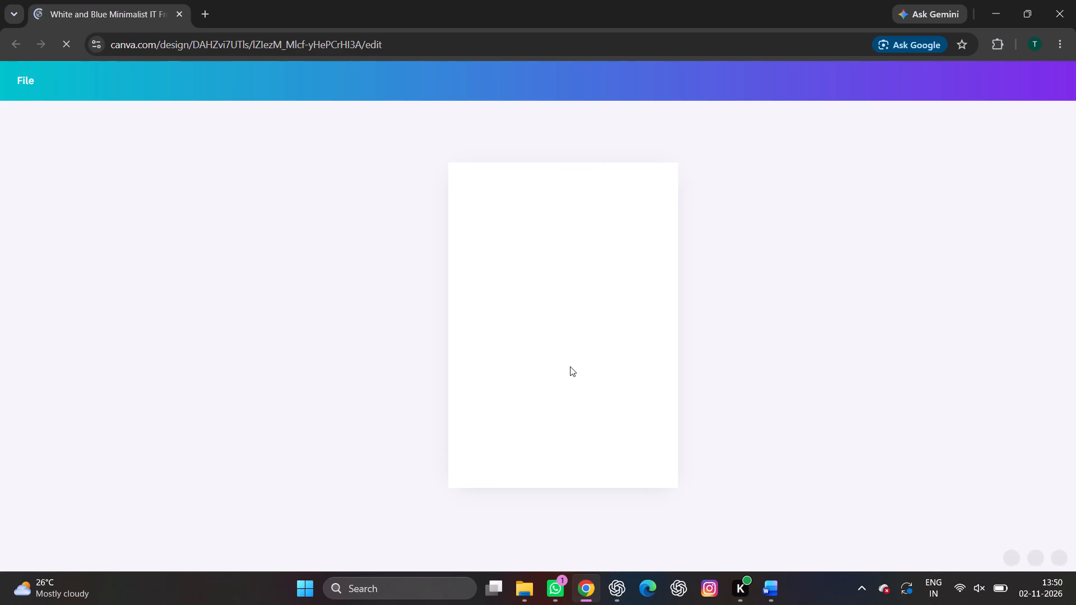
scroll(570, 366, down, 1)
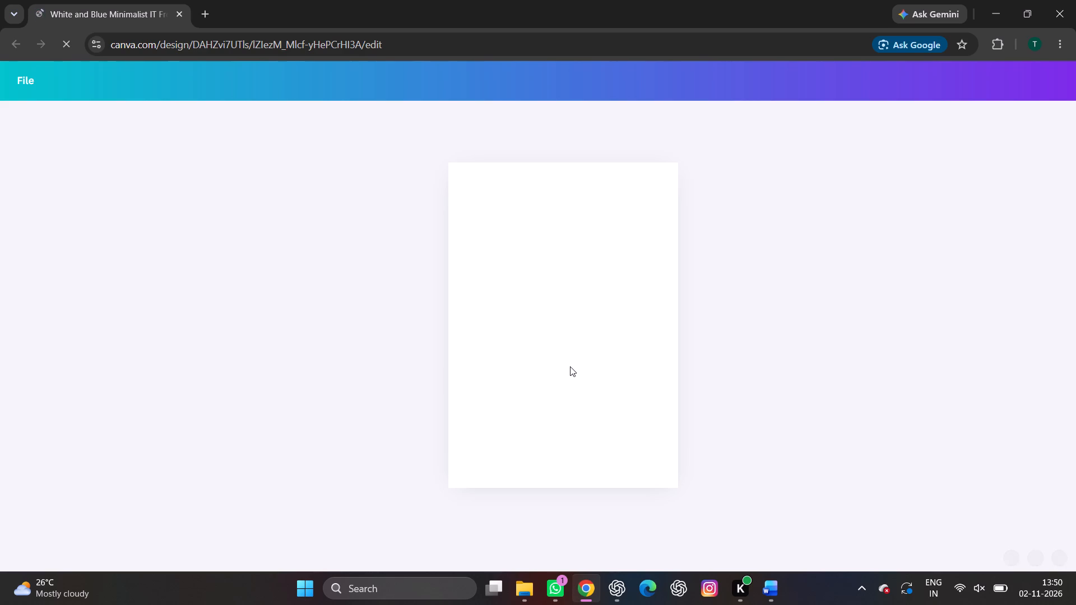
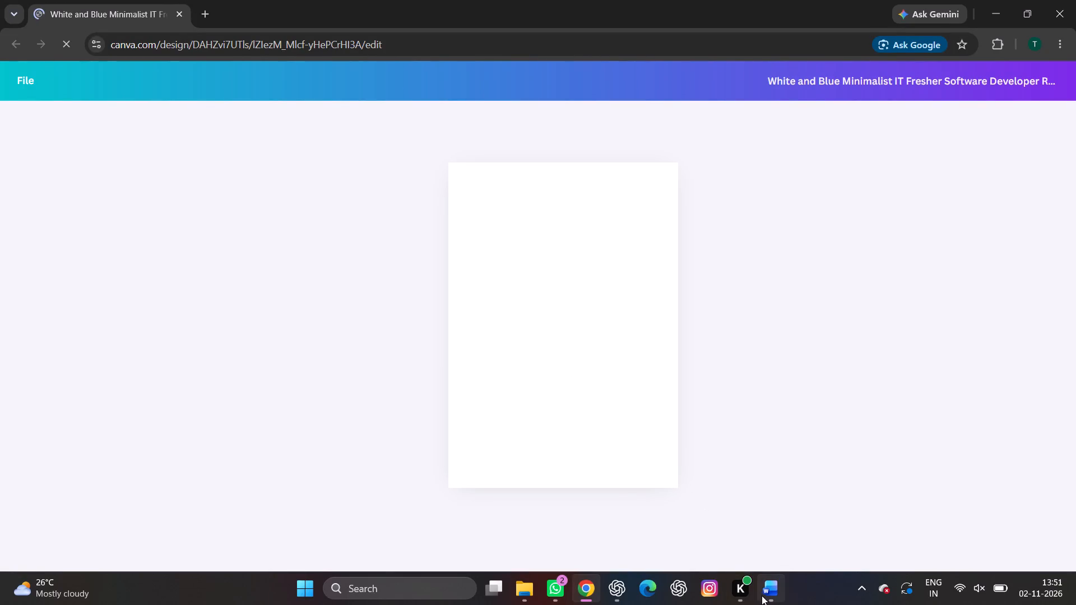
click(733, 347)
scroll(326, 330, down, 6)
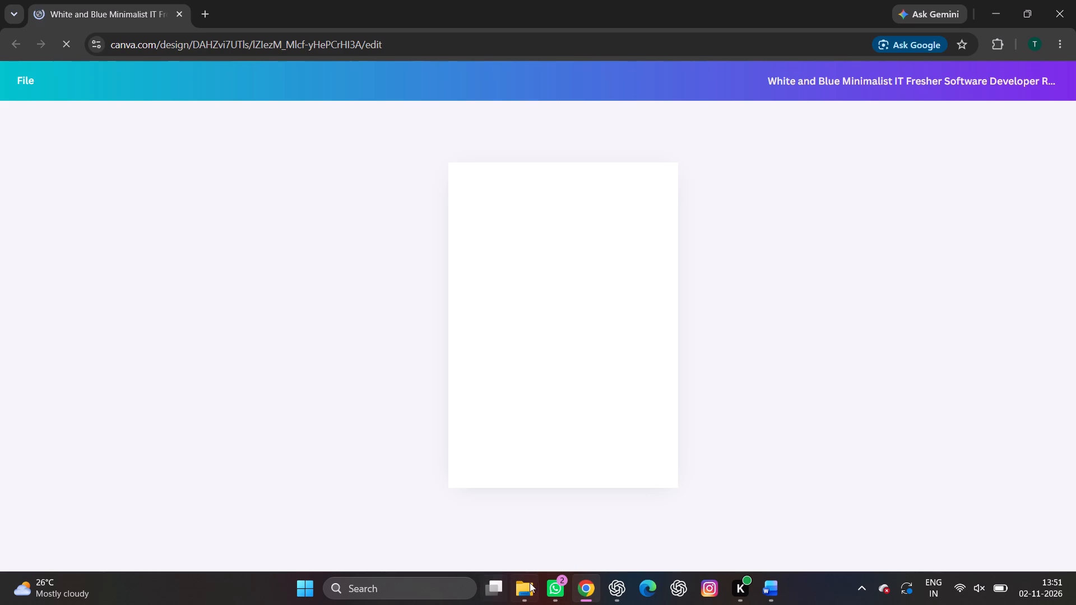
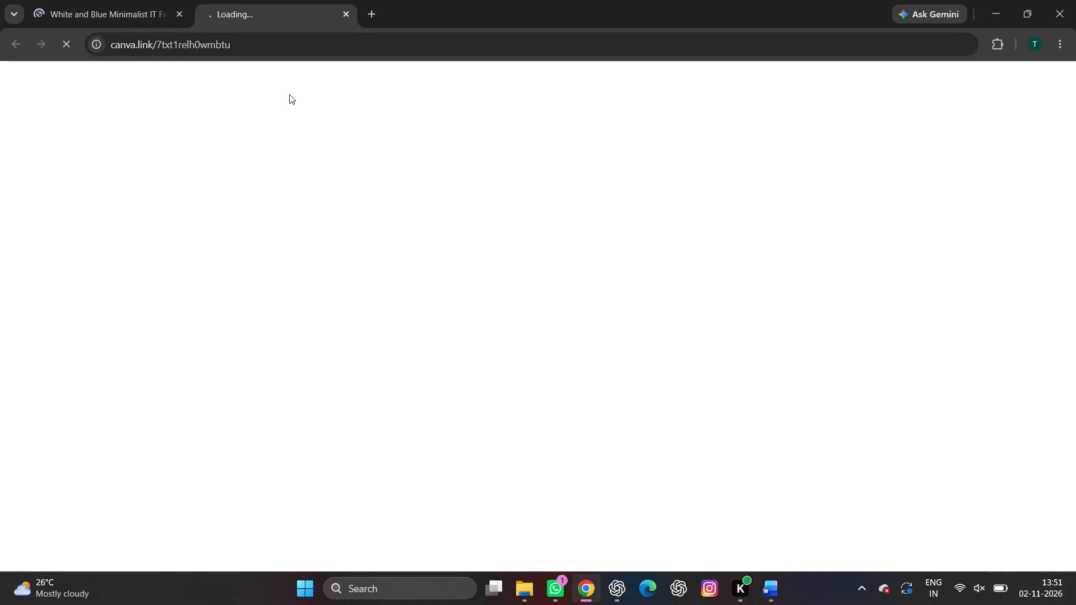
Return to the résumé design and close the duplicate tab that is still loading.
click(125, 0)
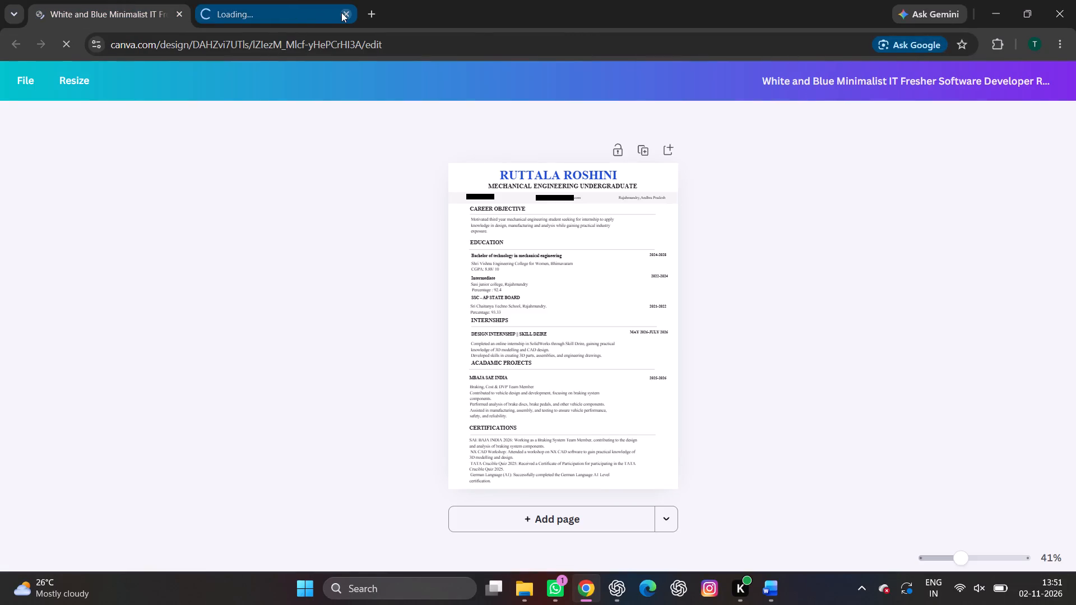
click(342, 12)
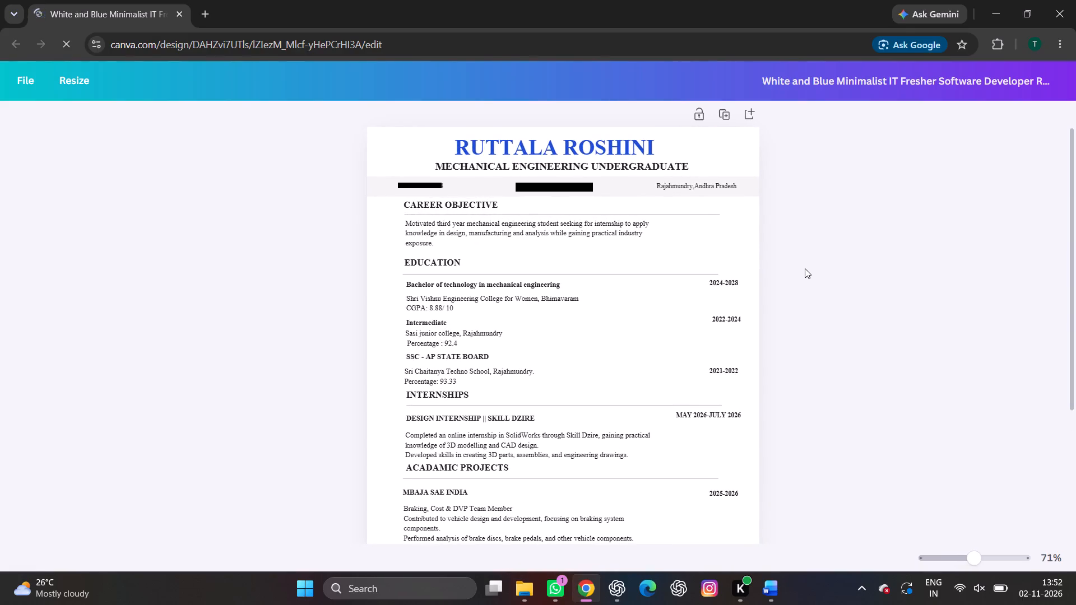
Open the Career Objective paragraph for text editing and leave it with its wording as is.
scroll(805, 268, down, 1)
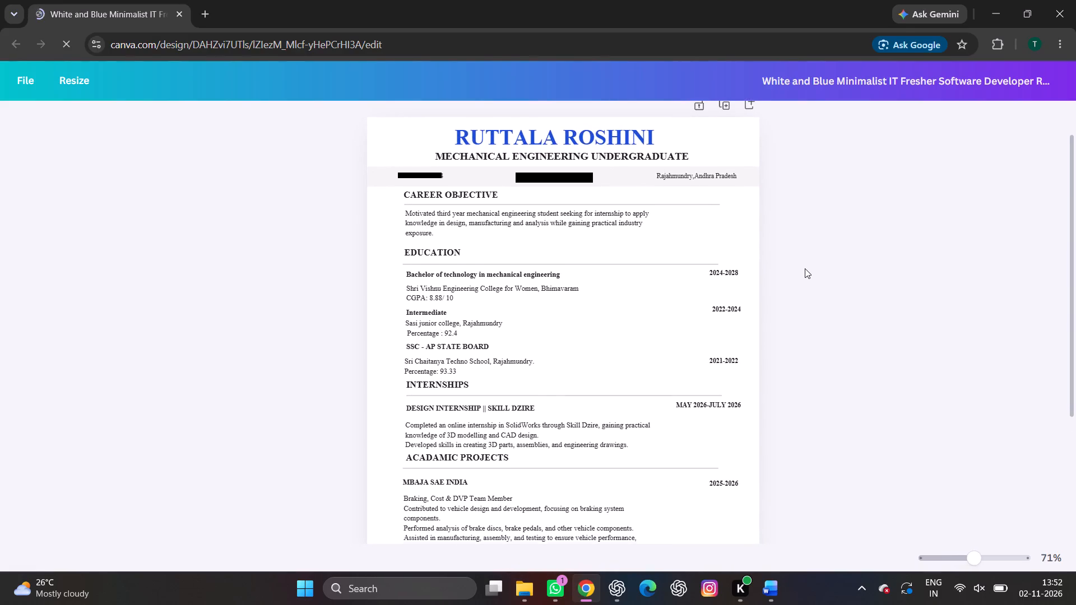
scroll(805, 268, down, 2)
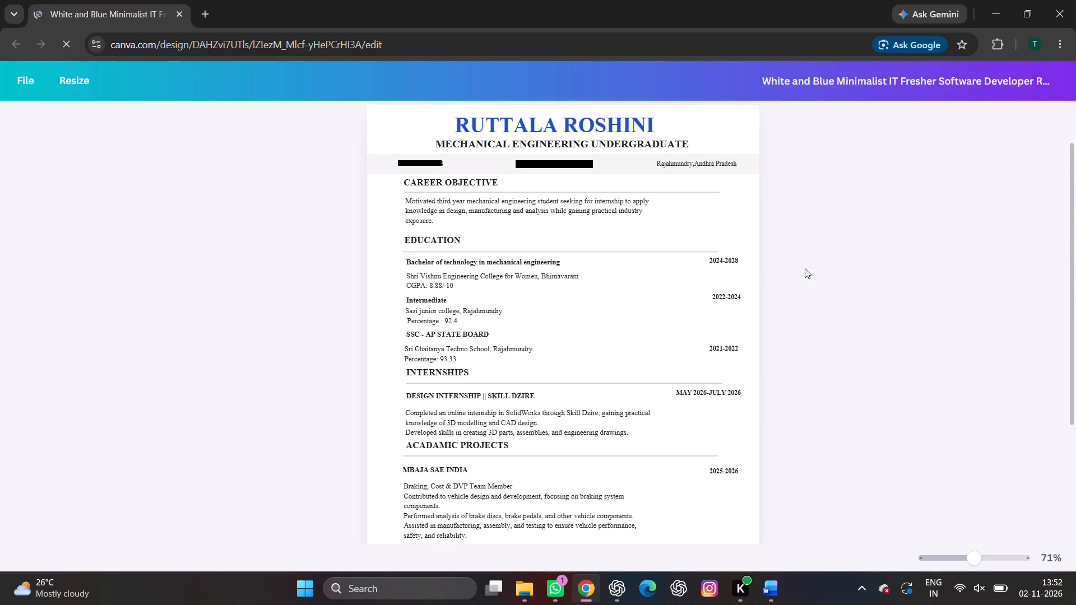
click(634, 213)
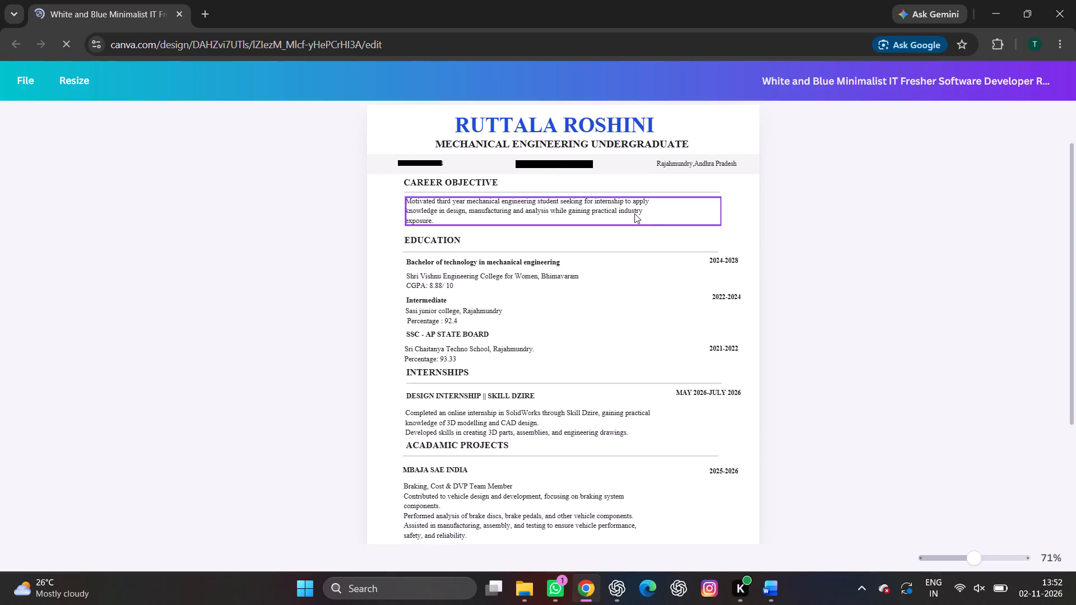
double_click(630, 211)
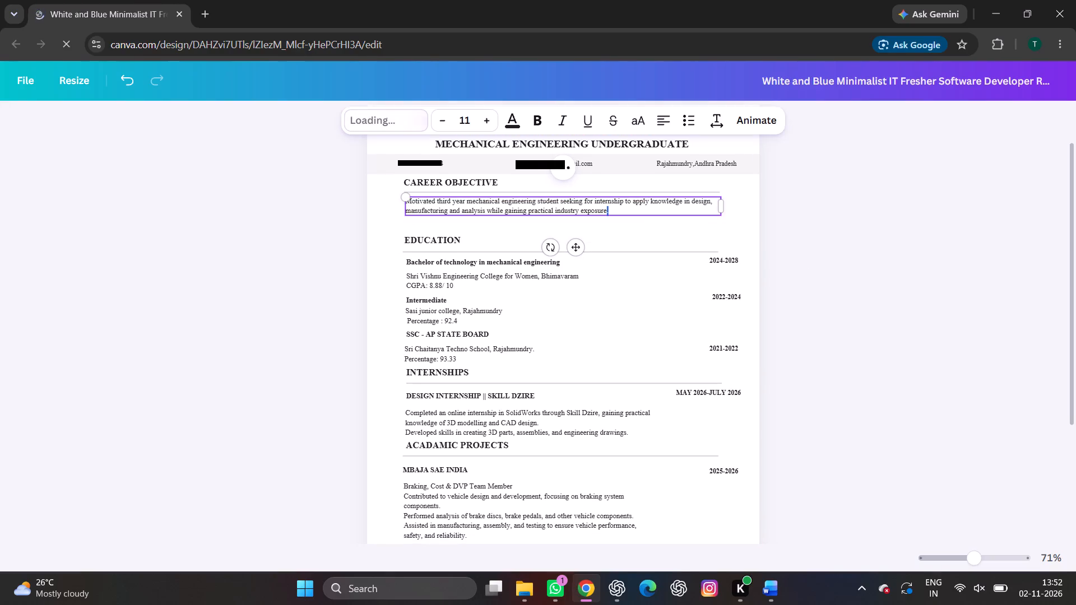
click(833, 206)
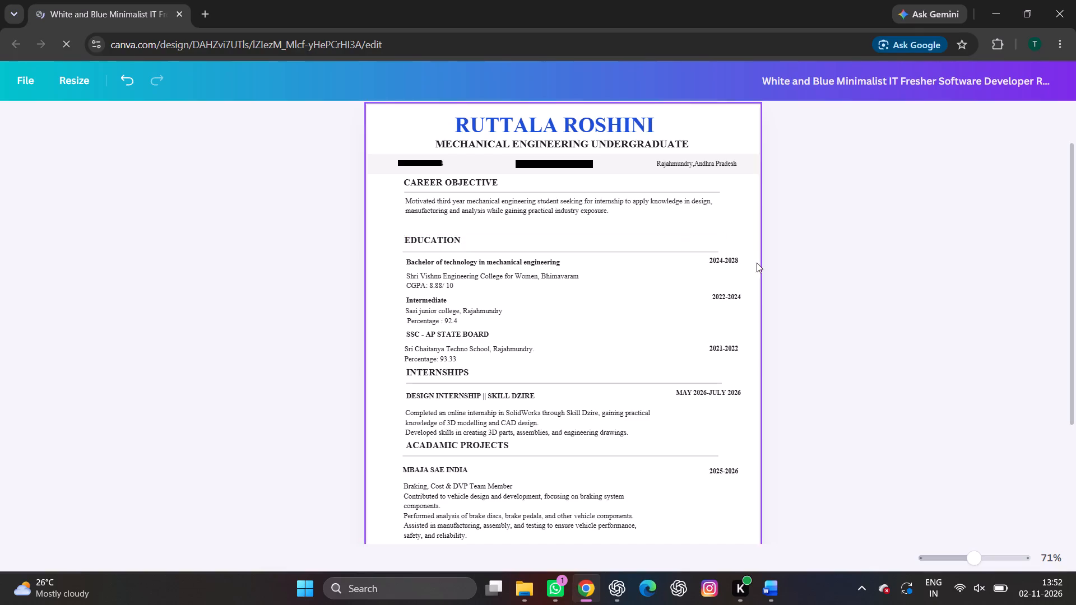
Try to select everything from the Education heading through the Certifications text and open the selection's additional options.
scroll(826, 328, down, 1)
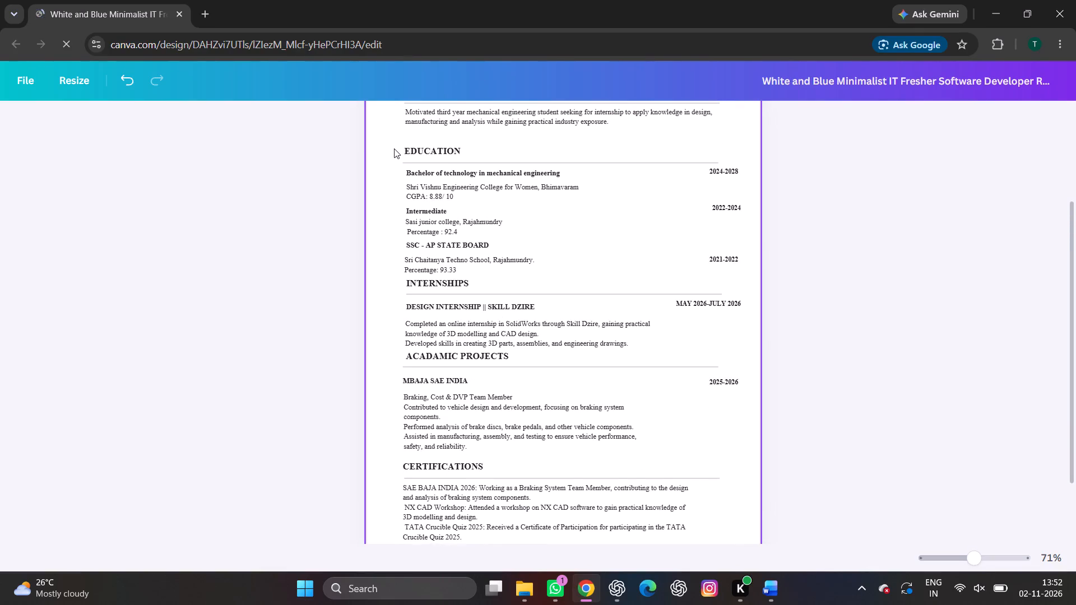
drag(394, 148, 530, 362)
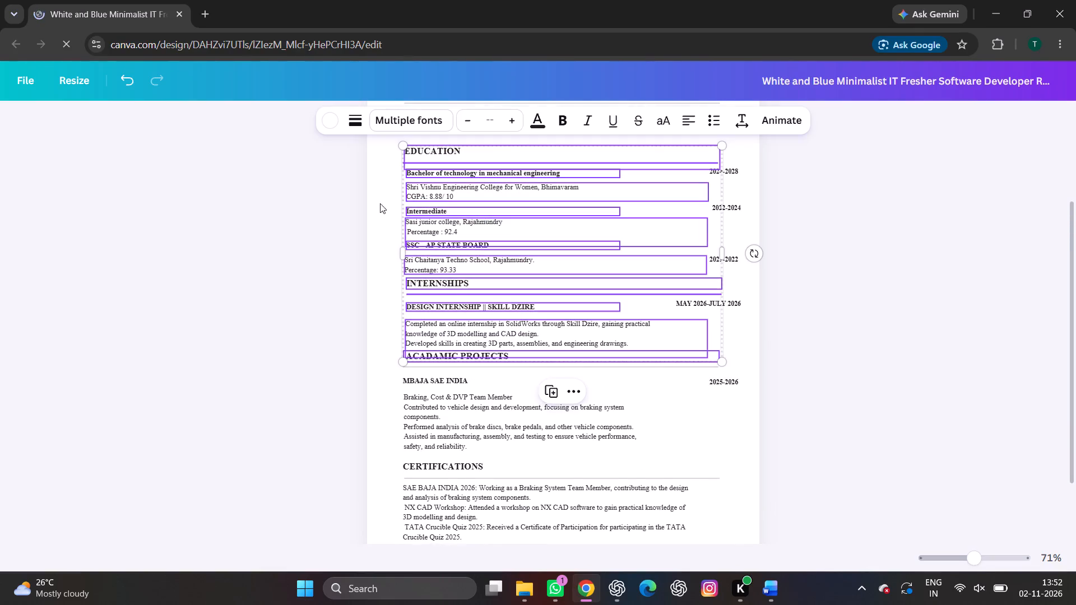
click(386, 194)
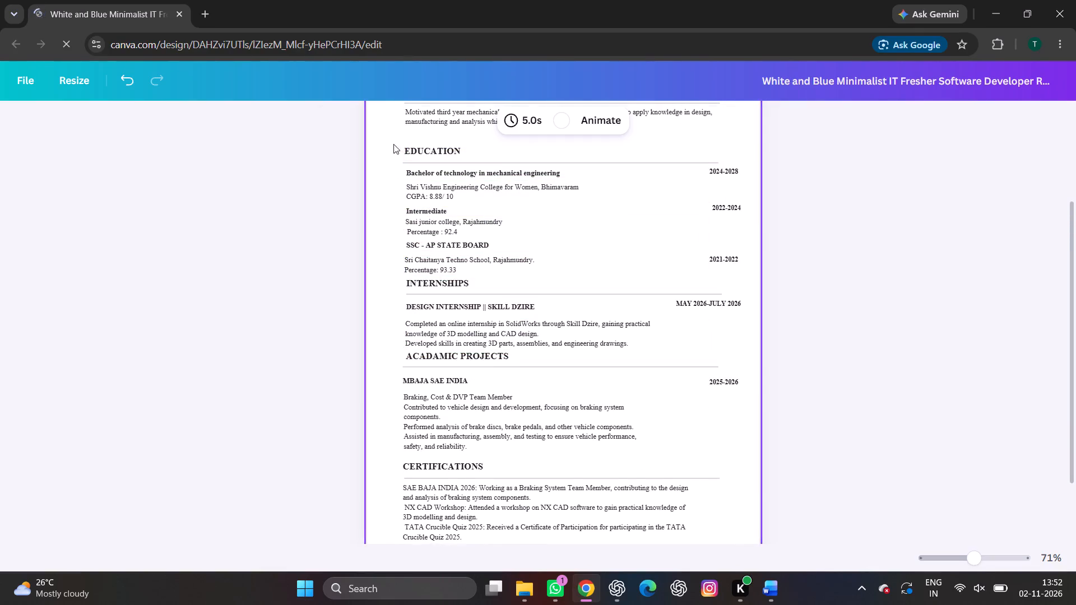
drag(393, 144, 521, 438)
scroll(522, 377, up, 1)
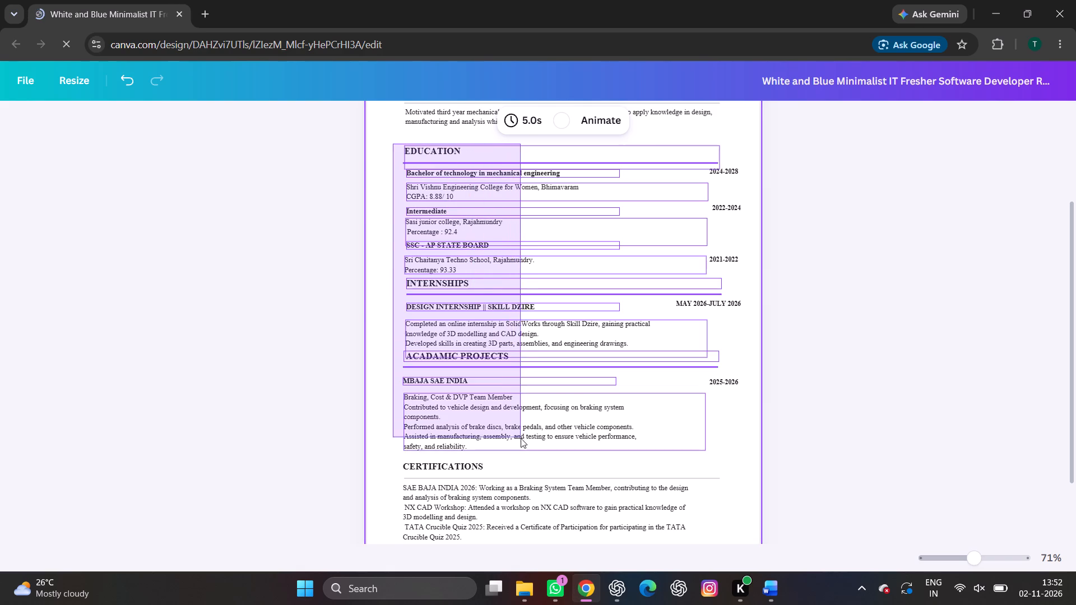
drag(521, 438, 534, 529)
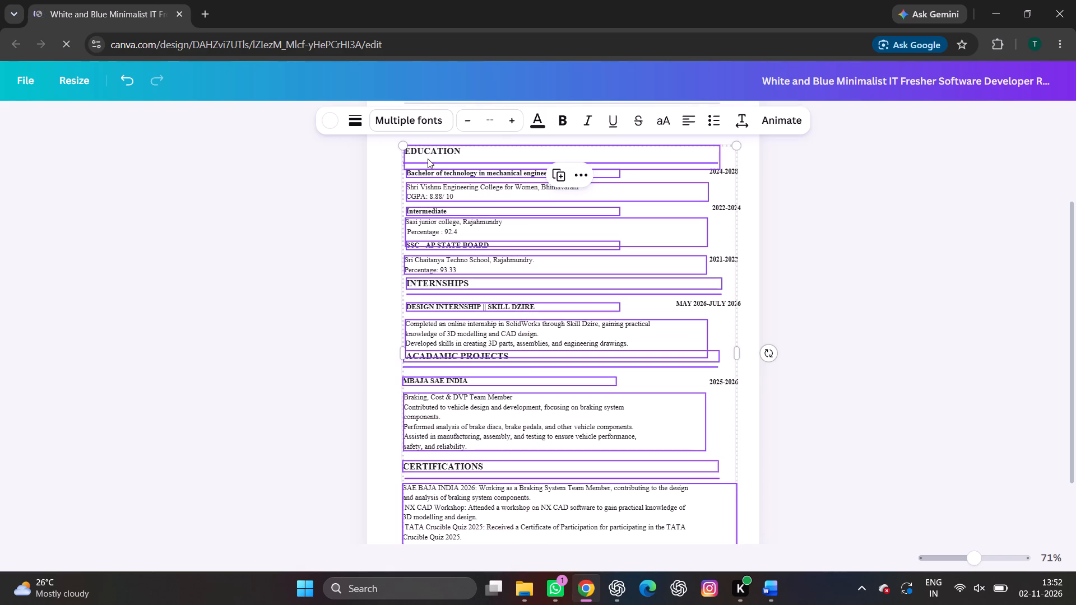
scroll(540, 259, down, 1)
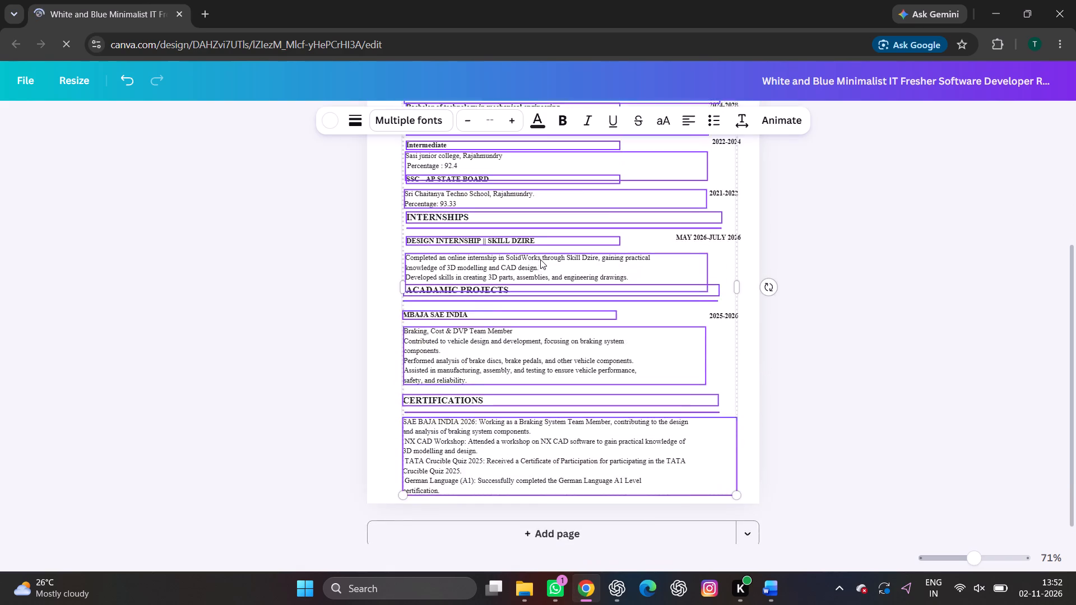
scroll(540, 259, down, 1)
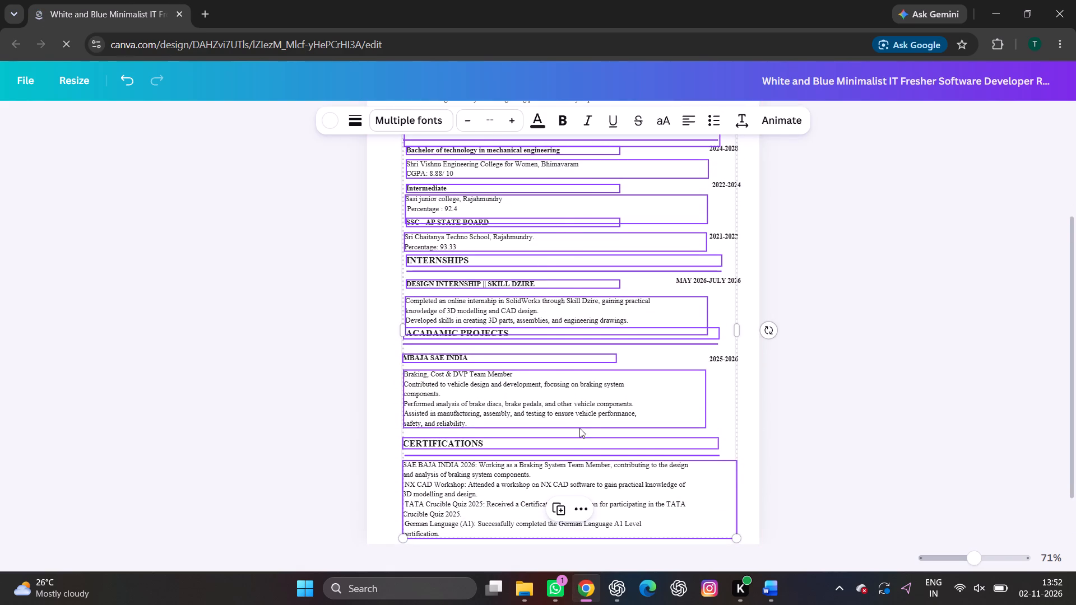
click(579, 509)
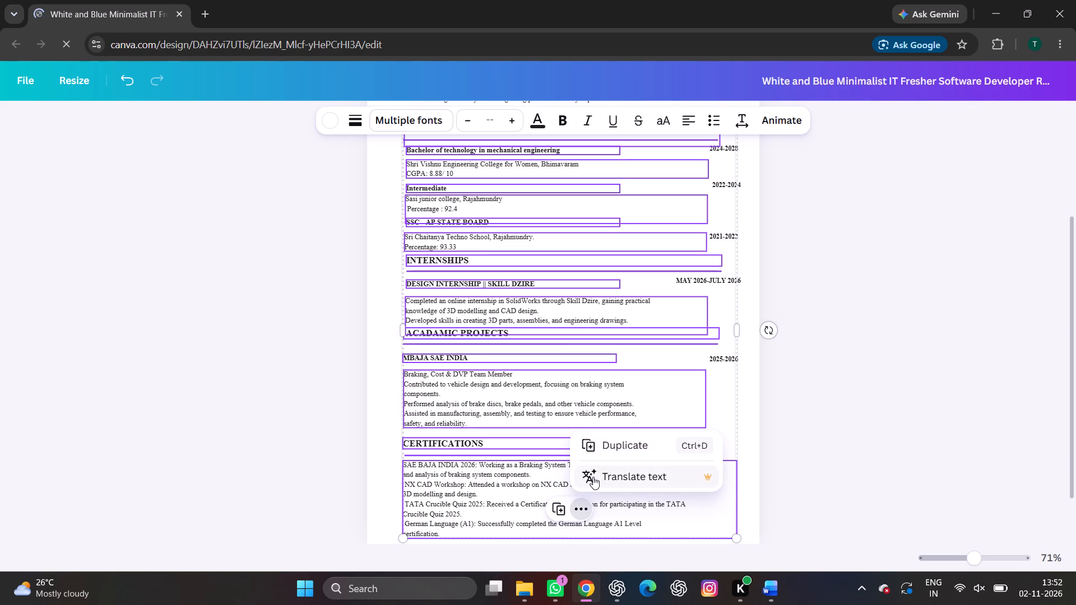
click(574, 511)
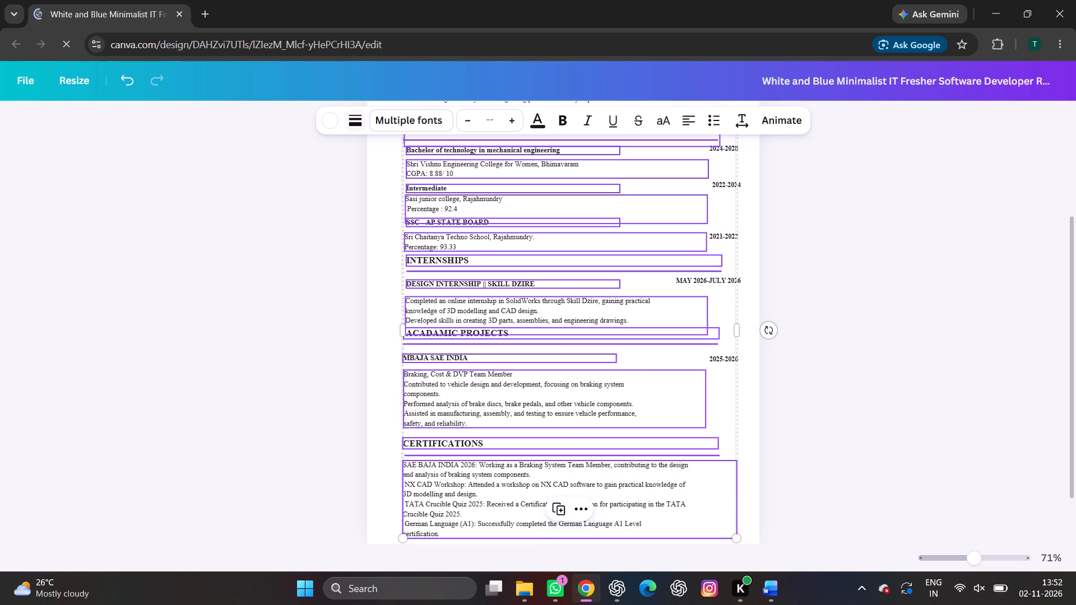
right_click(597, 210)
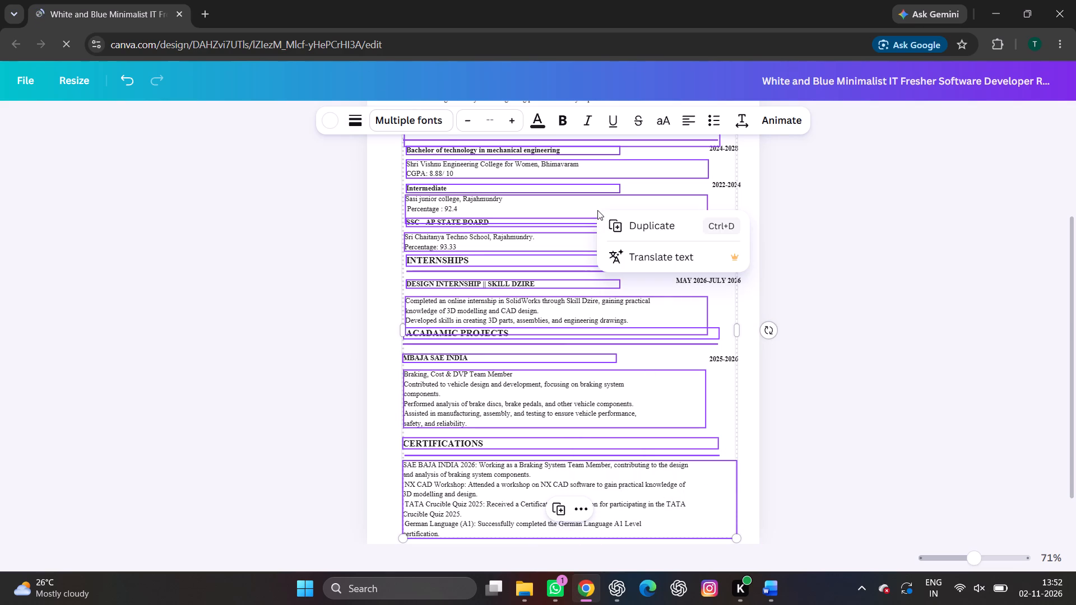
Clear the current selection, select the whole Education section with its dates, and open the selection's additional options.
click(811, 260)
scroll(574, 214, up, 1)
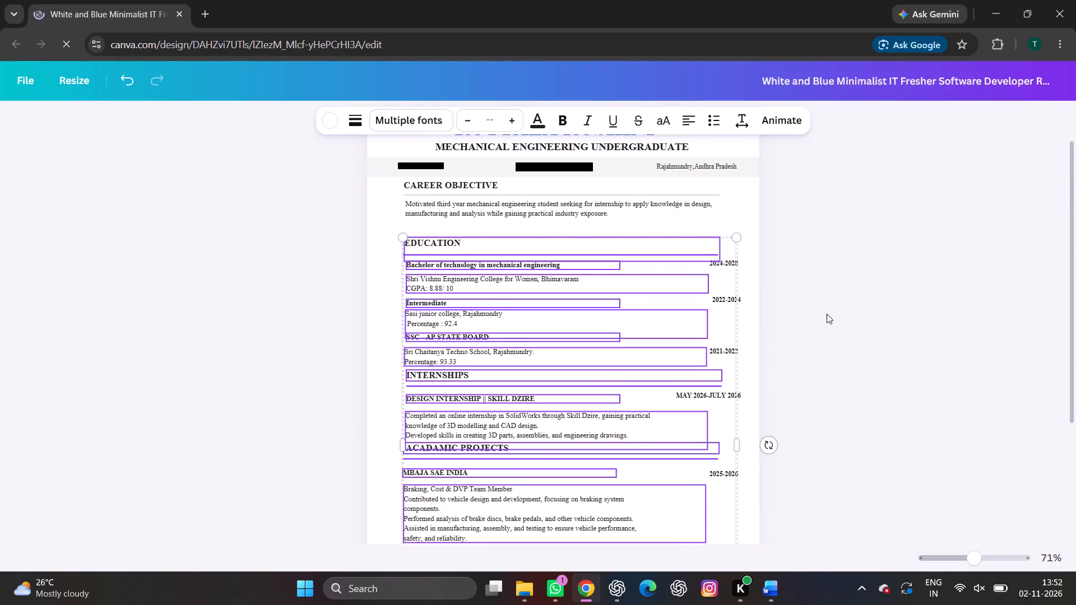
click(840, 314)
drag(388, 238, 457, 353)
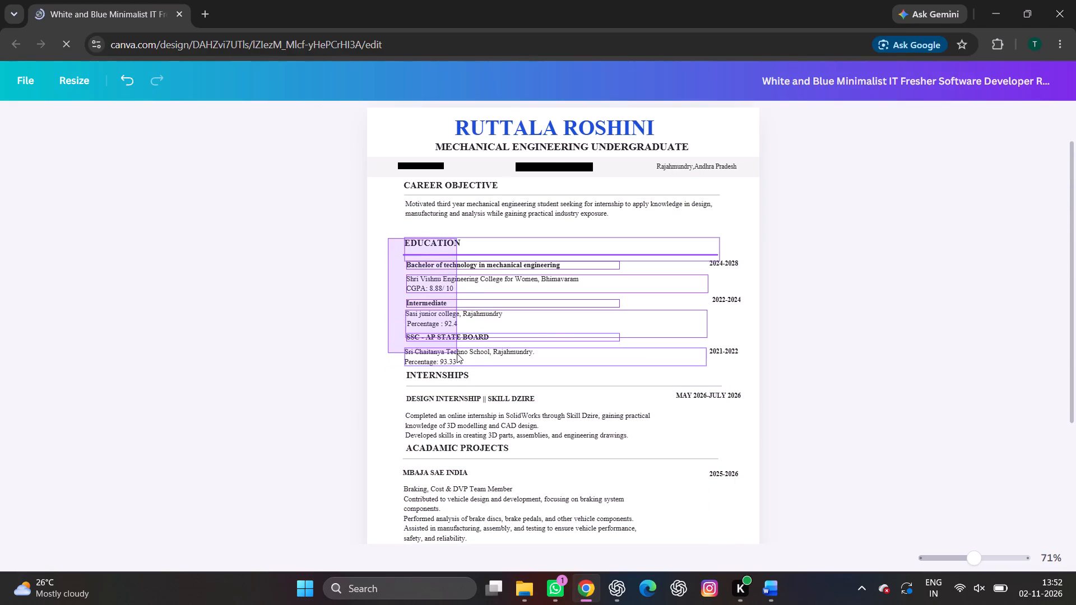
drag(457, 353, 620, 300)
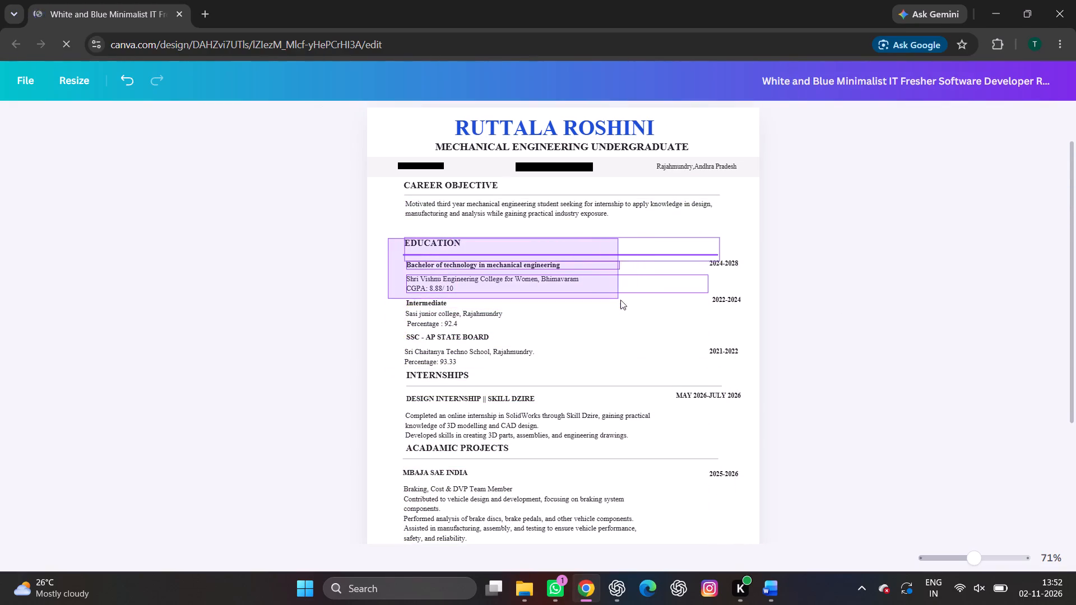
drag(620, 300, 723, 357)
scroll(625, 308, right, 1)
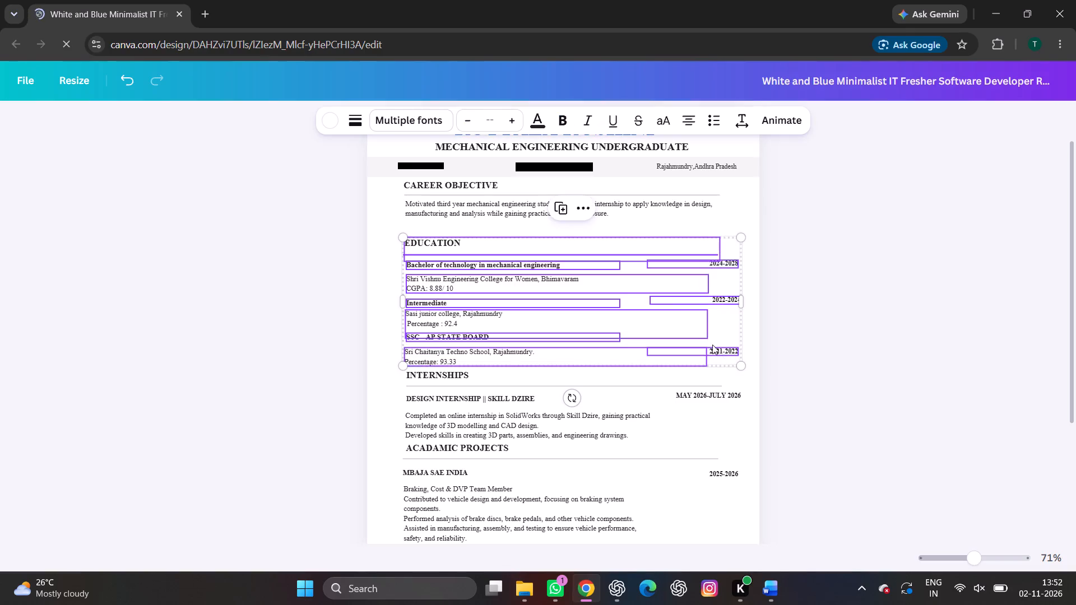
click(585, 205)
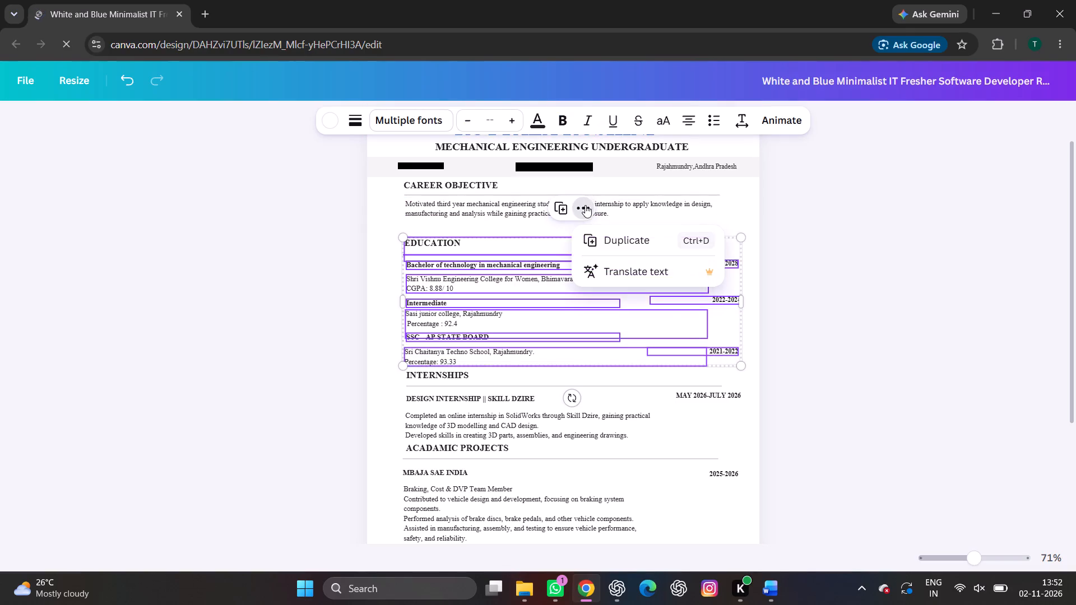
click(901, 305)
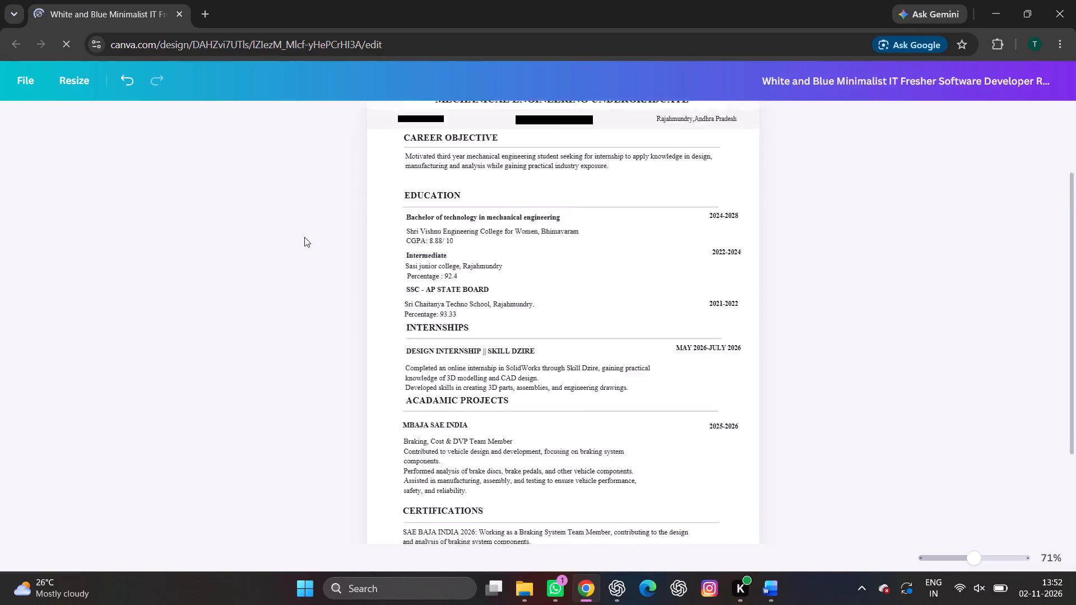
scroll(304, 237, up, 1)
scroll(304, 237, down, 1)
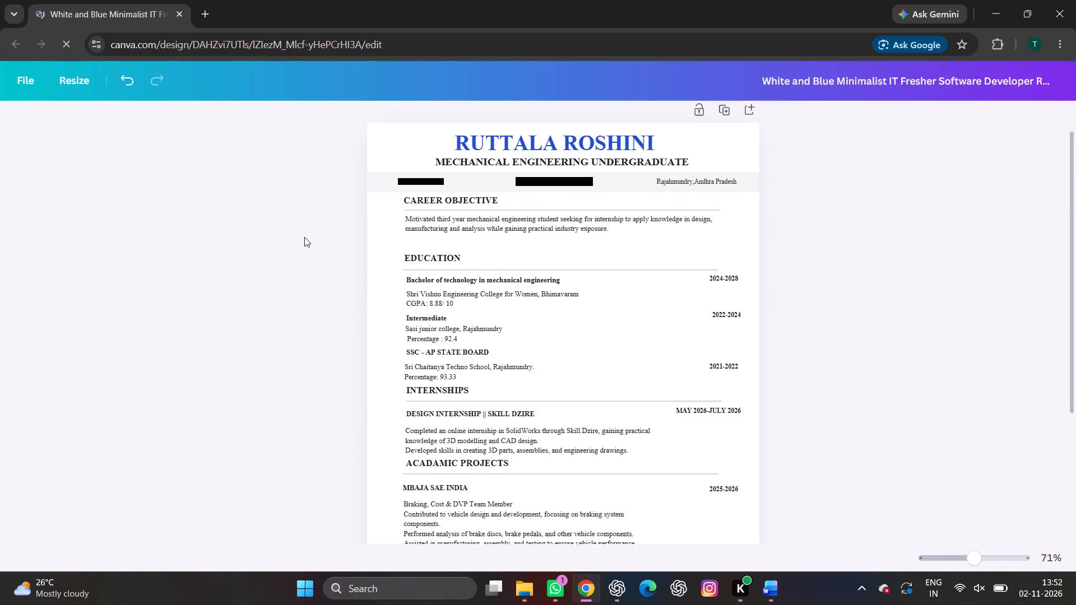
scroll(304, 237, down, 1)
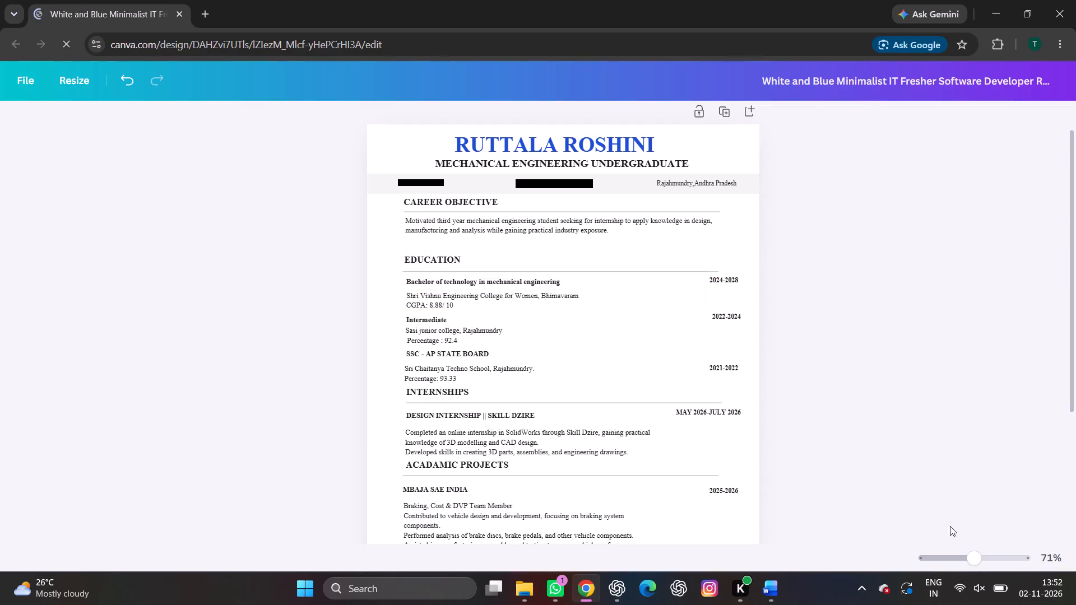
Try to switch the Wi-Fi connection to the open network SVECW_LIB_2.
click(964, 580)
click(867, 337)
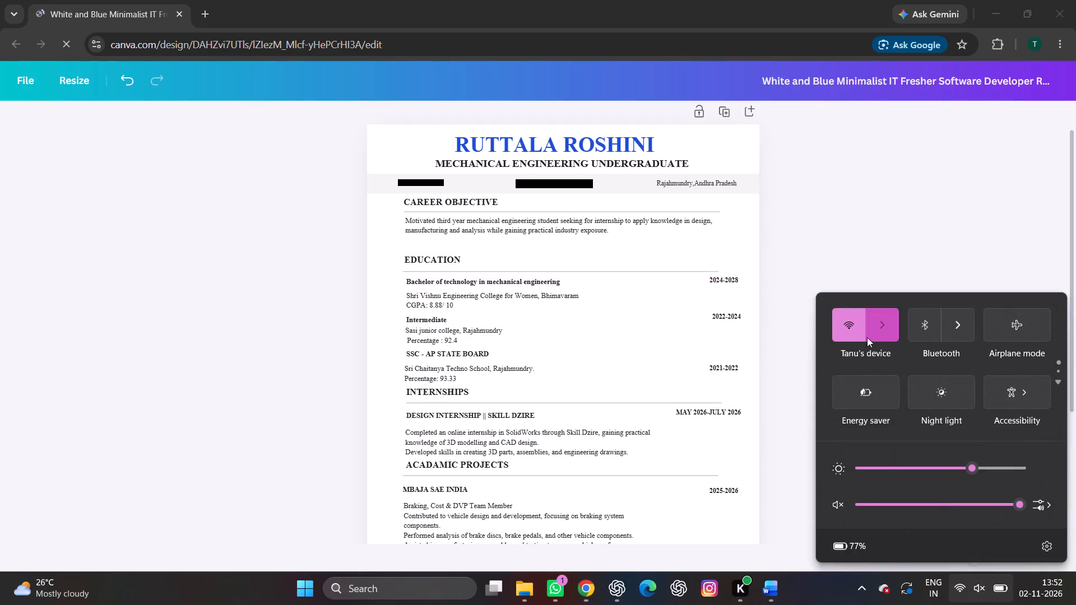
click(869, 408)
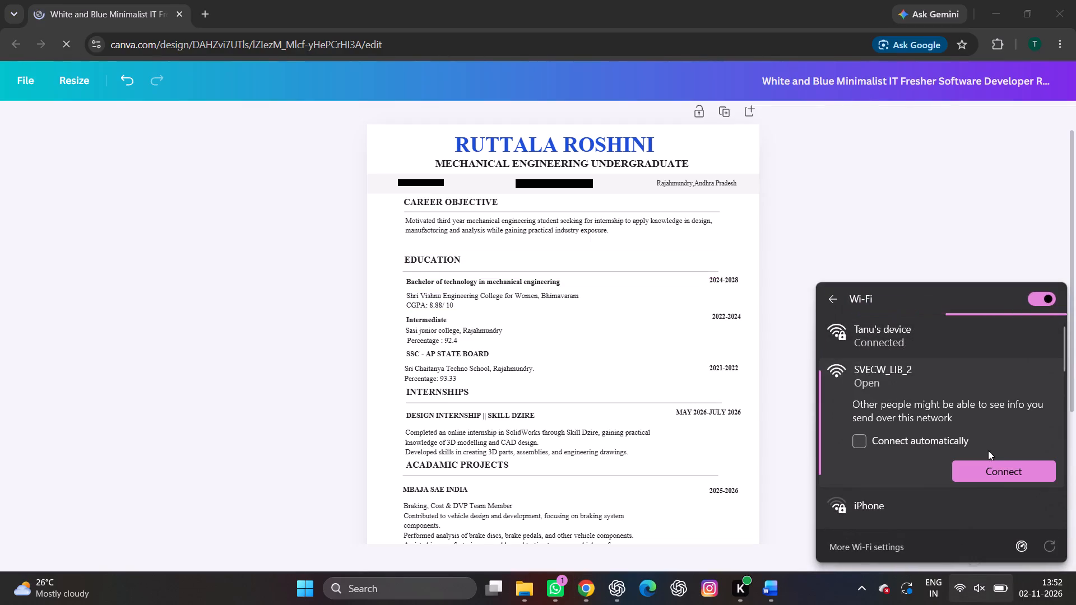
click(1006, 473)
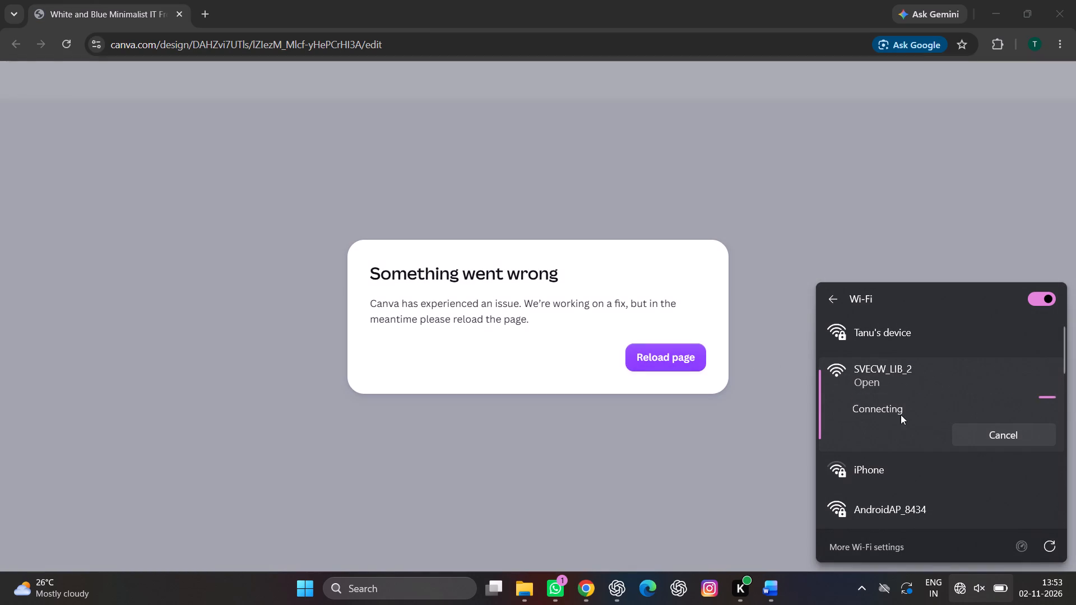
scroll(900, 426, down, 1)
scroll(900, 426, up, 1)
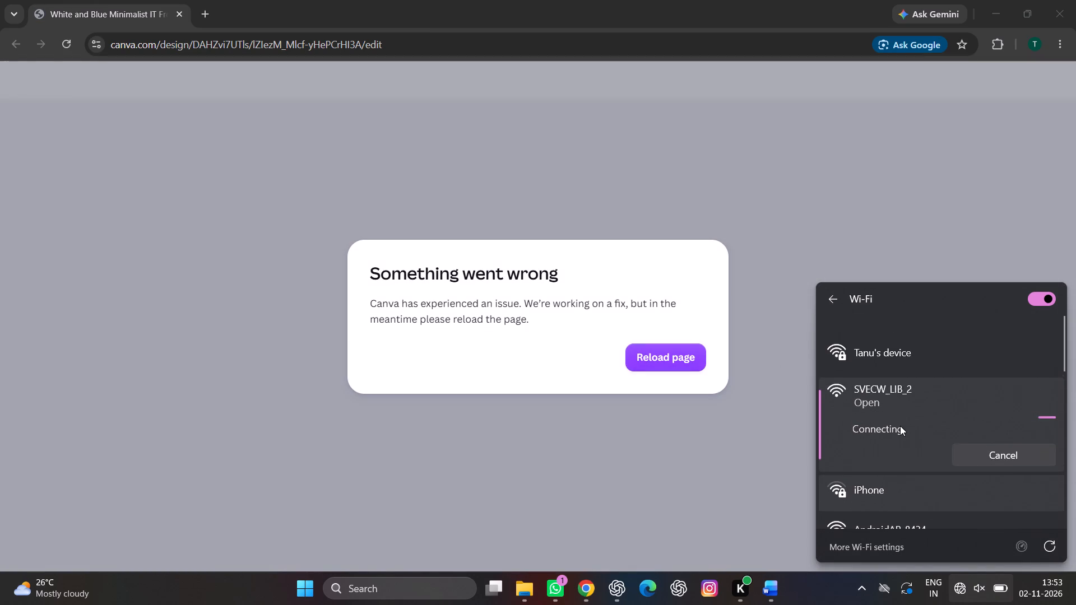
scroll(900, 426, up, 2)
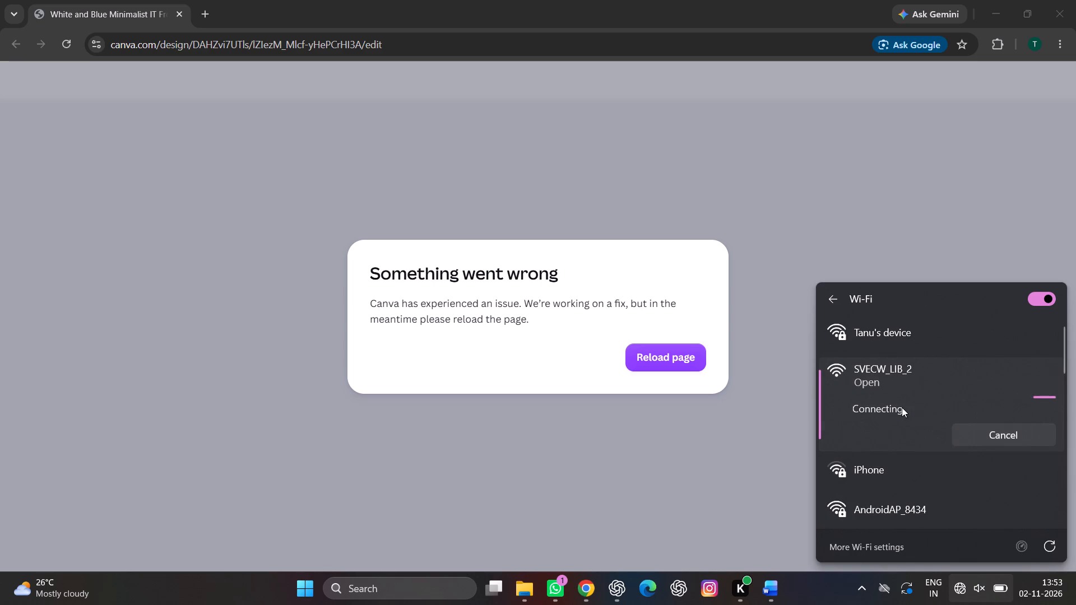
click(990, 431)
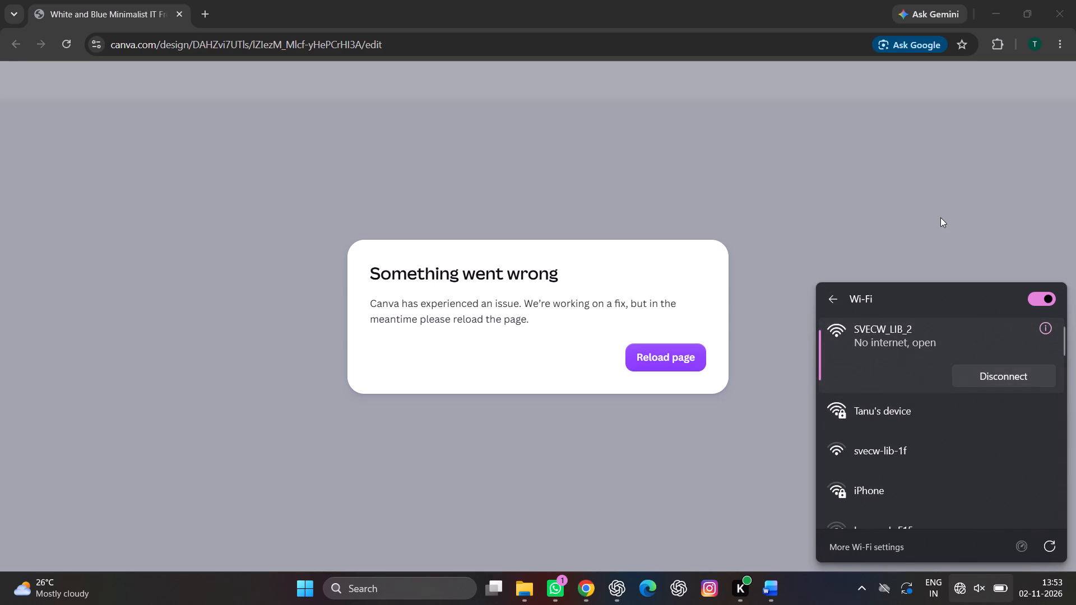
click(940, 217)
click(976, 596)
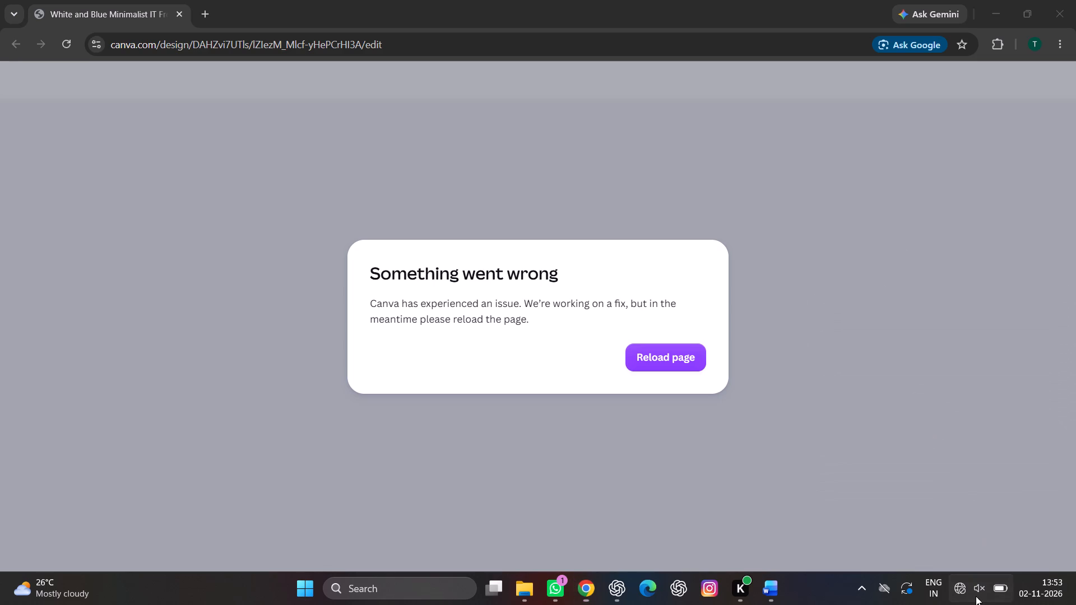
click(887, 314)
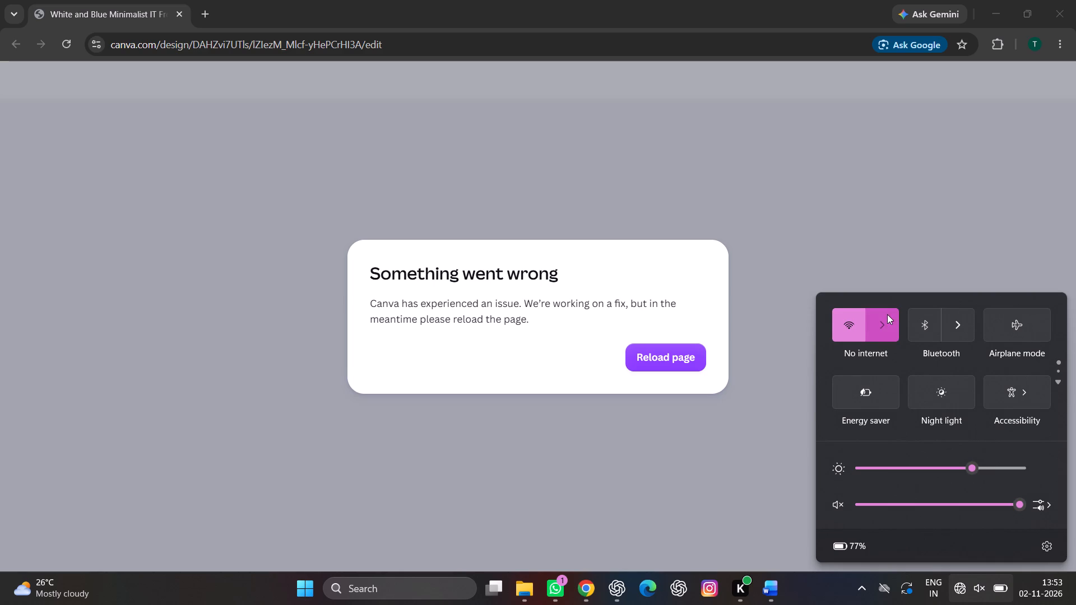
click(896, 403)
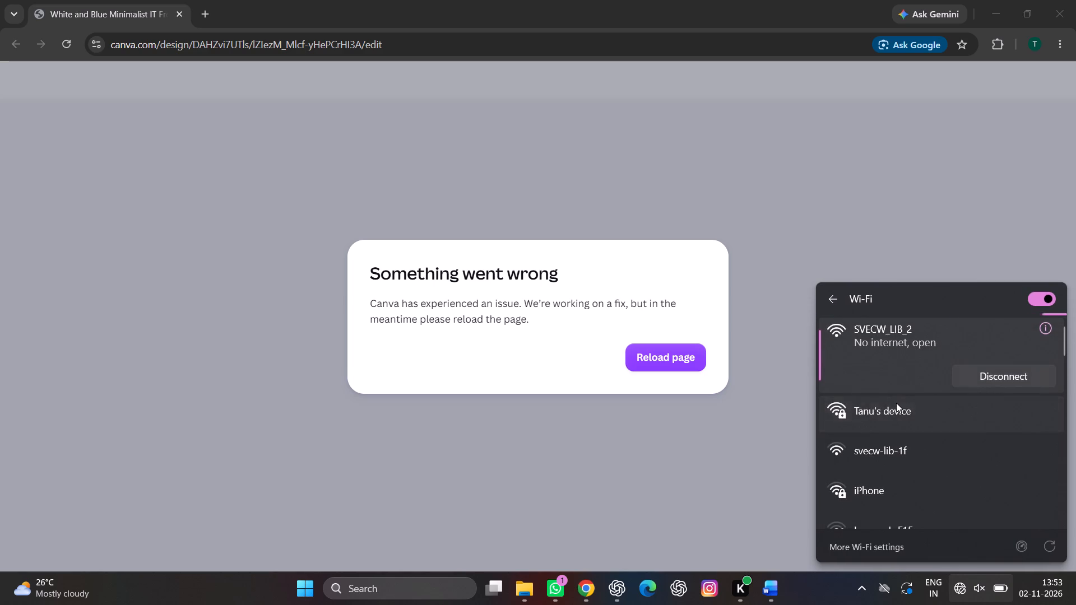
click(980, 432)
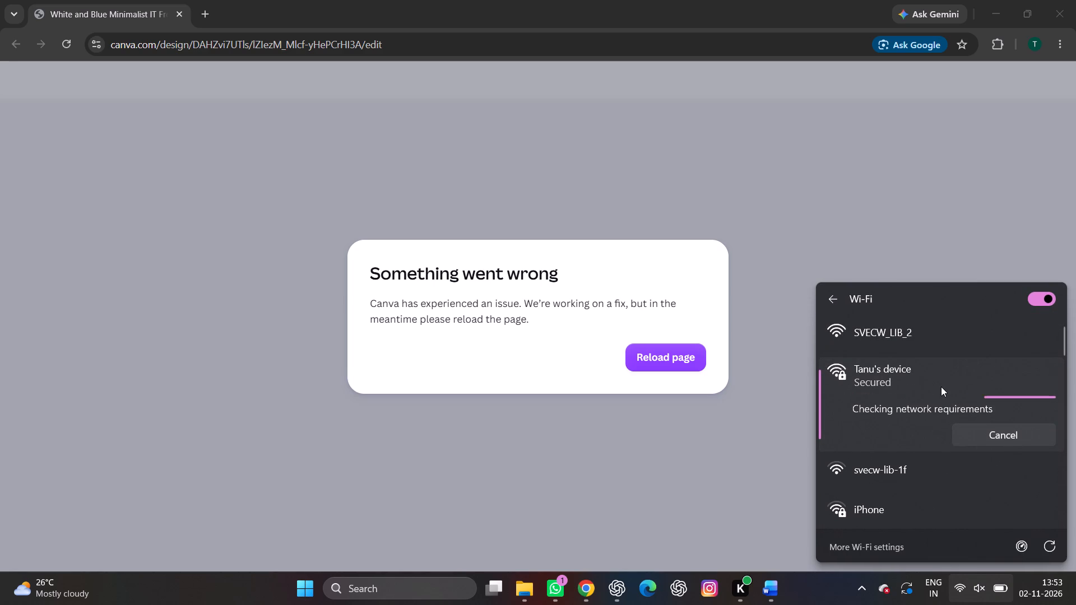
click(898, 269)
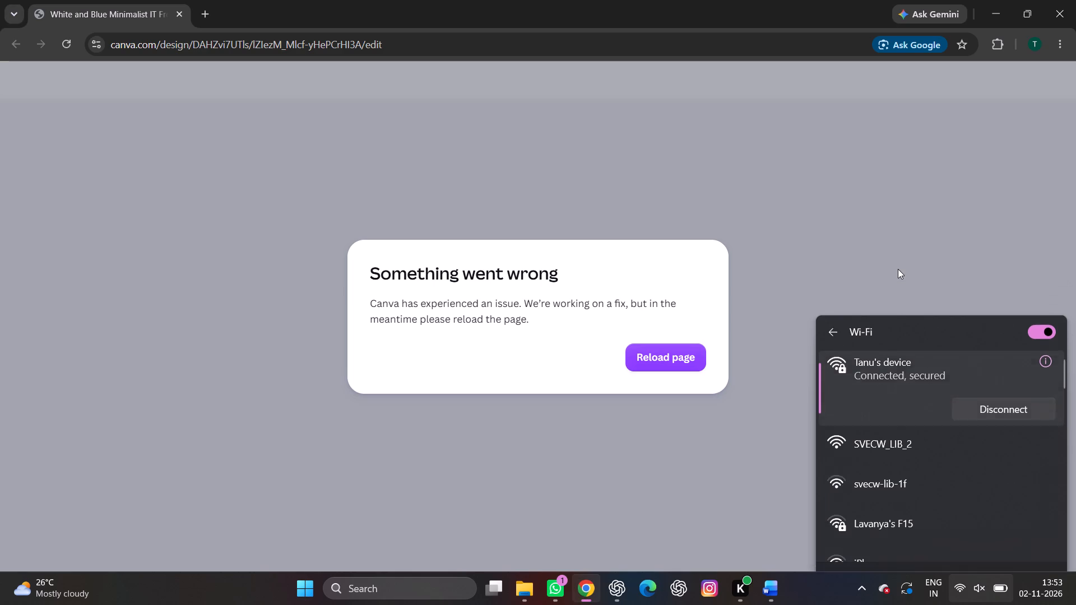
Reload the Canva résumé design from the error dialog.
click(670, 355)
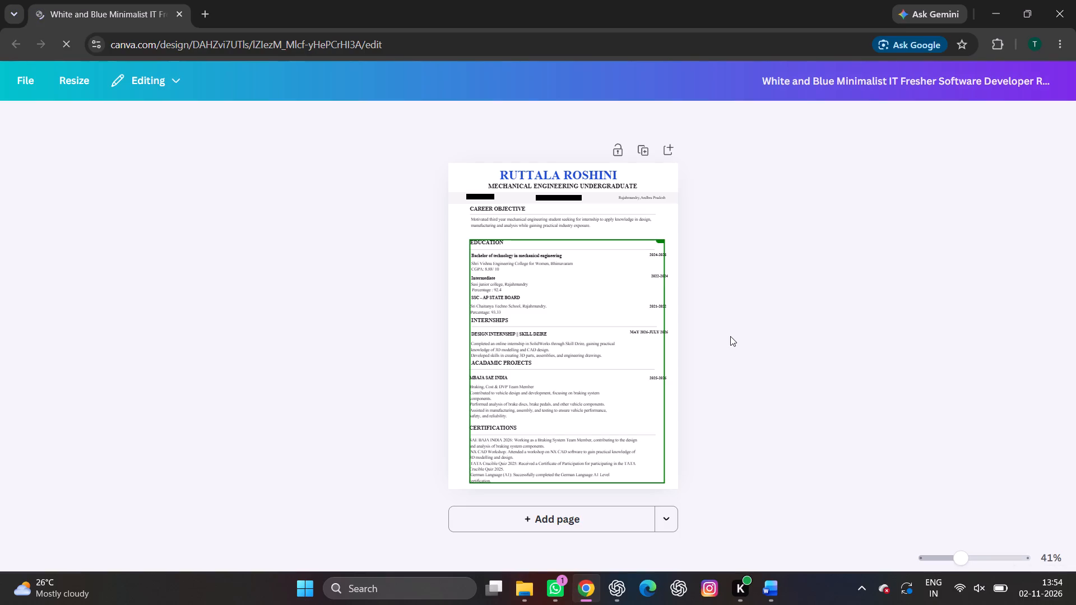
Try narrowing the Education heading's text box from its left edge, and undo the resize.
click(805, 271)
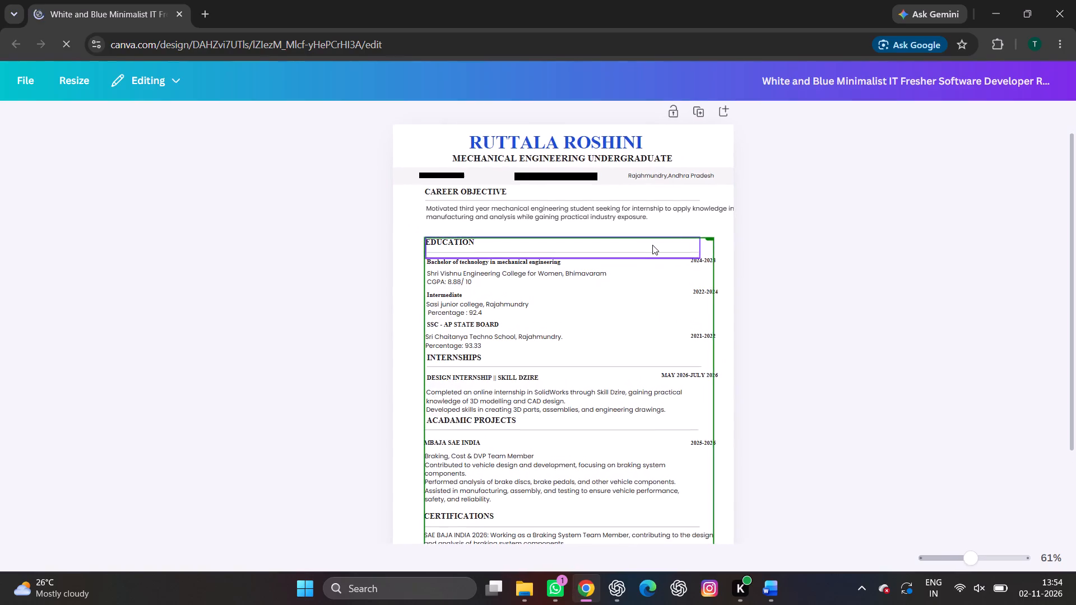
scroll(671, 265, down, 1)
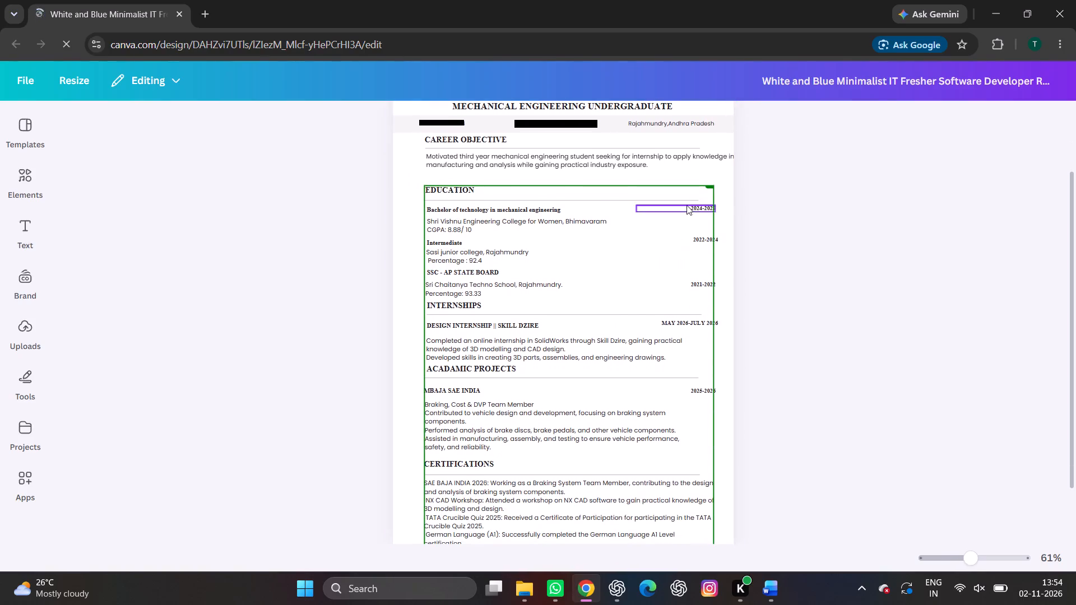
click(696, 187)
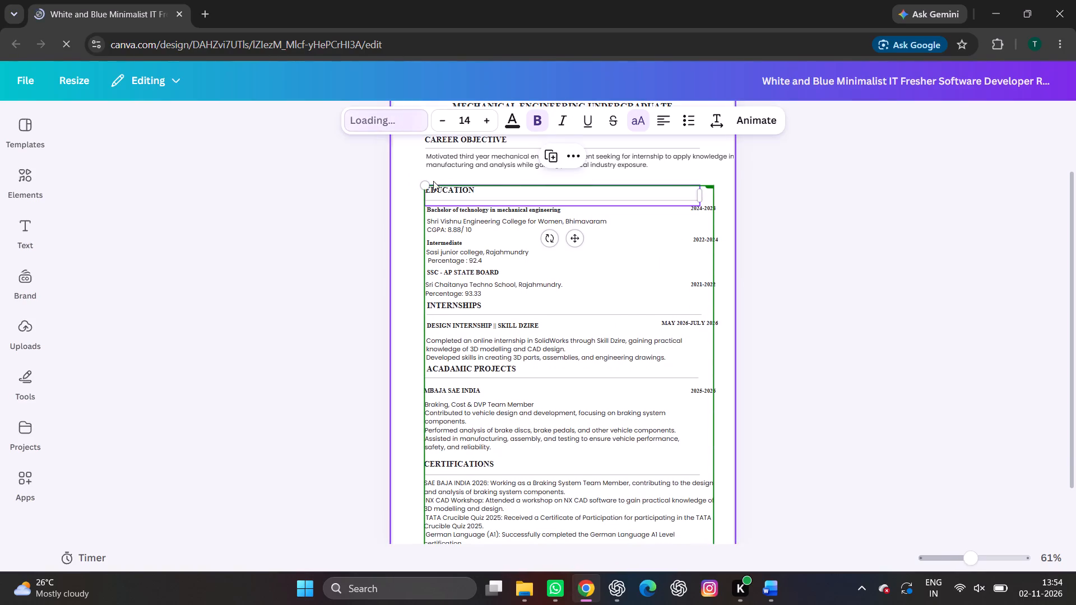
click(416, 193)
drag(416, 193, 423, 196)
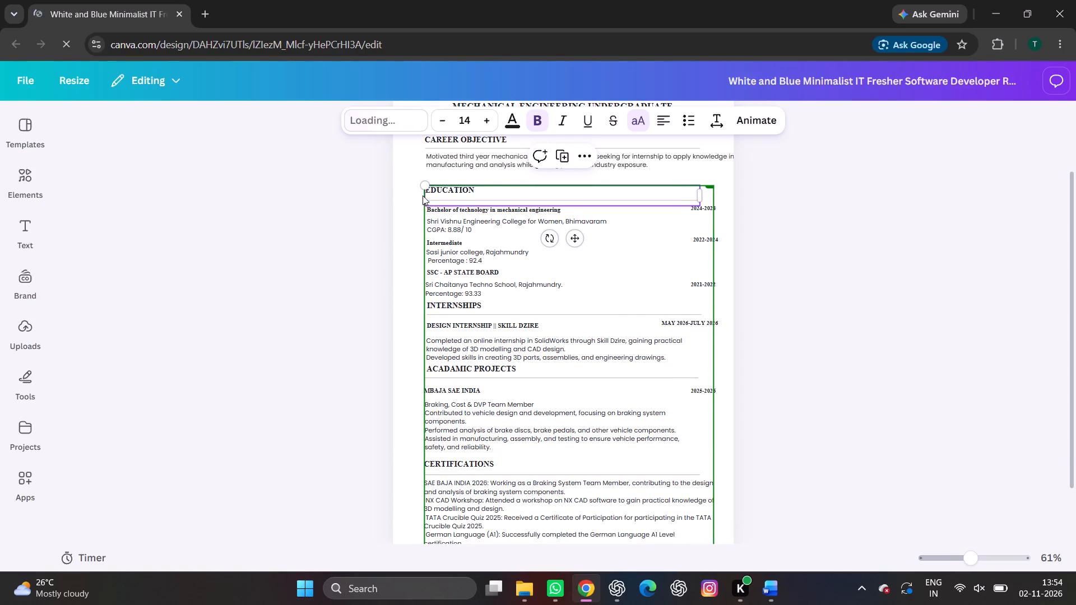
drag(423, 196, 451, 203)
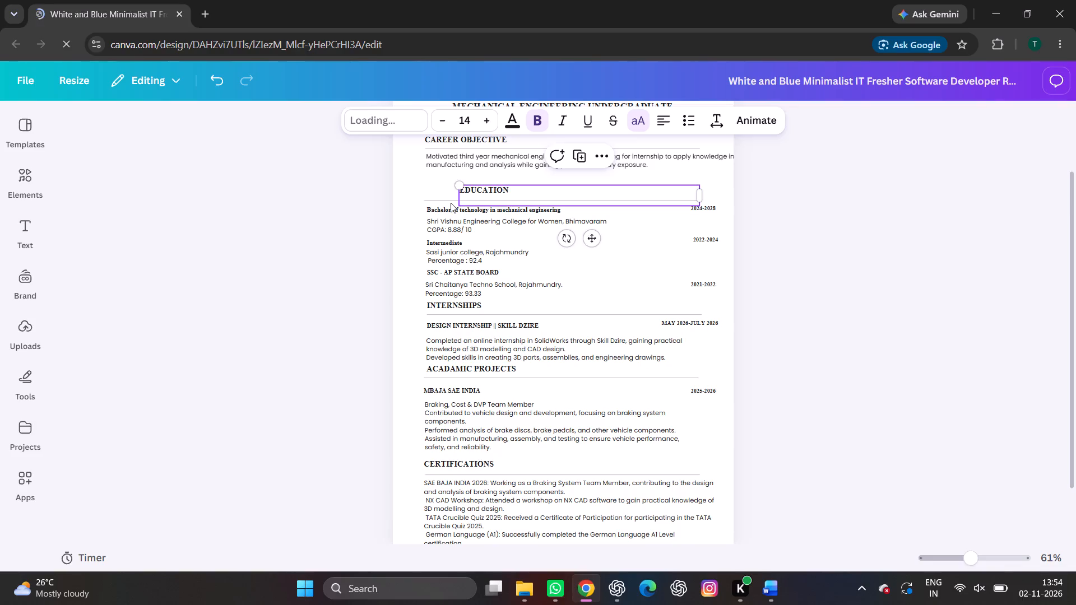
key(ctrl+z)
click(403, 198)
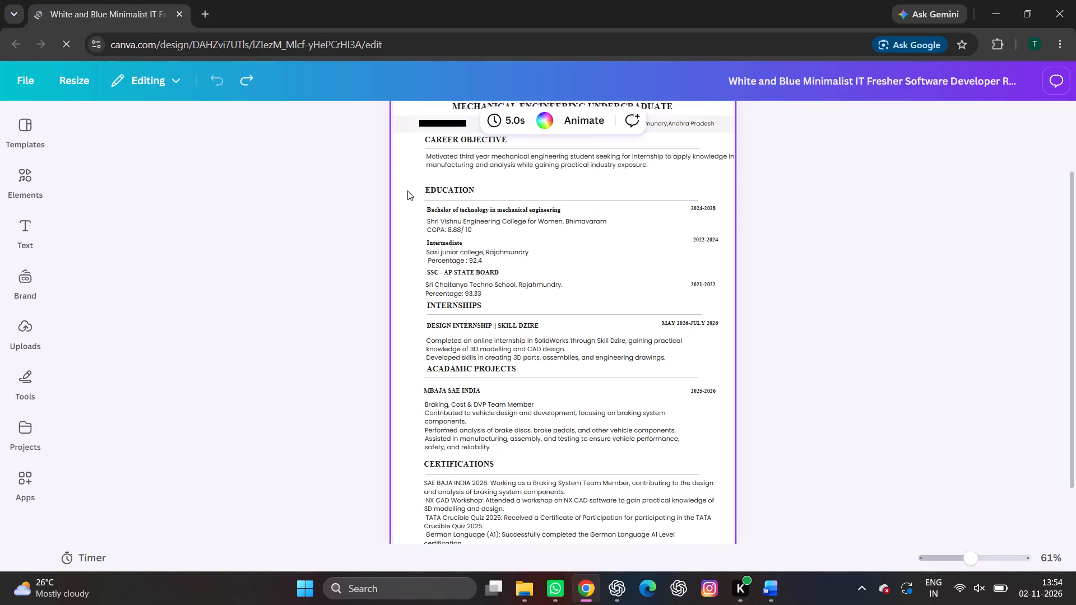
Group the headings, divider lines and text blocks from Education through Certifications, leaving out the date labels.
drag(407, 190, 515, 516)
scroll(492, 352, up, 1)
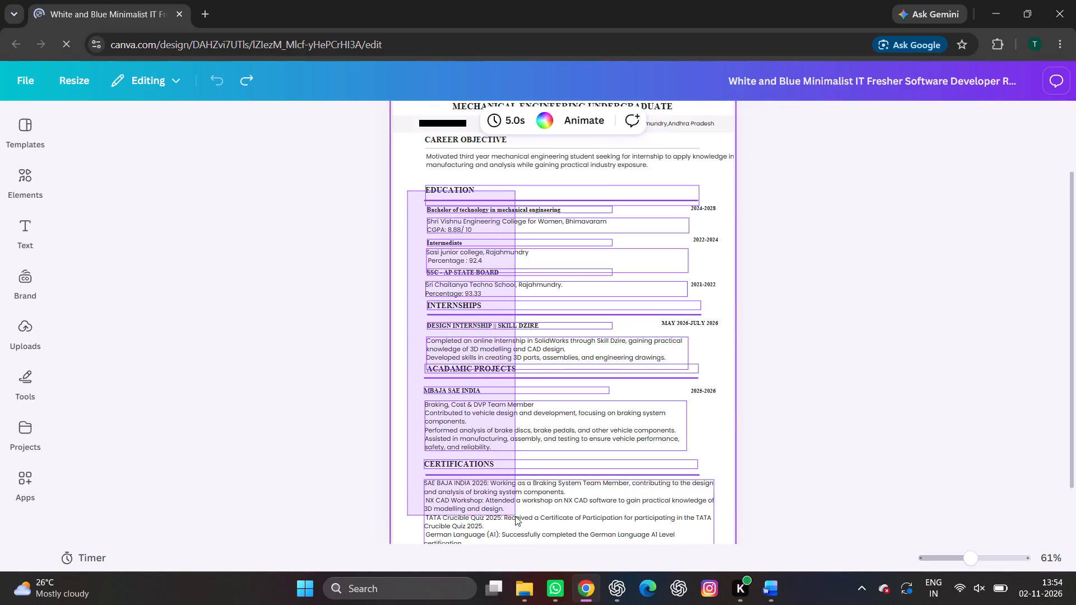
drag(515, 516, 515, 523)
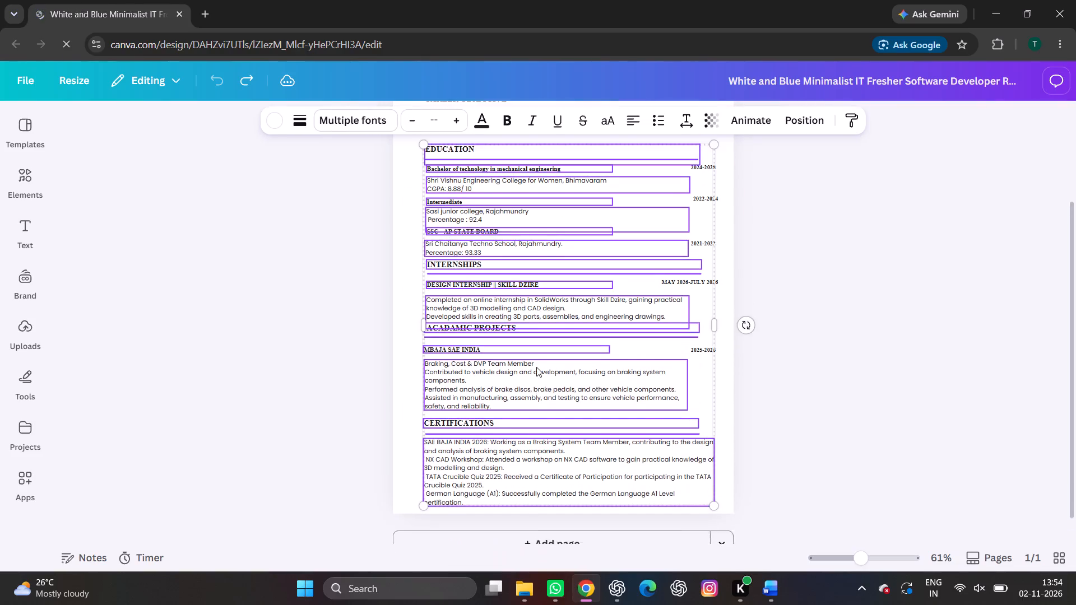
click(524, 216)
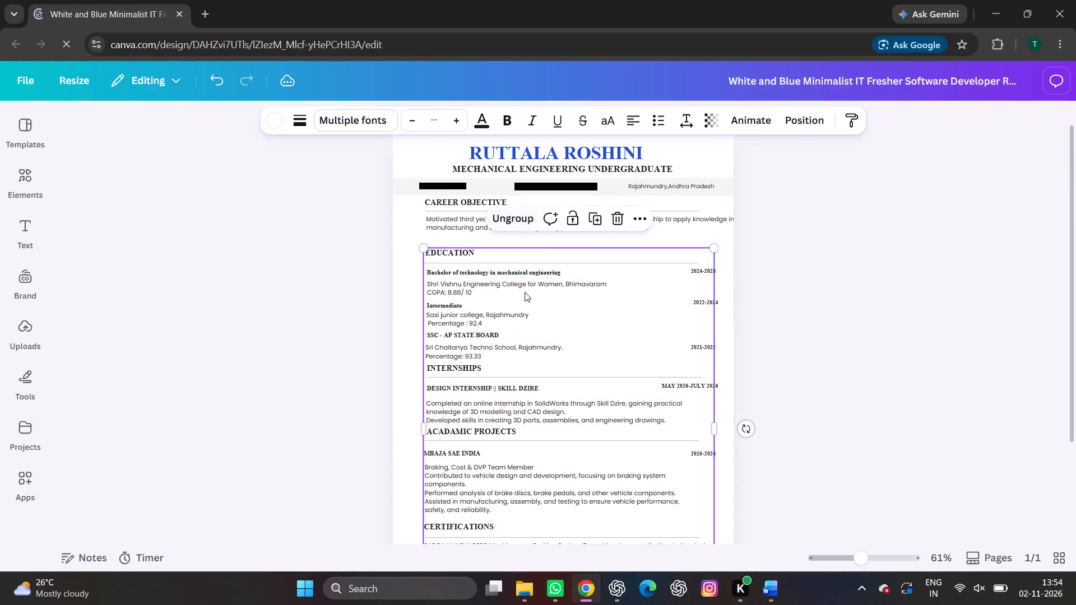
Move the grouped sections up so the Education heading sits directly below the Career Objective paragraph.
drag(517, 336, 516, 323)
scroll(729, 383, down, 1)
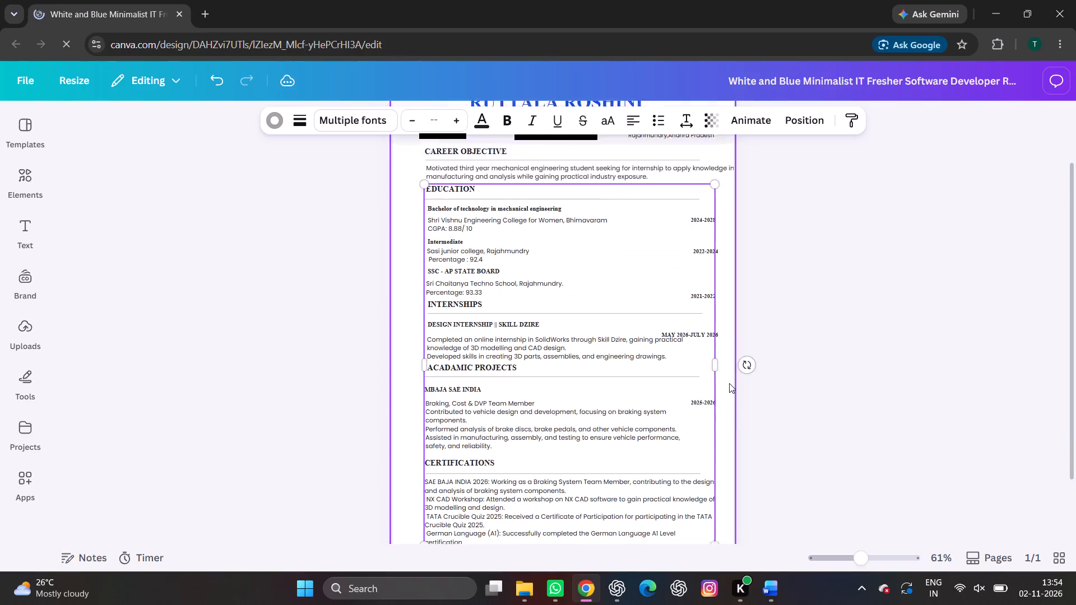
scroll(729, 383, down, 1)
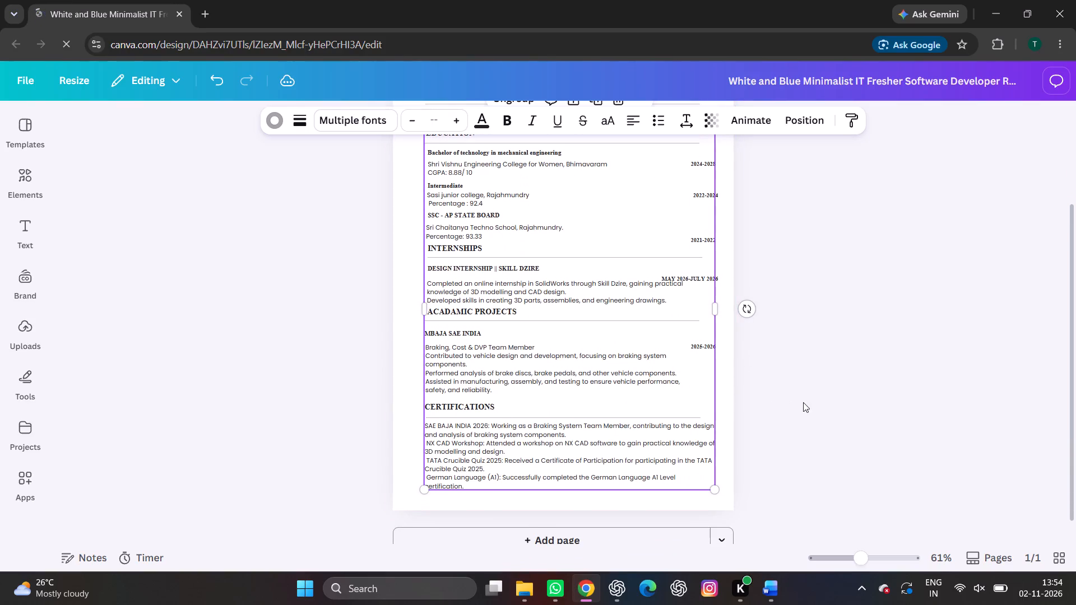
scroll(803, 402, up, 2)
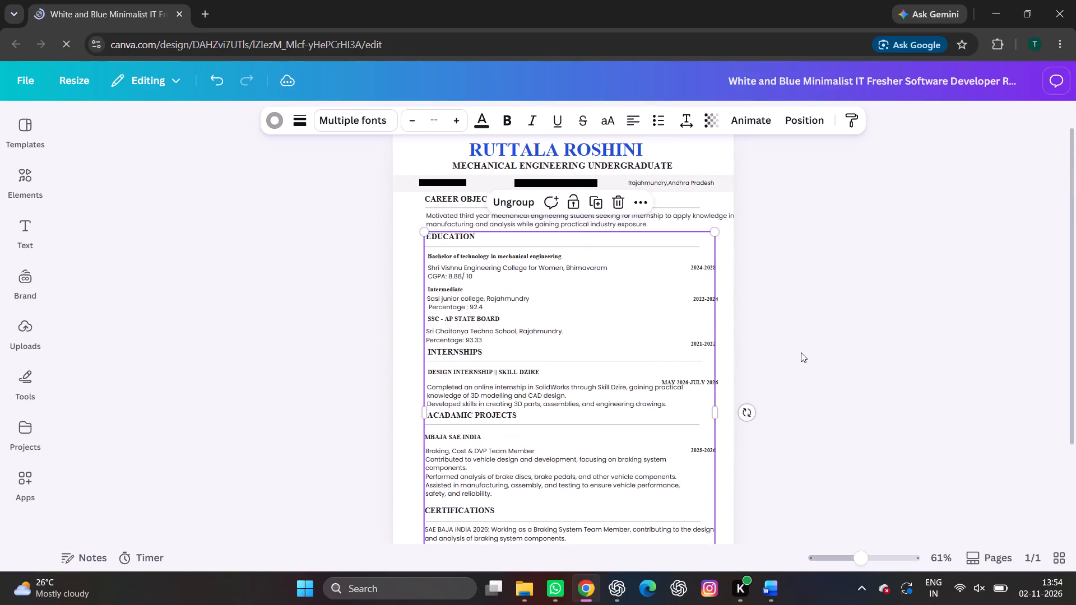
click(801, 352)
Open the Career Objective paragraph for editing, select all its text, and leave it with the wording as is.
scroll(743, 329, up, 1)
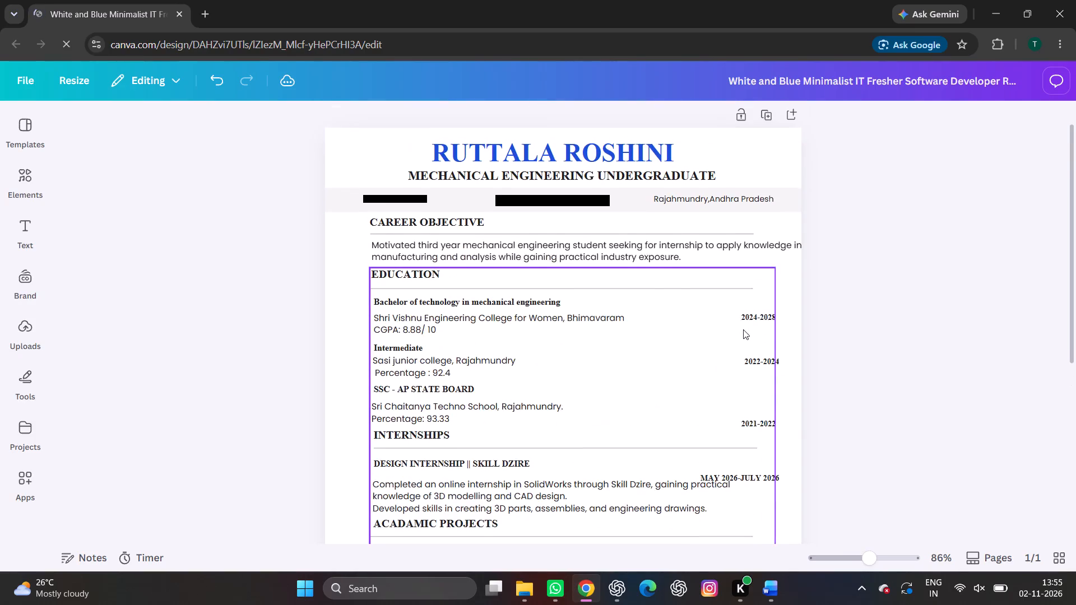
scroll(743, 329, down, 1)
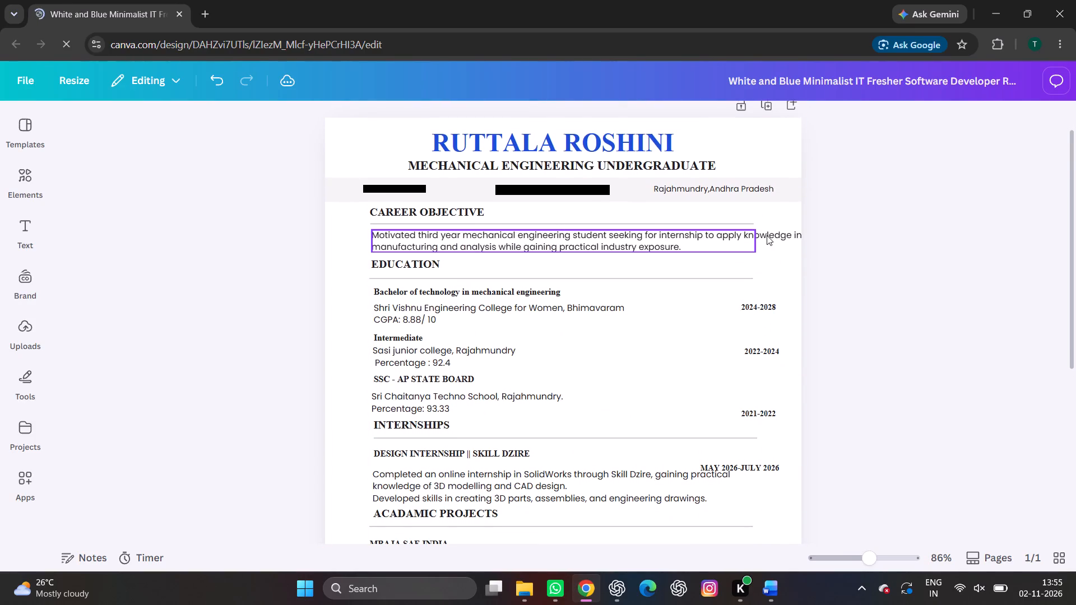
click(768, 235)
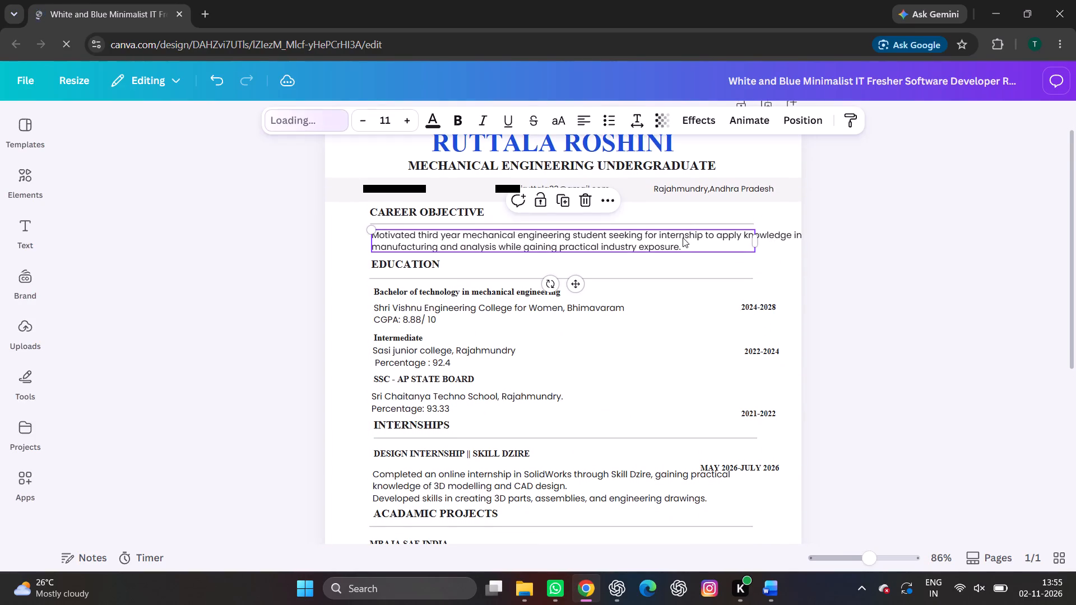
double_click(683, 238)
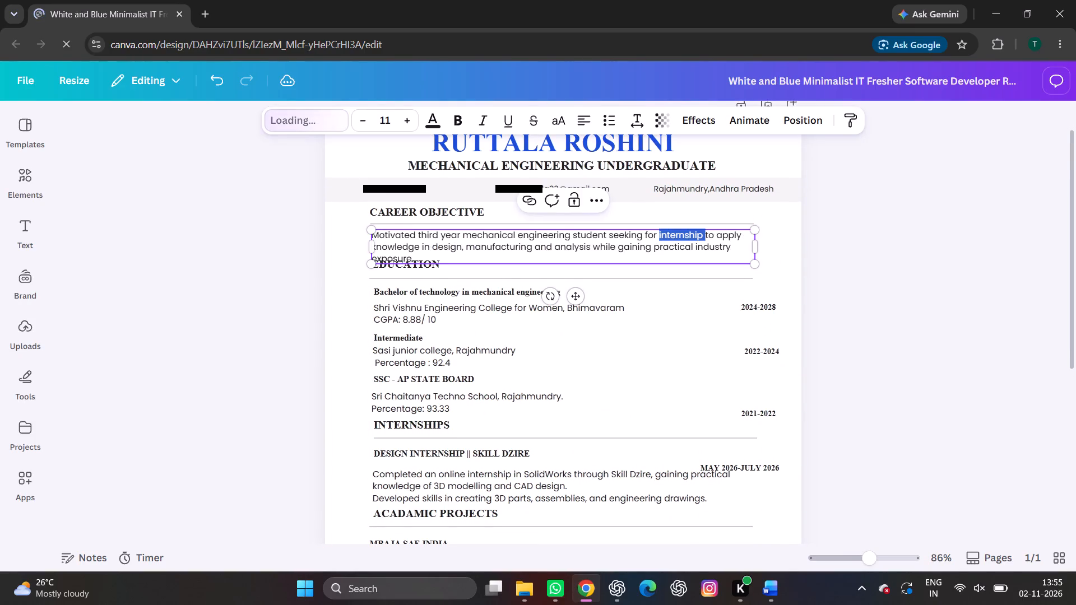
key(ctrl+a)
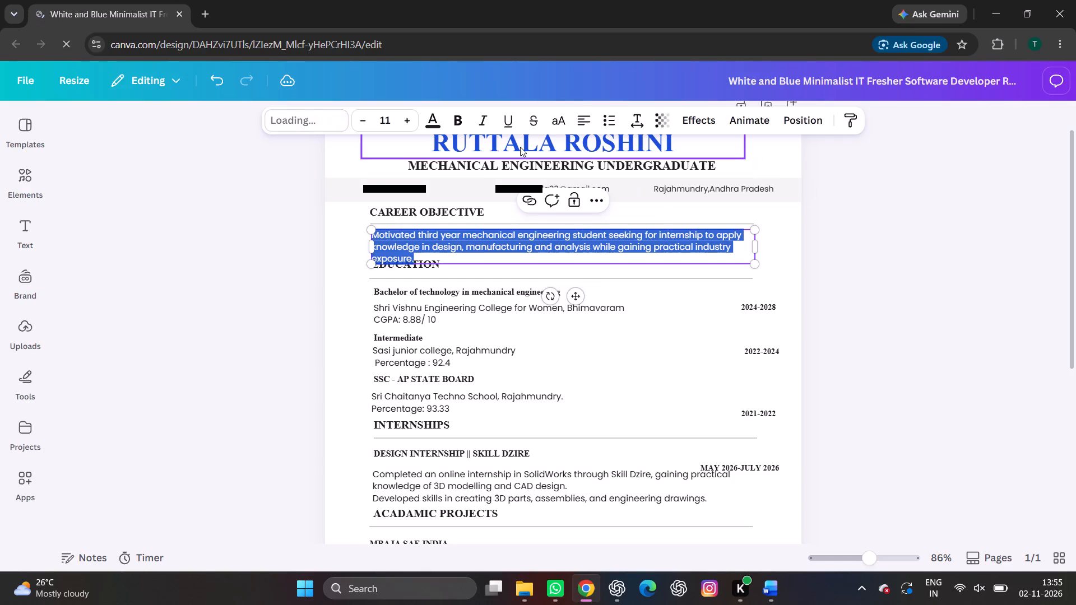
click(798, 241)
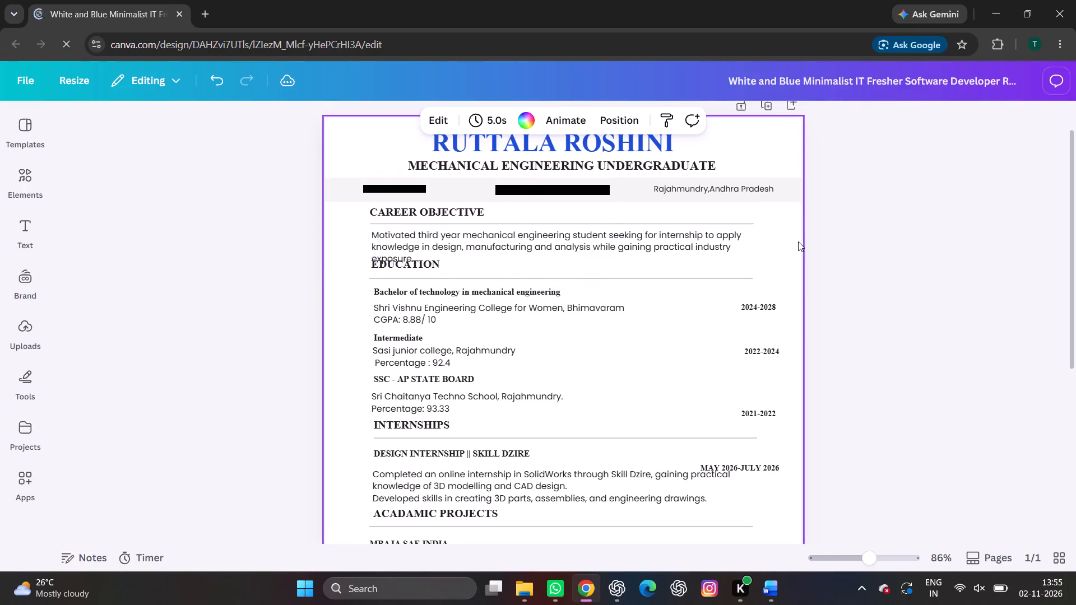
Move the grouped Education-to-Certifications sections down slightly so the Education heading clears the last line of the Career Objective paragraph.
click(571, 290)
drag(550, 273, 550, 282)
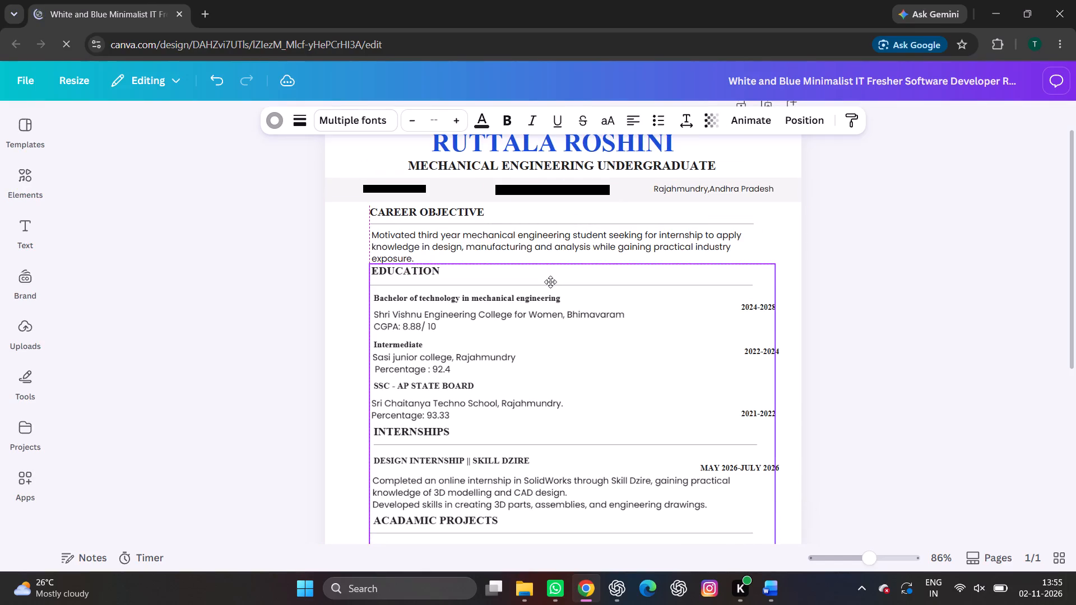
drag(550, 282, 550, 284)
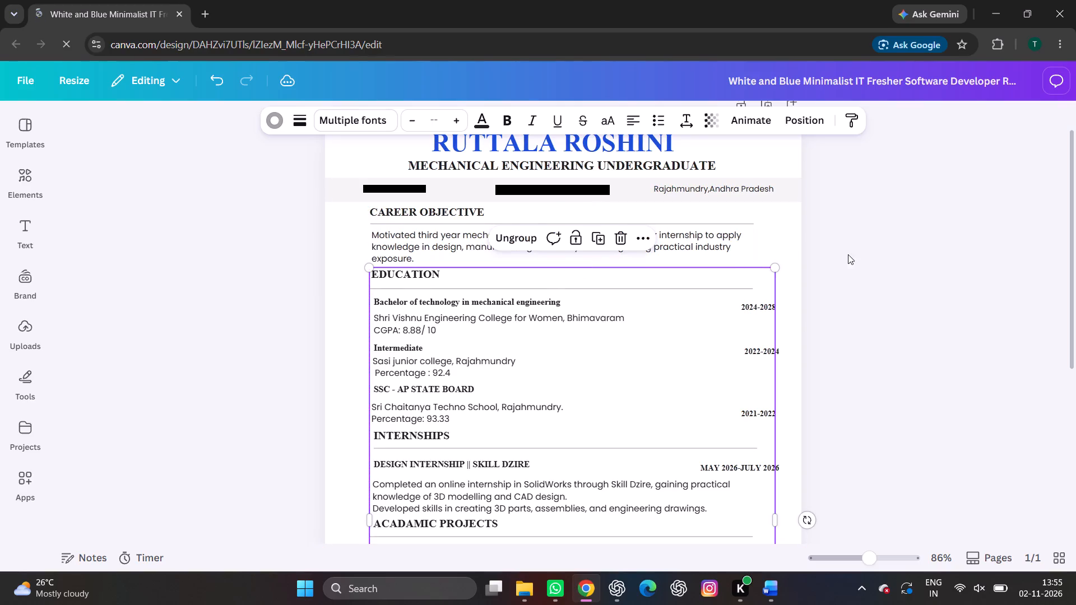
click(859, 259)
Ungroup the combined block of sections from Education through Certifications.
scroll(716, 353, down, 1)
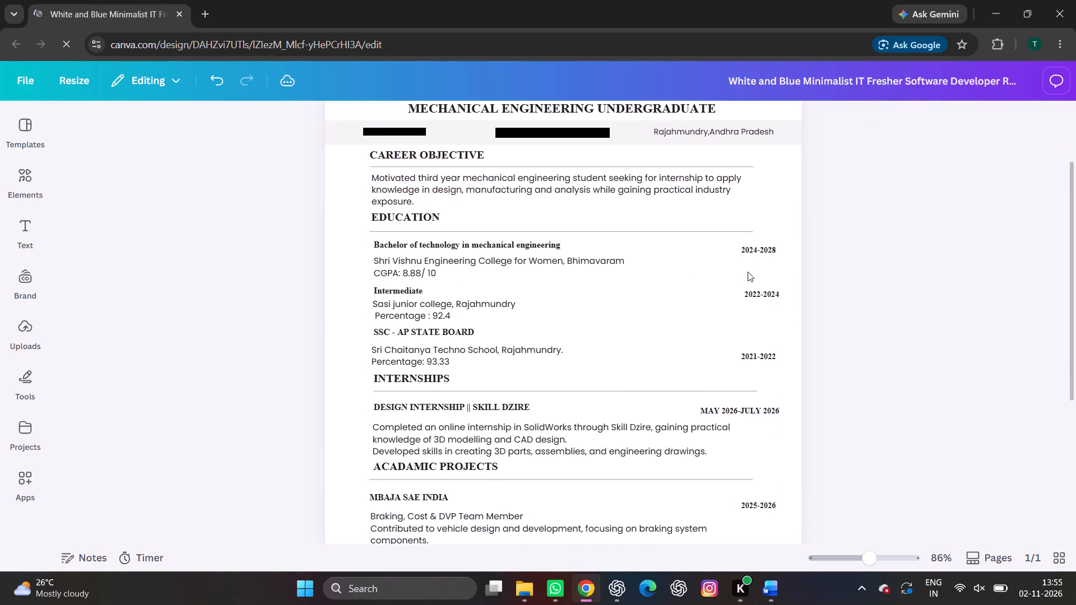
click(666, 269)
click(521, 179)
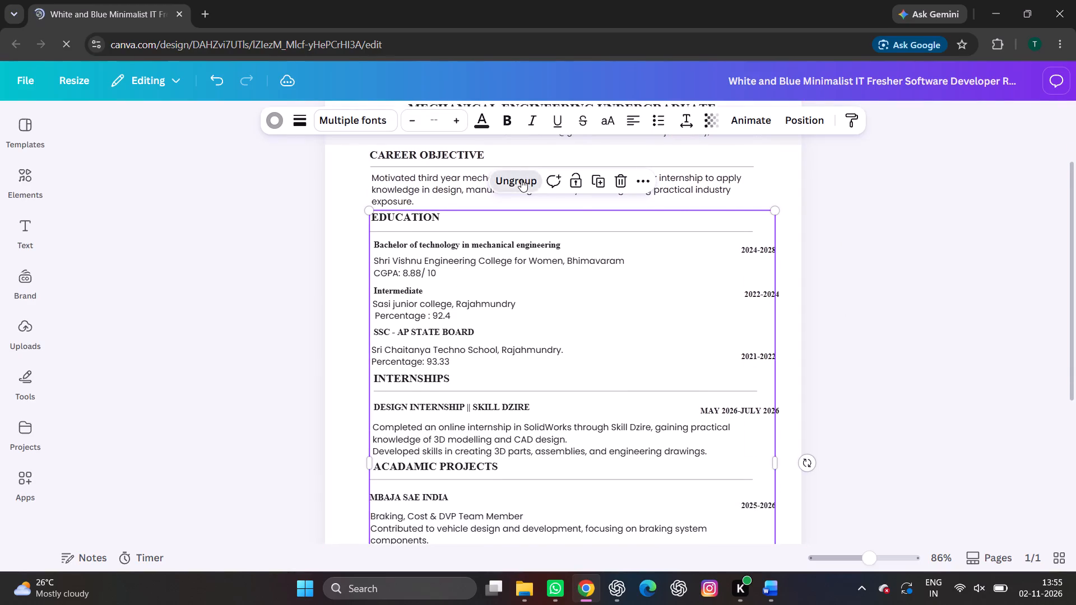
click(871, 284)
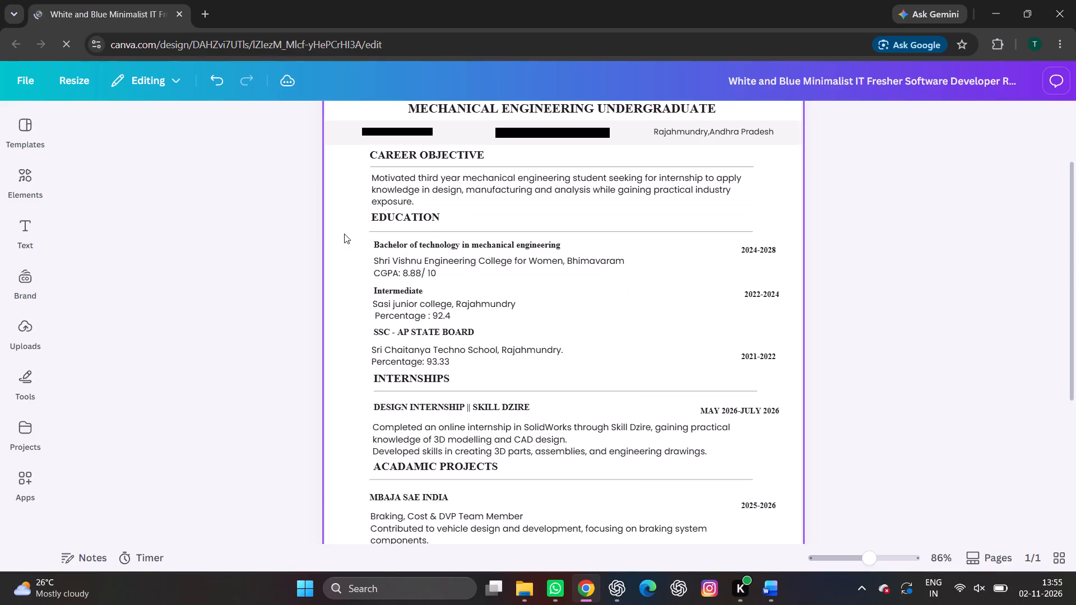
click(351, 161)
click(351, 161)
Widen the Career Objective paragraph's text box from its right edge so the text fits on two lines.
click(706, 181)
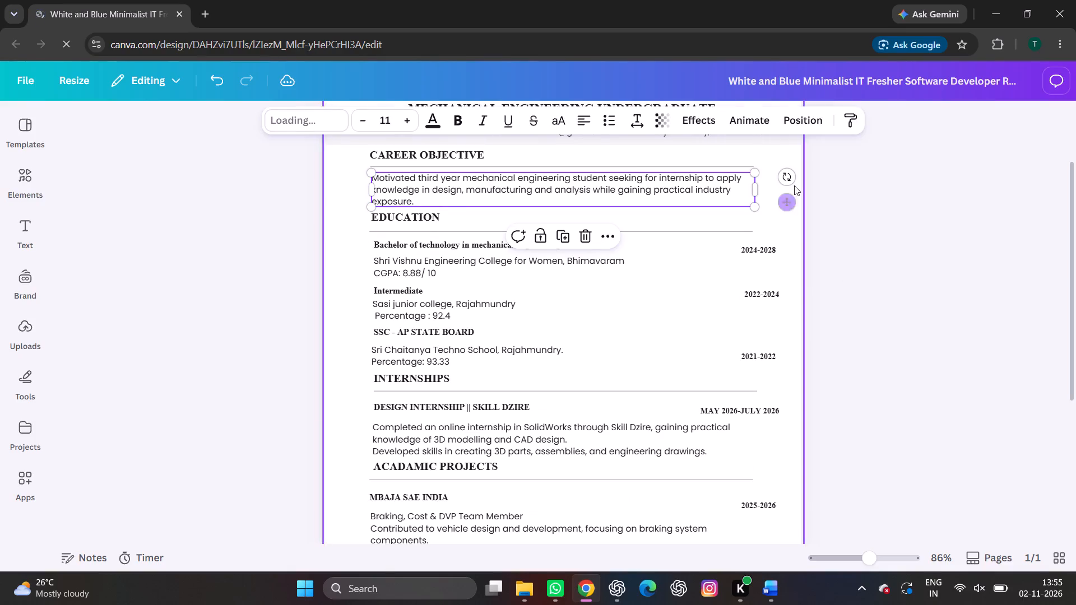
drag(757, 187, 794, 182)
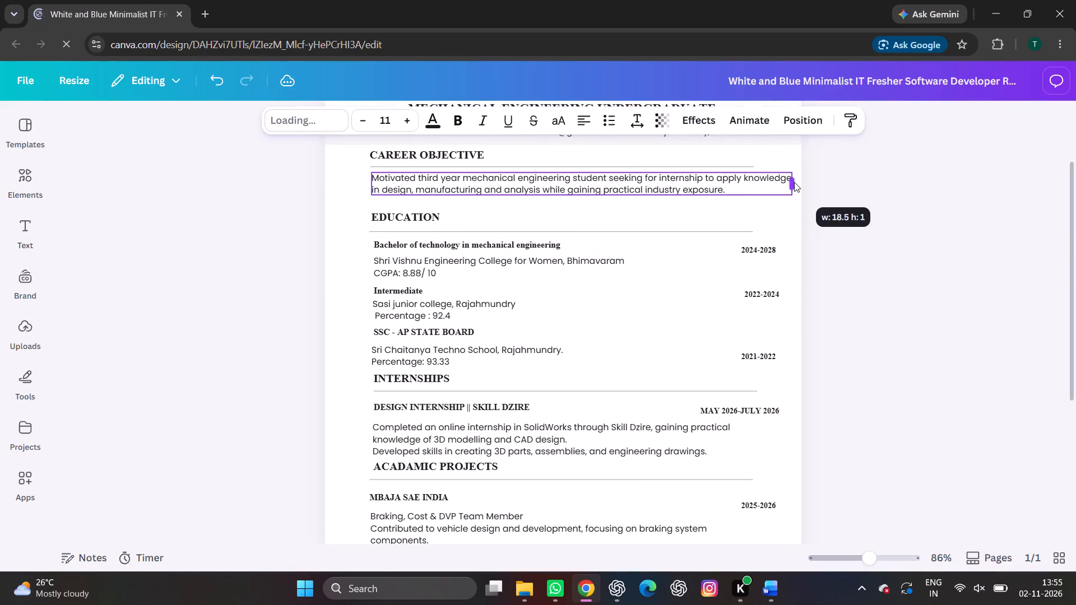
drag(794, 182, 783, 184)
click(859, 220)
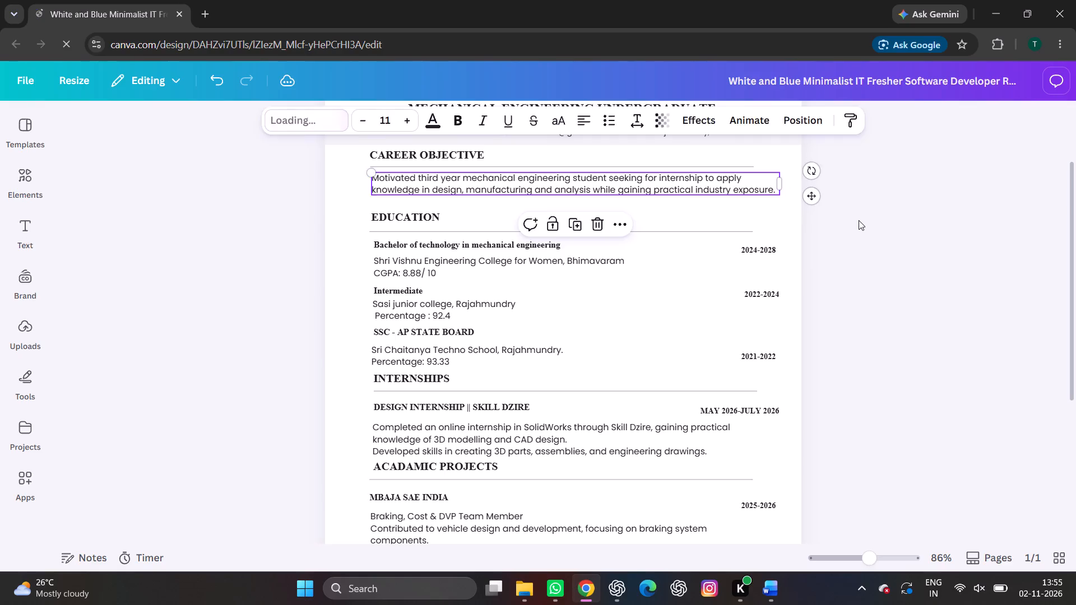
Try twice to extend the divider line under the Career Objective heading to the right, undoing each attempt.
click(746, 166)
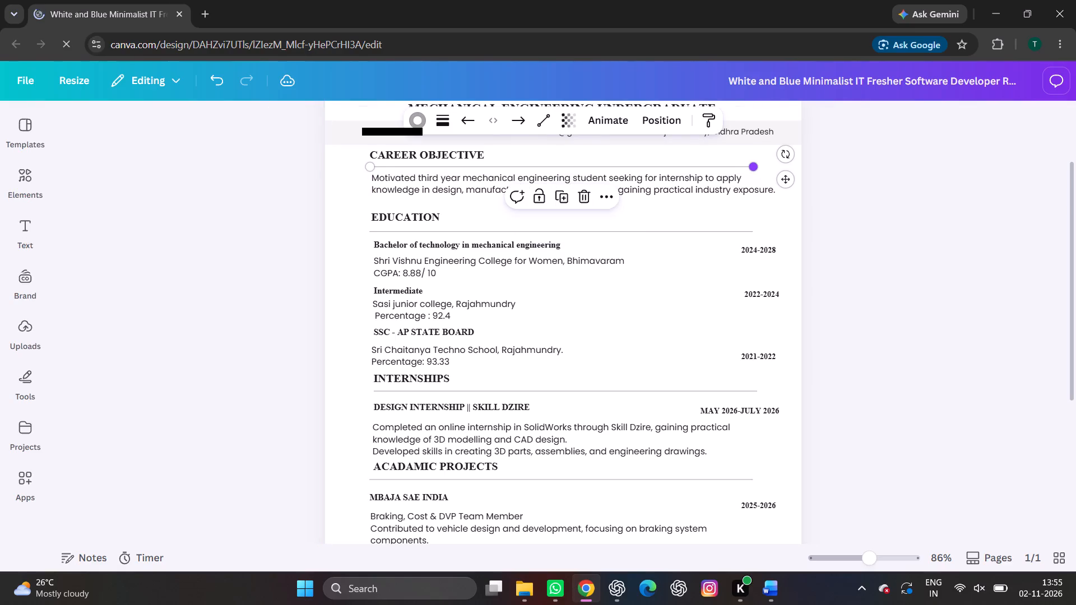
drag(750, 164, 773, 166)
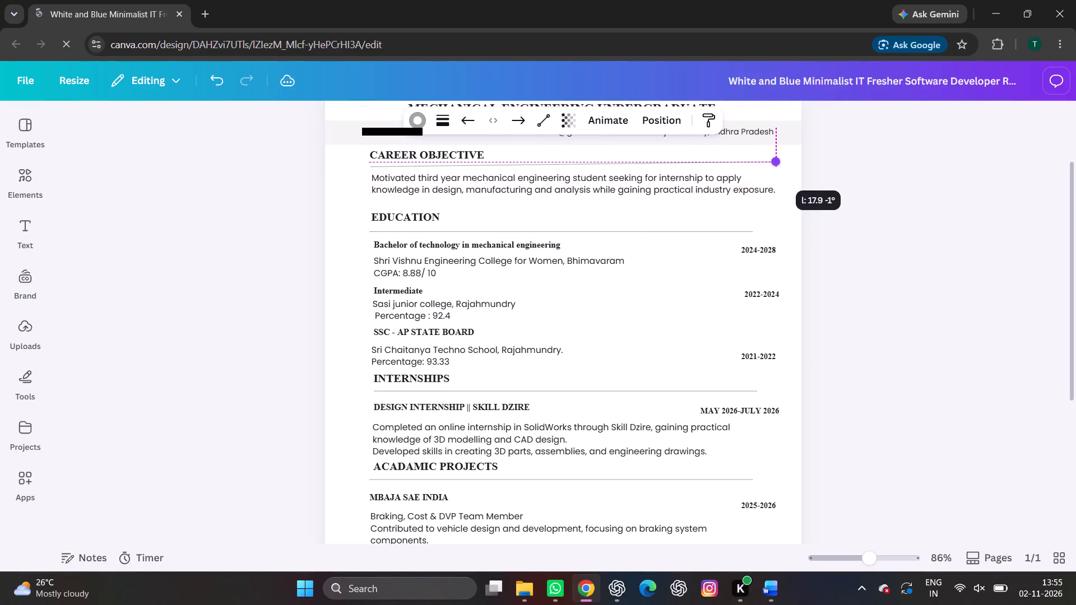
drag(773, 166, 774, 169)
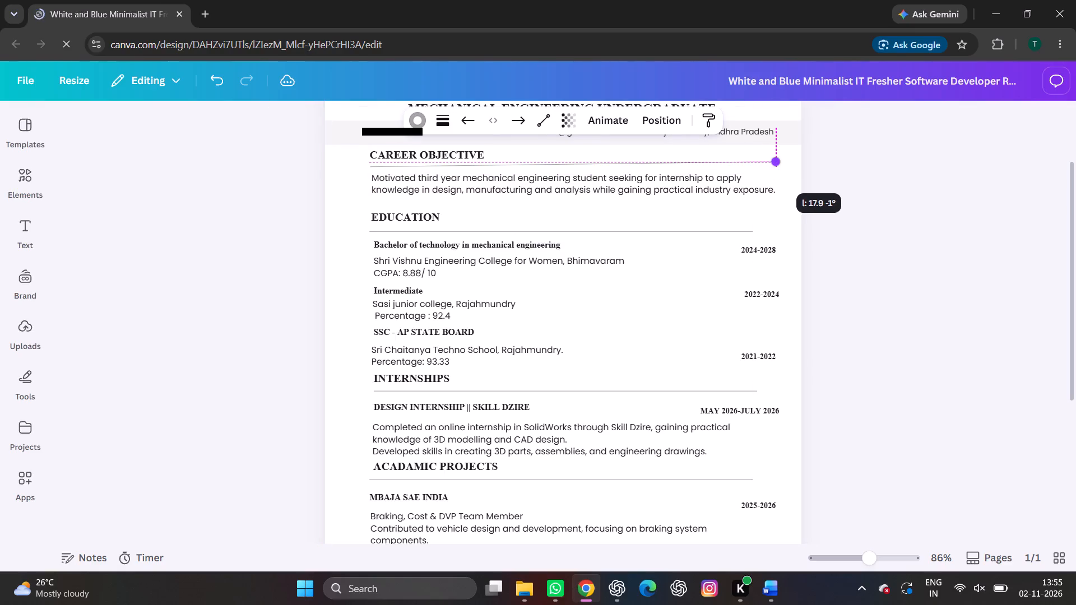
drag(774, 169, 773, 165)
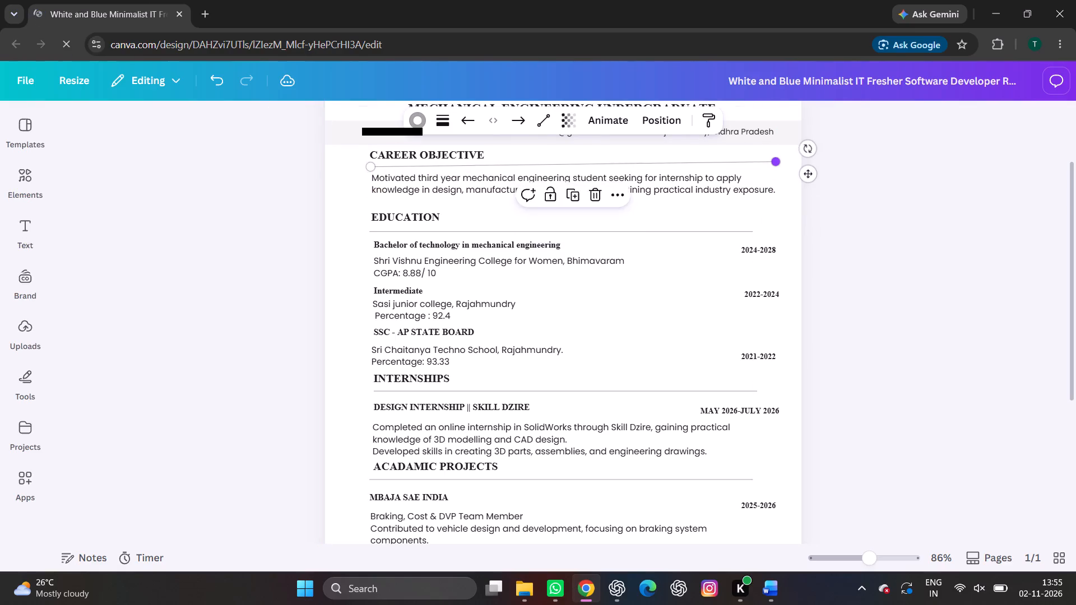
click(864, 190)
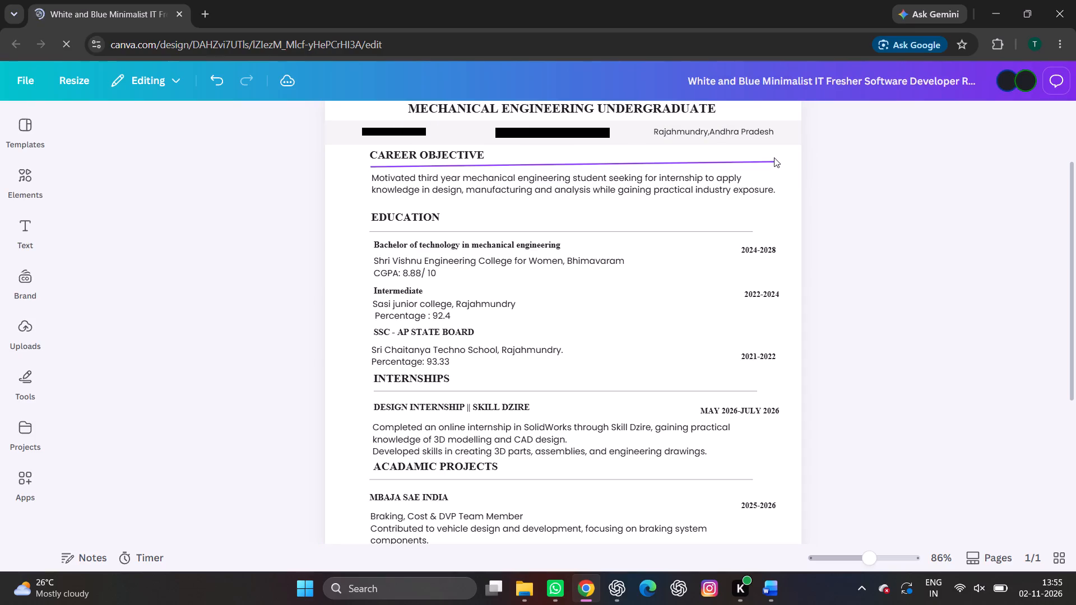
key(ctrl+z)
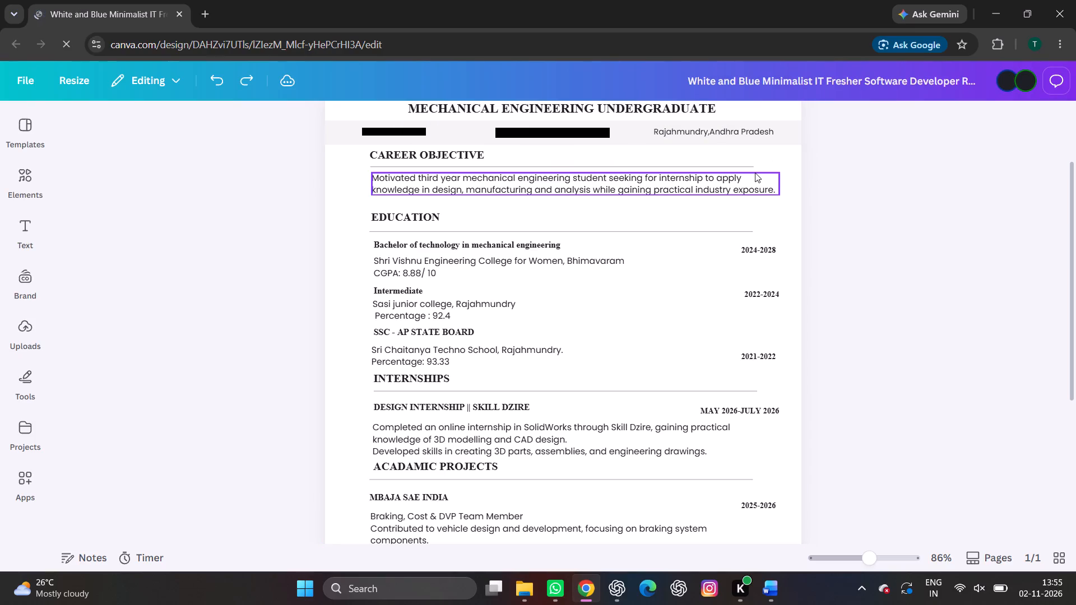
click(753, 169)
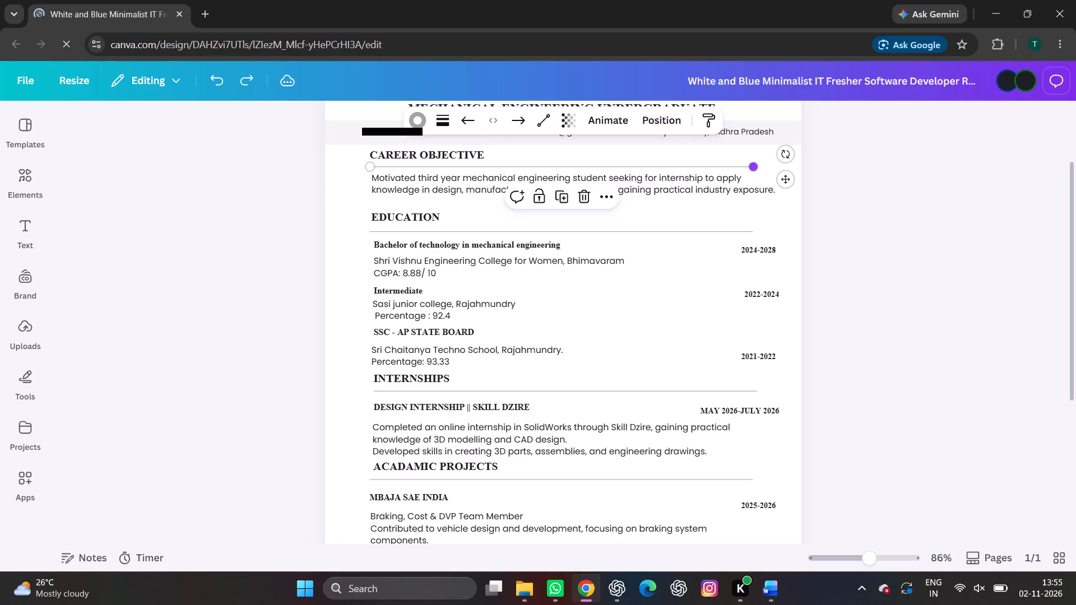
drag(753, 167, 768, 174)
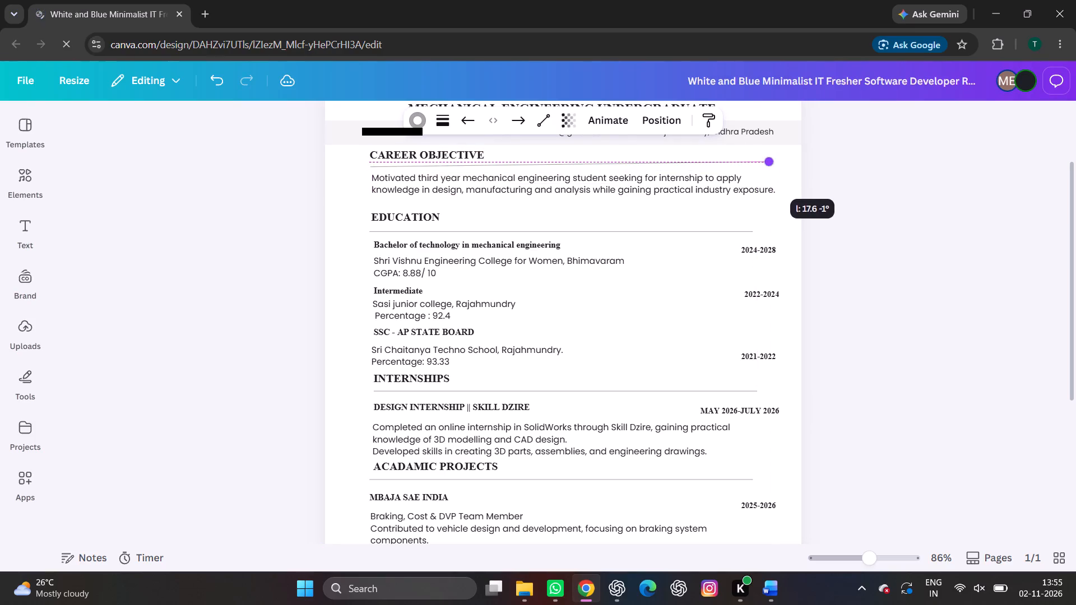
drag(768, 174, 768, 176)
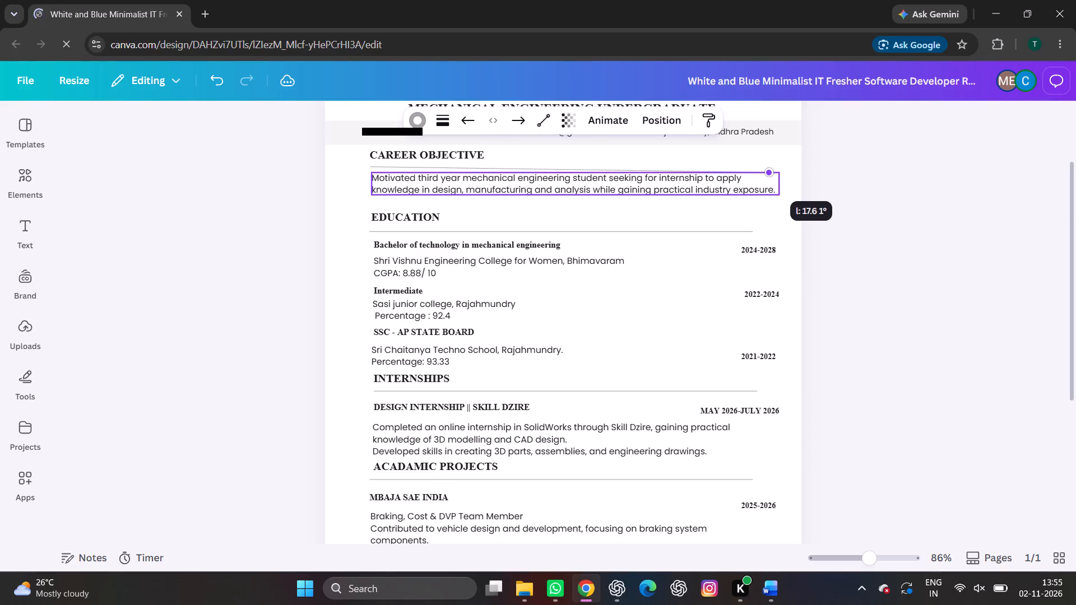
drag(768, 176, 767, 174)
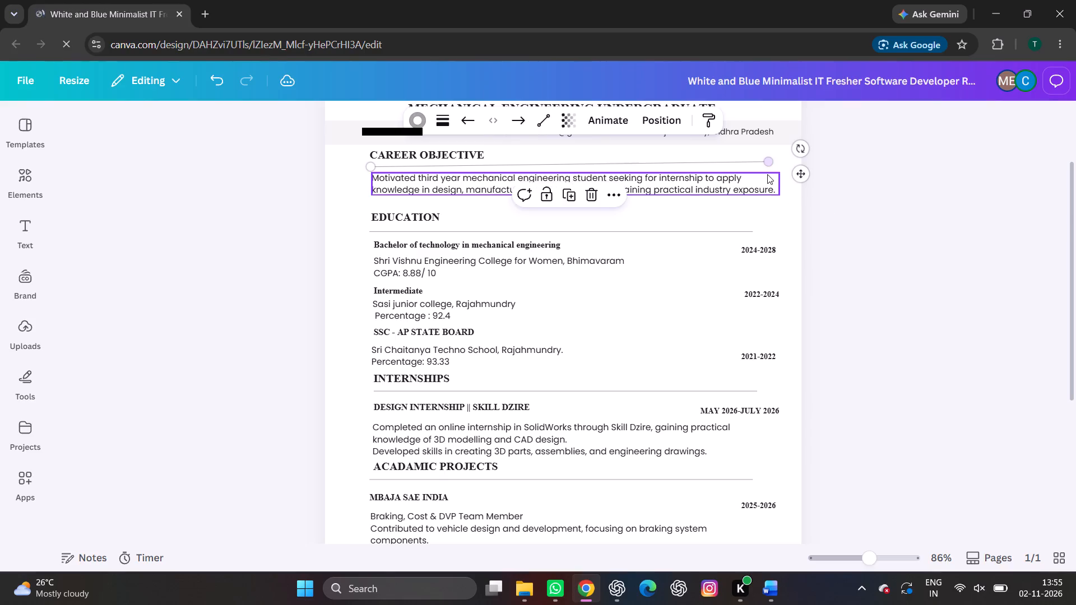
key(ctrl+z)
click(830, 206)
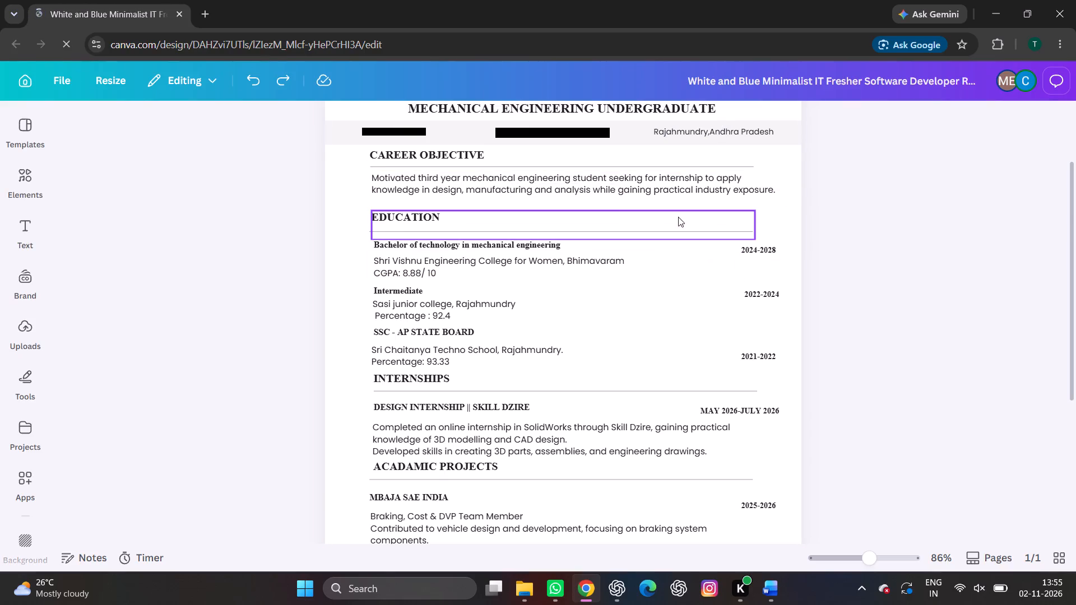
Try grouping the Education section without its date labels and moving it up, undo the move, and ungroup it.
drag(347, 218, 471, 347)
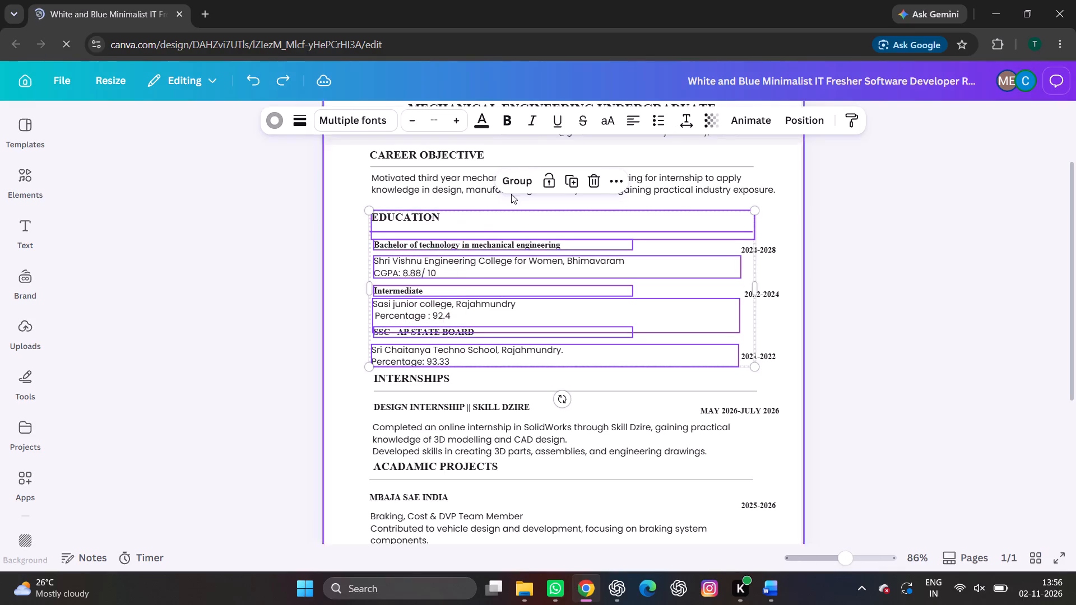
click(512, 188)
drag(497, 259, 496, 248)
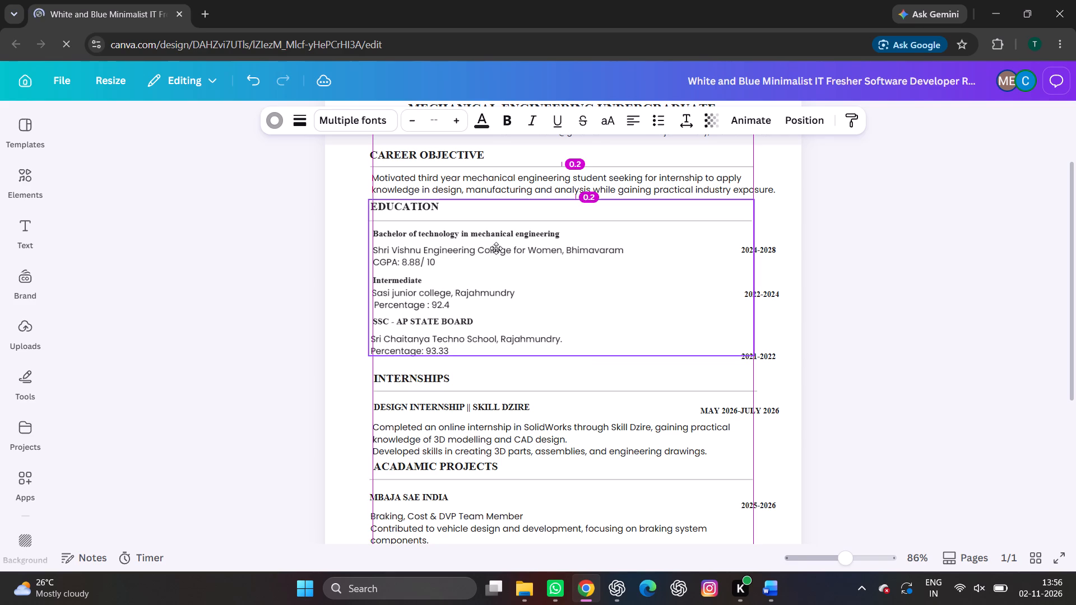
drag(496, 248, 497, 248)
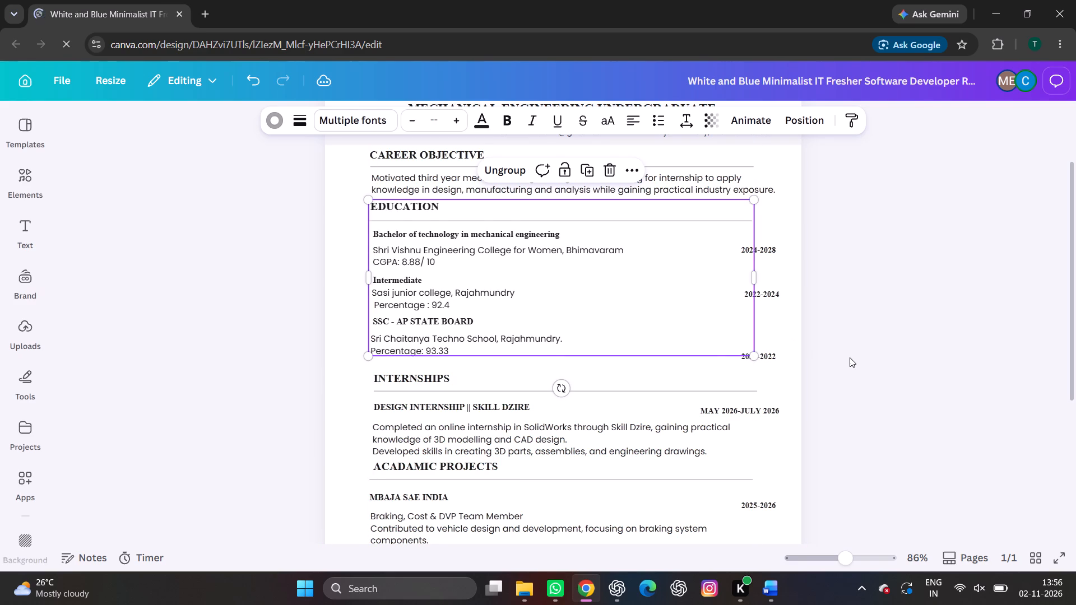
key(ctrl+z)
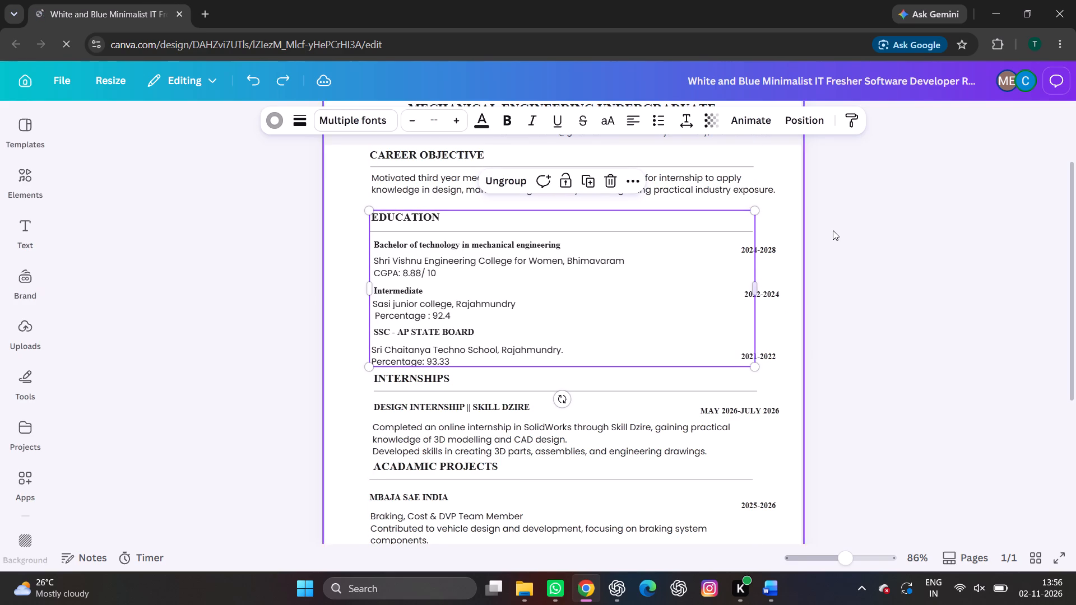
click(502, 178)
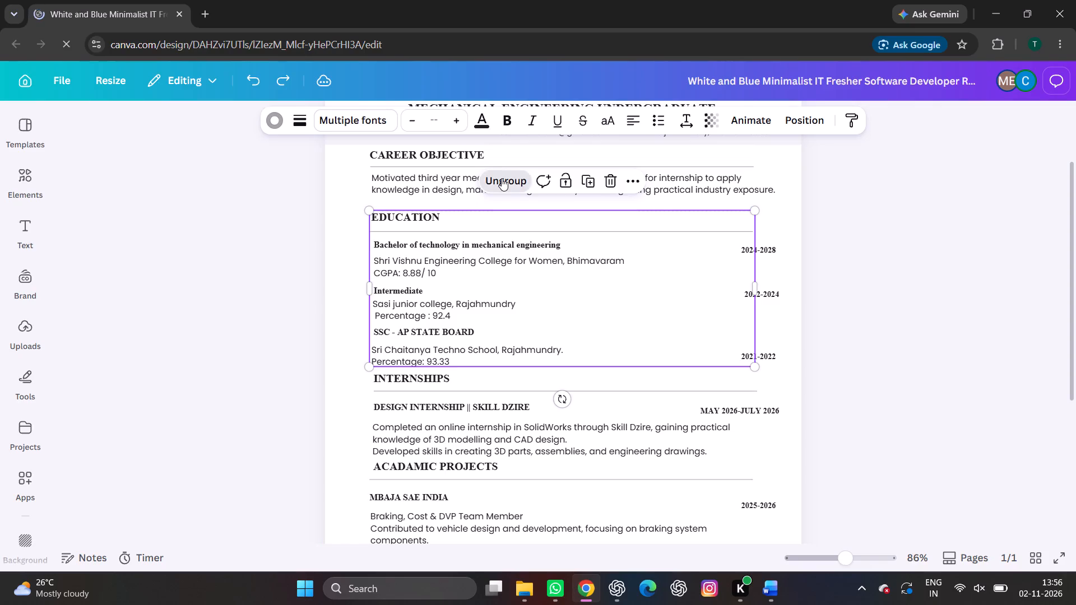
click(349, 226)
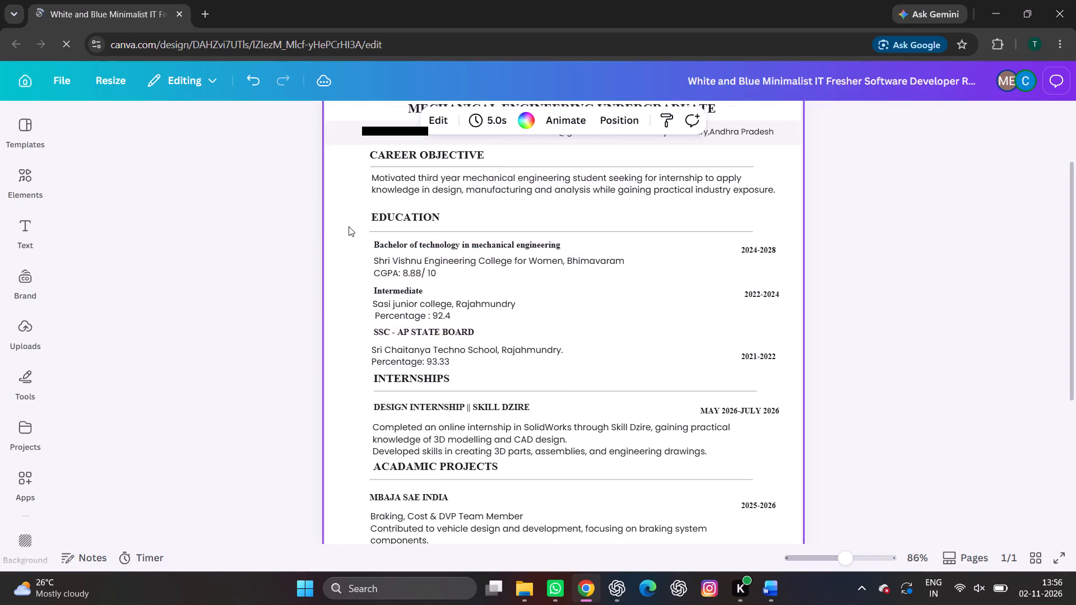
Group the Education heading, divider, entries and date labels, and move the group up to just below the Career Objective paragraph.
drag(349, 226, 772, 326)
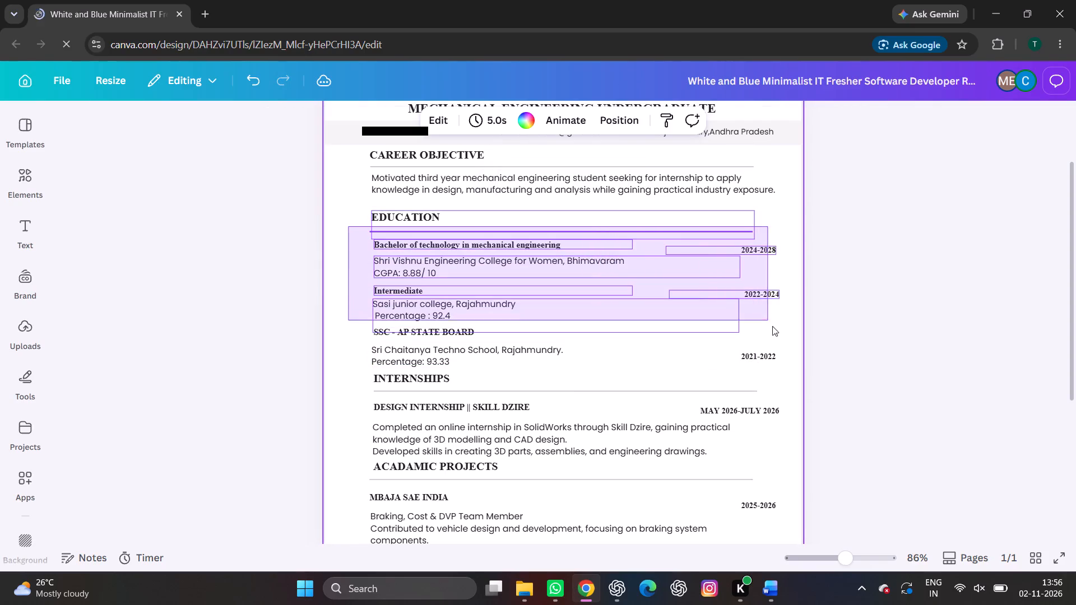
drag(772, 326, 777, 357)
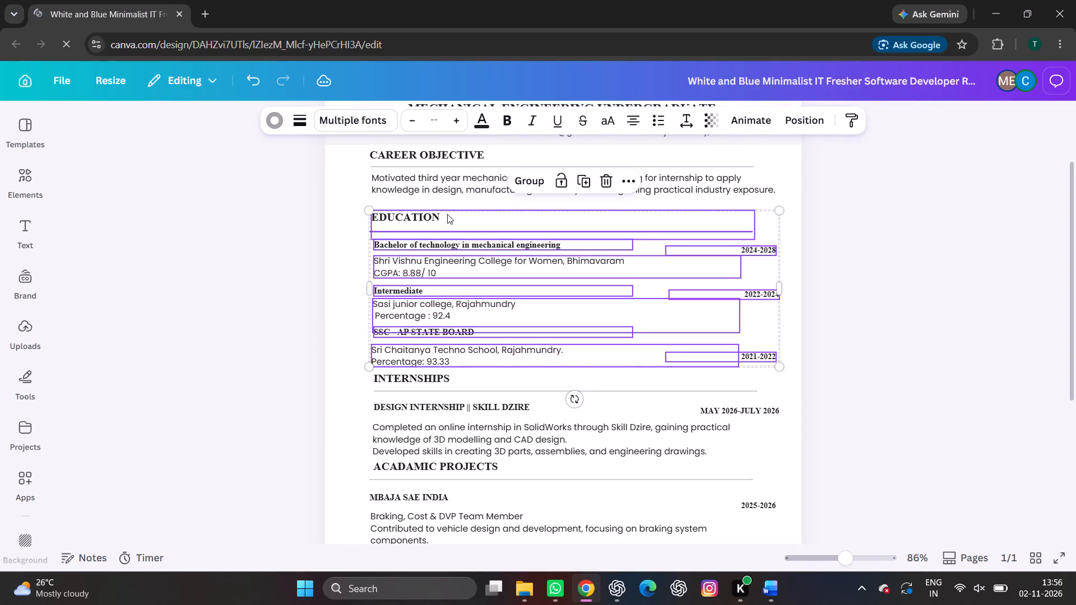
click(531, 185)
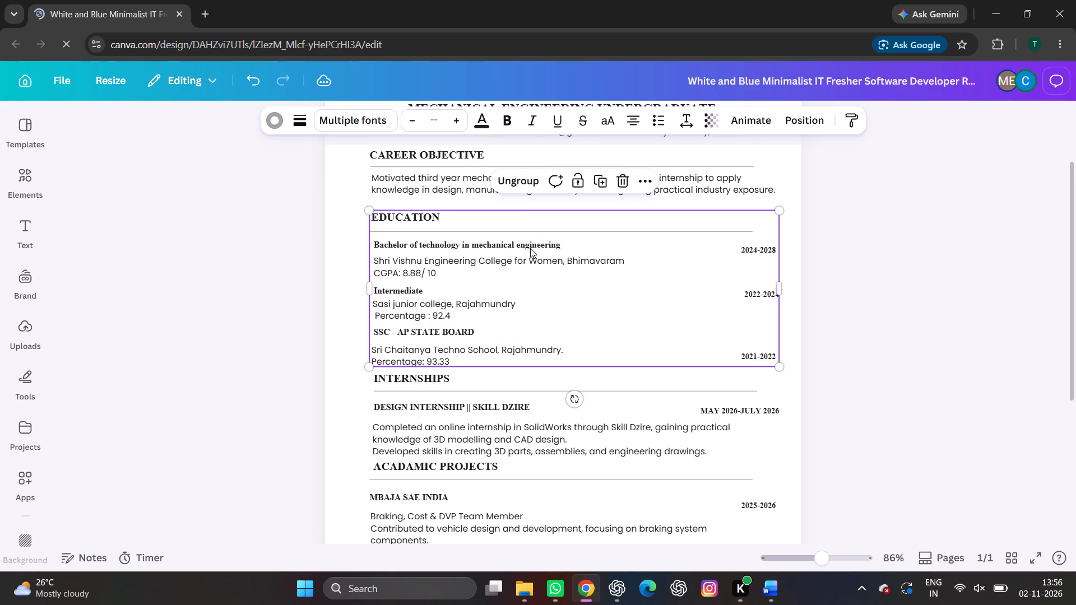
drag(518, 255, 517, 245)
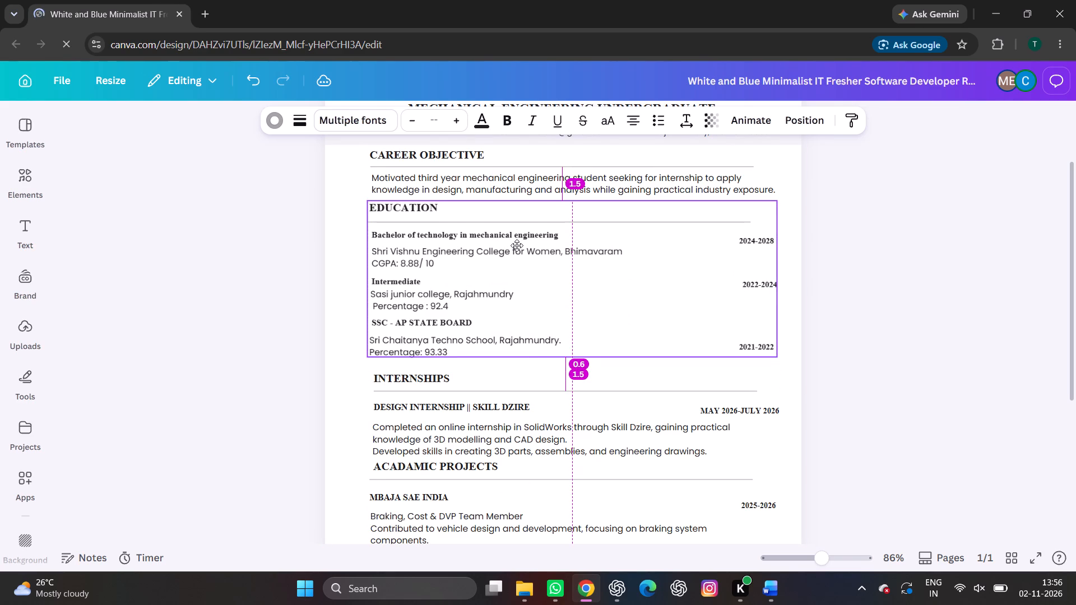
drag(517, 245, 517, 246)
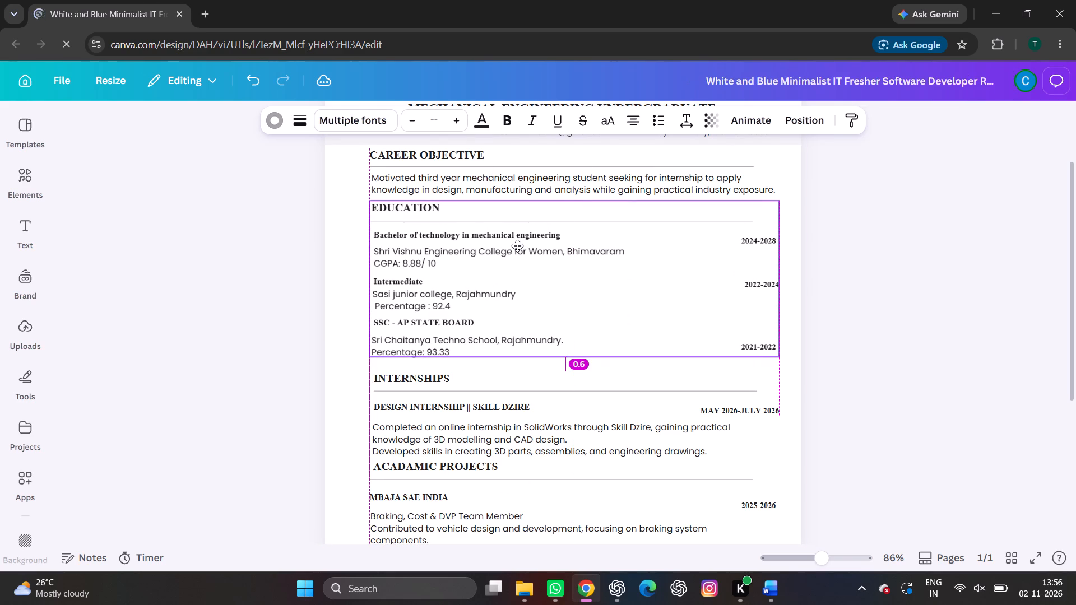
drag(517, 246, 517, 246)
click(774, 278)
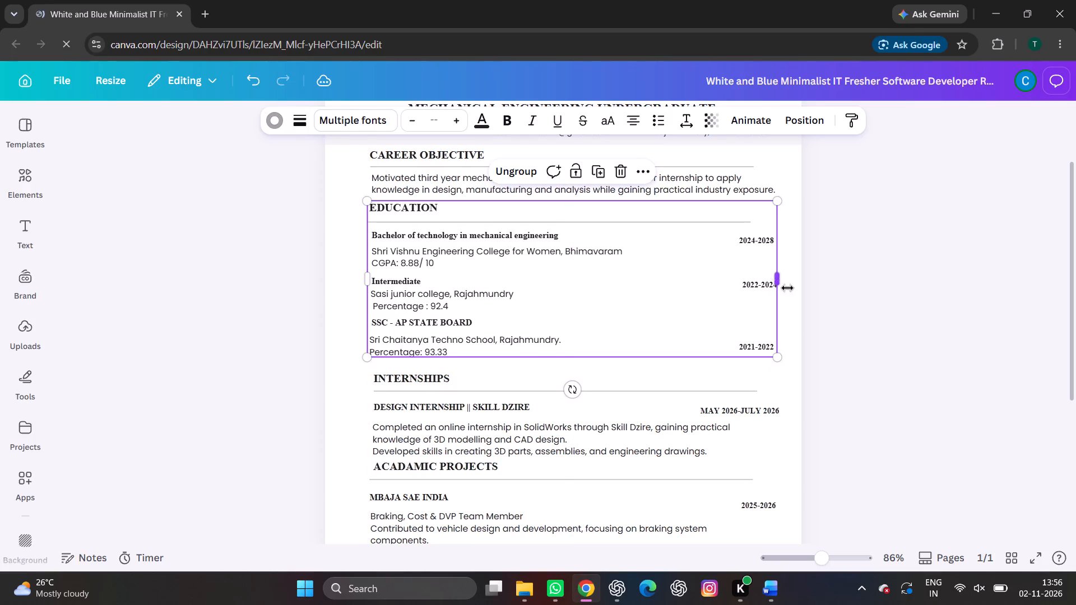
click(835, 361)
Group the Internships heading, divider, entry and date label, and move the group up and slightly left to just below the Education section.
scroll(835, 361, down, 1)
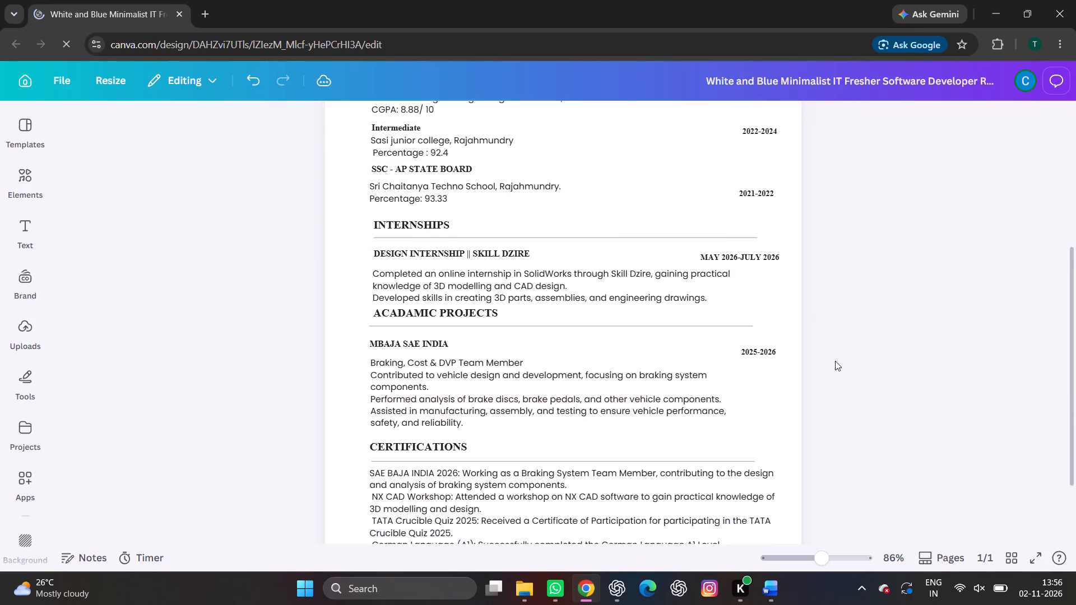
scroll(835, 361, down, 1)
drag(353, 194, 446, 221)
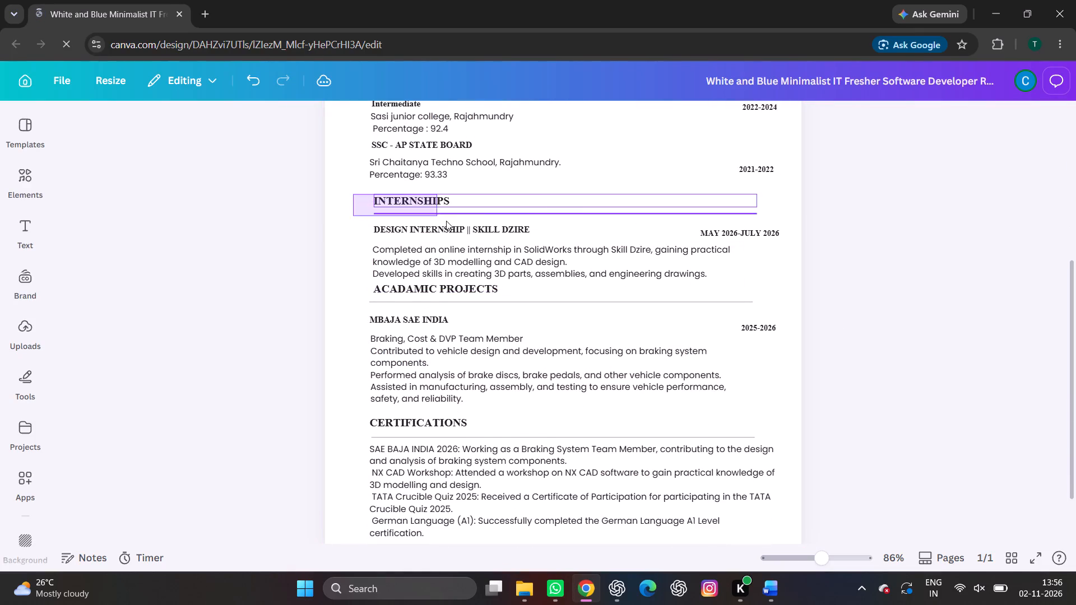
drag(446, 221, 767, 273)
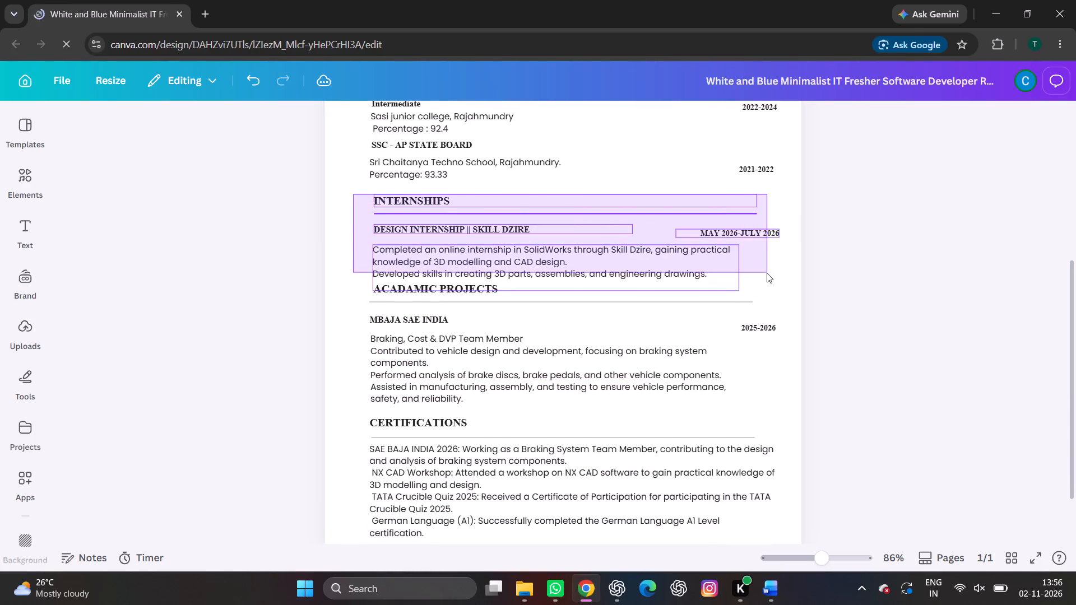
drag(767, 273, 767, 272)
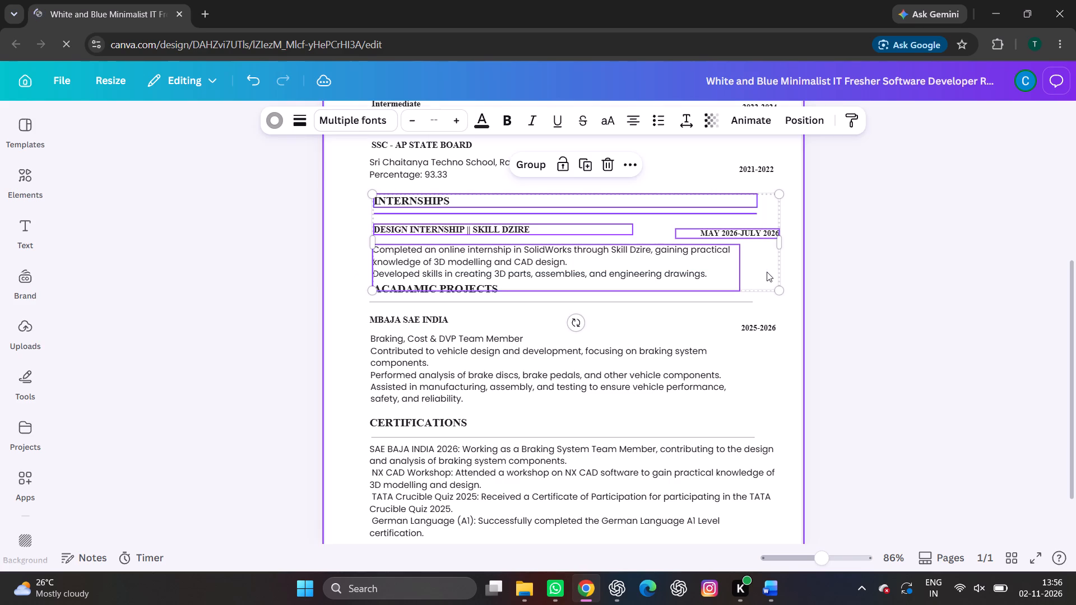
click(531, 161)
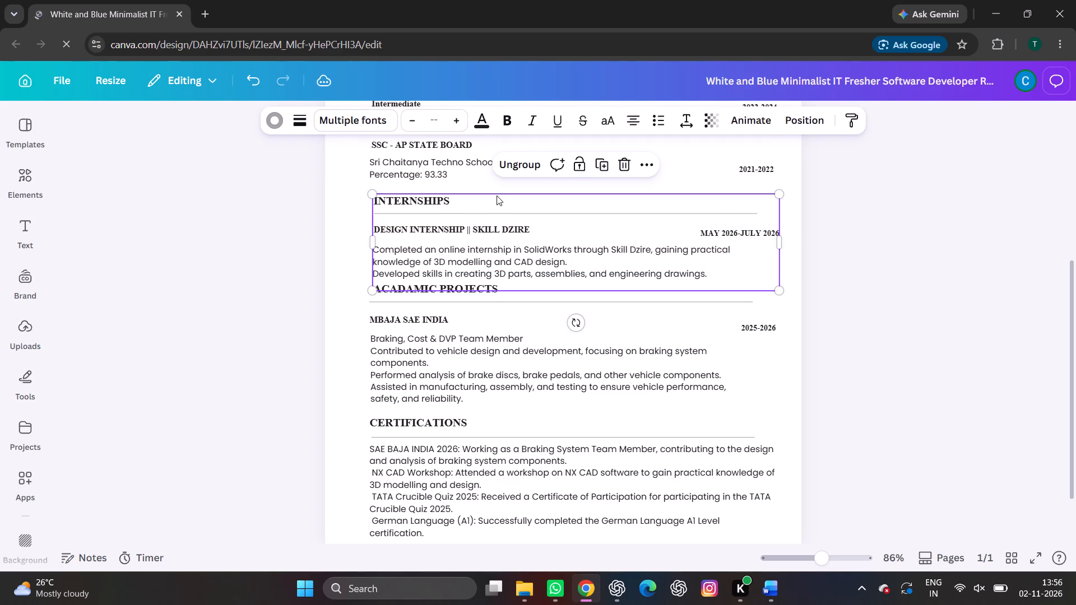
drag(500, 203, 491, 193)
scroll(632, 212, up, 3)
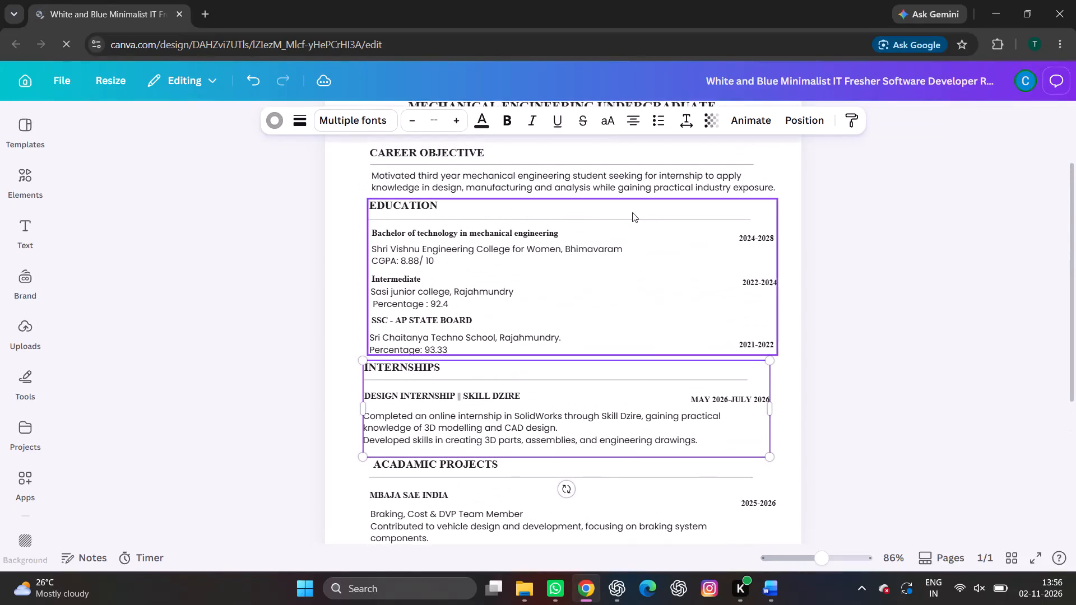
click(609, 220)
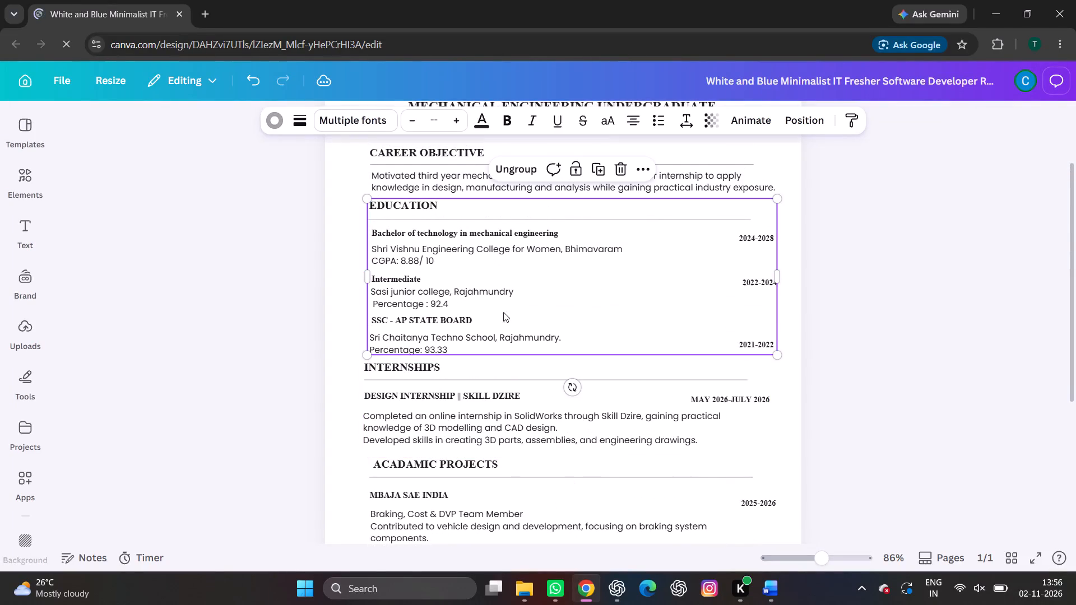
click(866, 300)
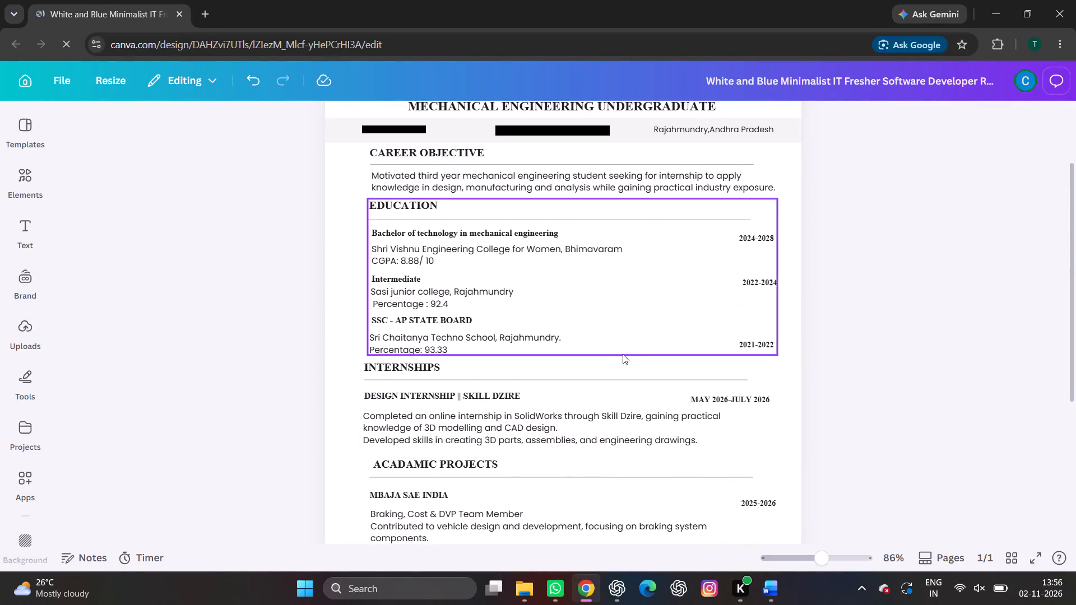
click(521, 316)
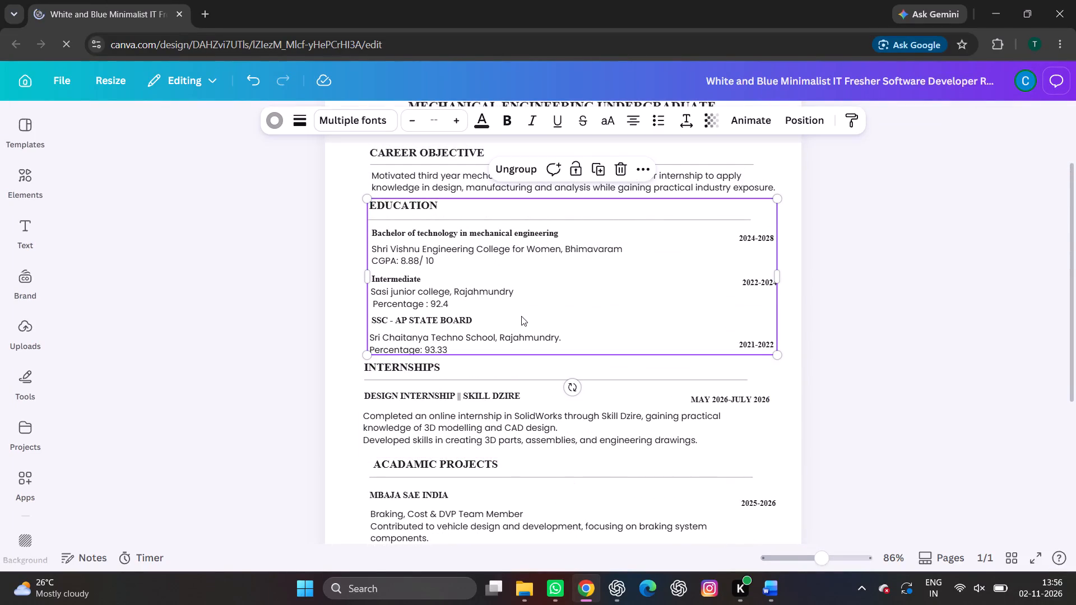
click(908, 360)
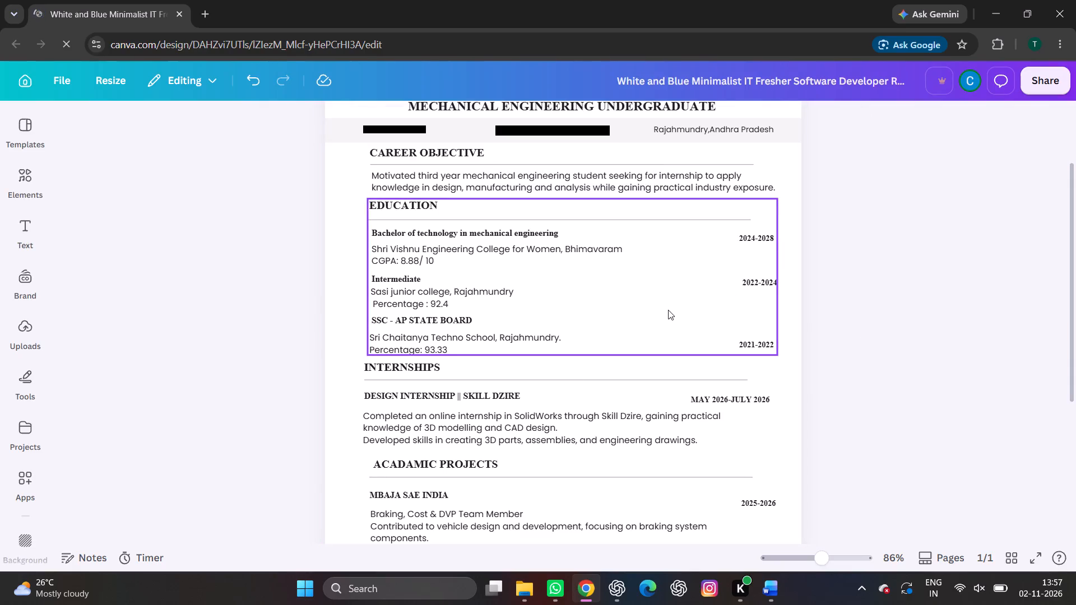
Group the Certifications heading, divider and list text, and shift the group slightly up and to the left.
scroll(656, 359, down, 2)
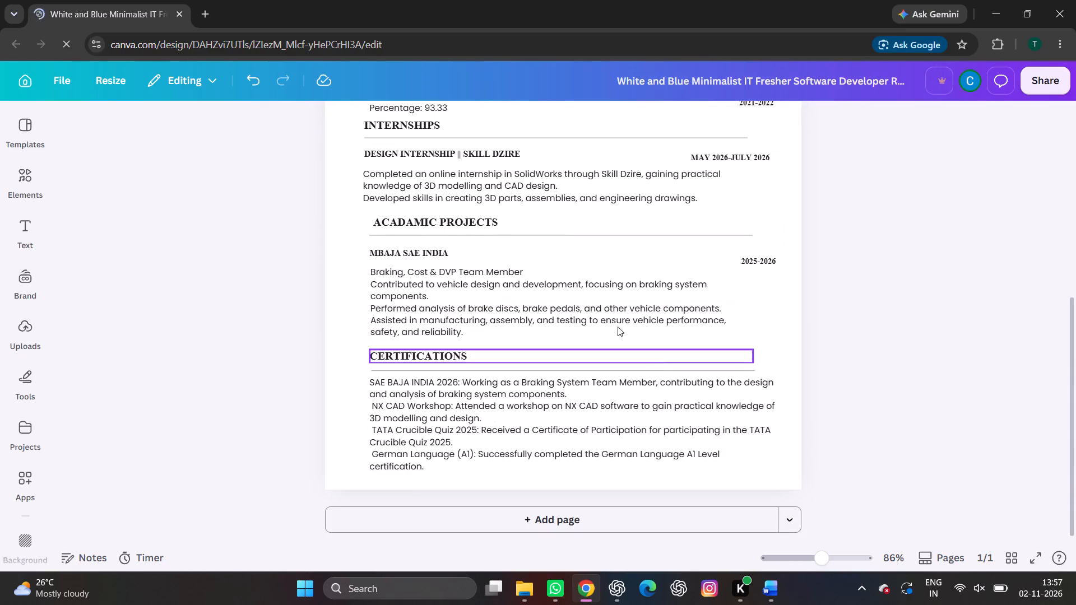
drag(343, 361, 354, 359)
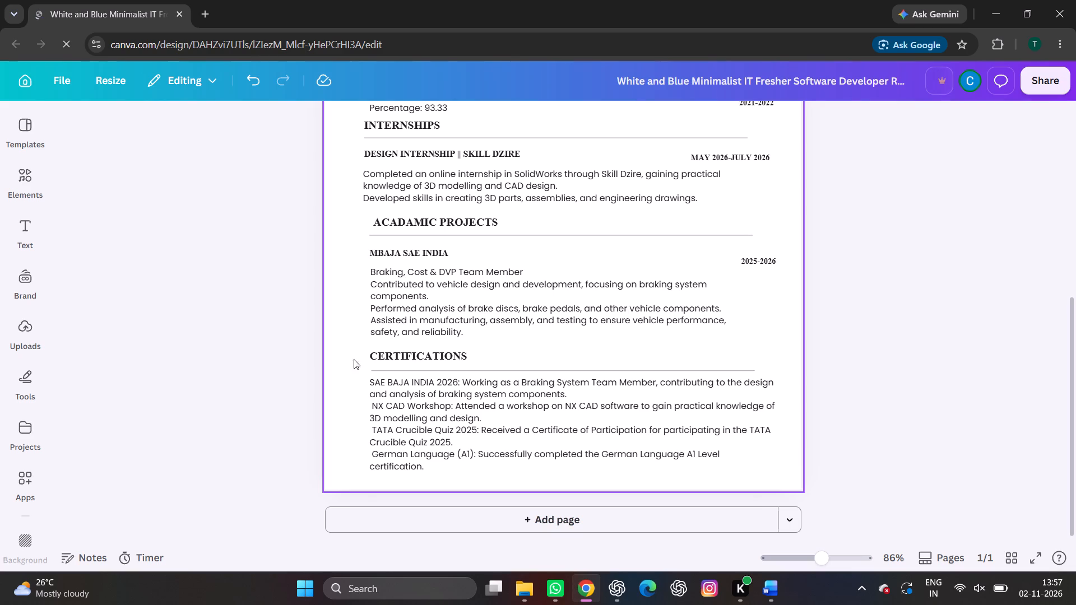
drag(354, 359, 450, 436)
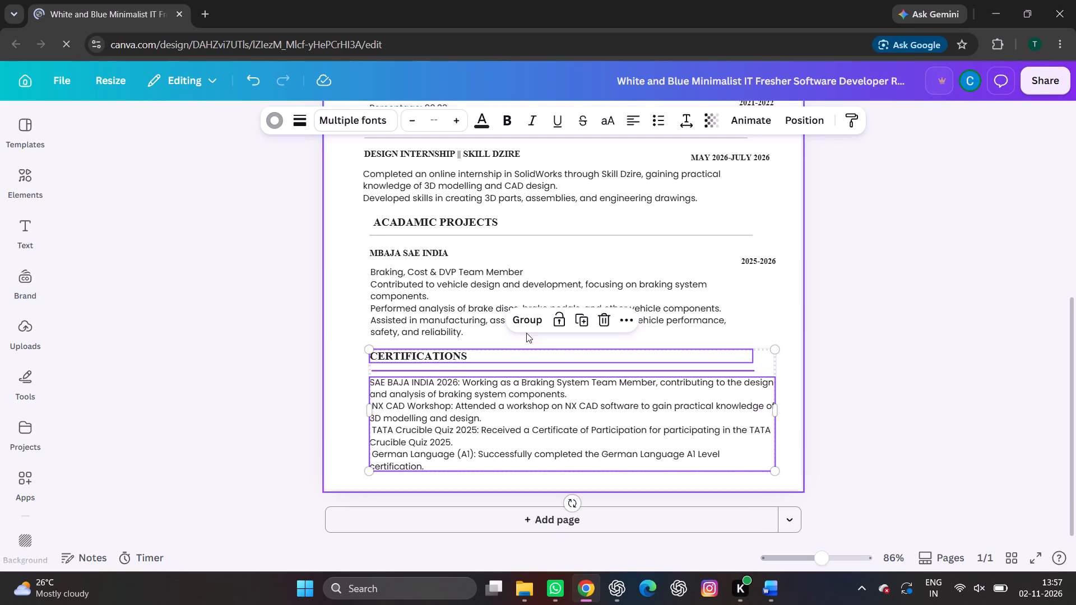
click(525, 325)
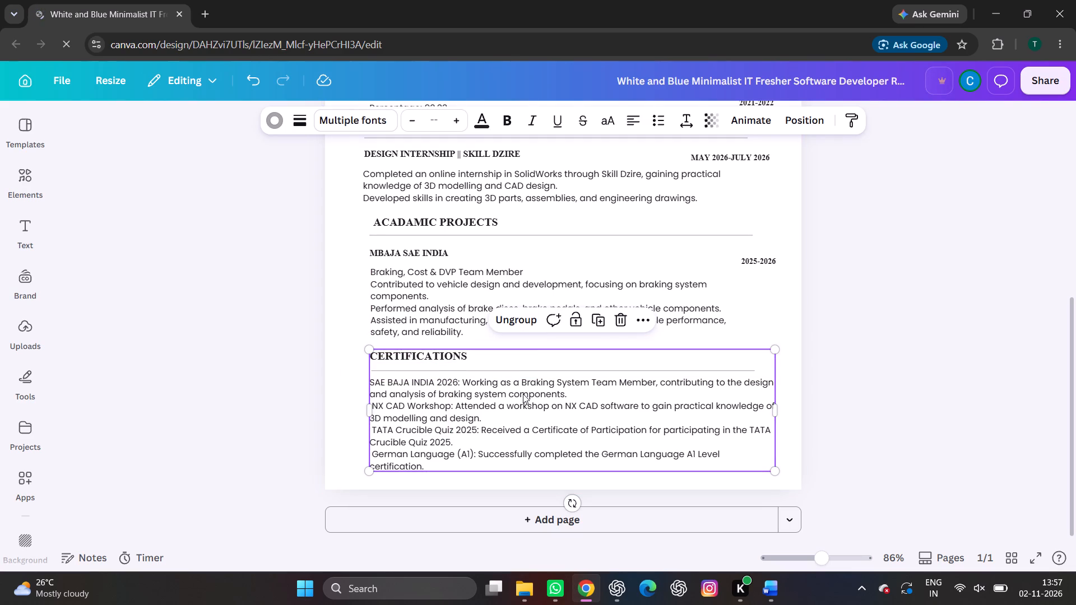
drag(523, 394, 517, 390)
Group the Acadamic Projects heading, divider, entry and date label, and move the group left and slightly up beneath Internships.
scroll(517, 390, up, 1)
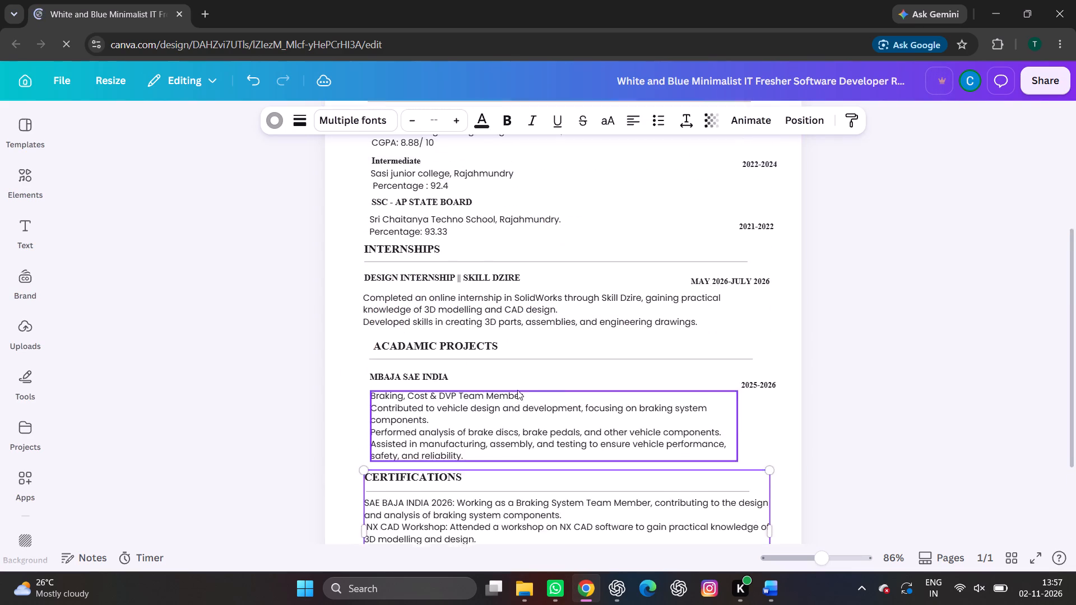
scroll(517, 390, up, 1)
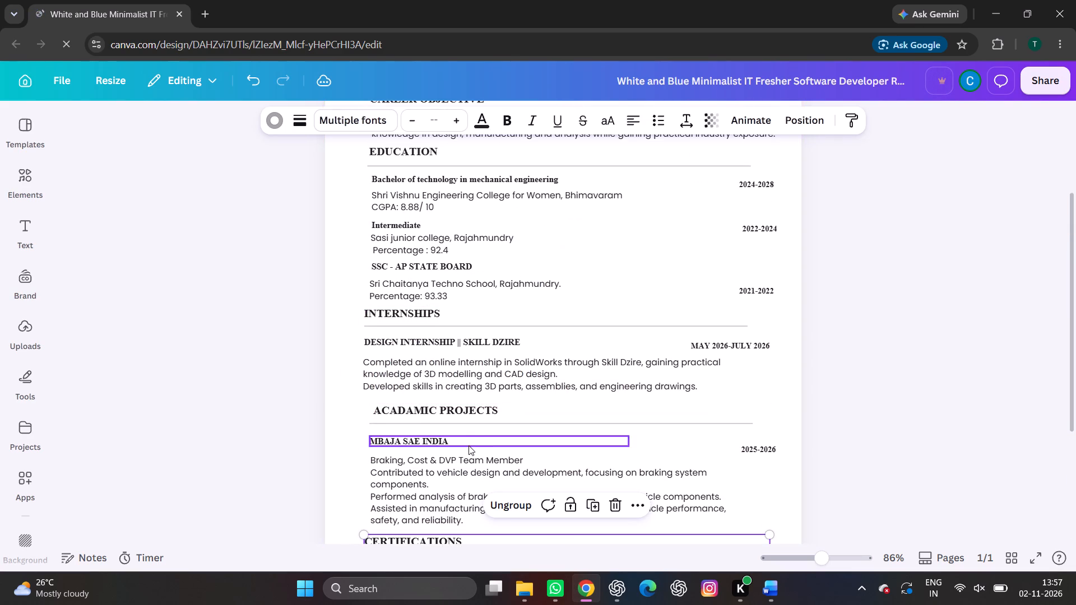
drag(353, 412, 573, 439)
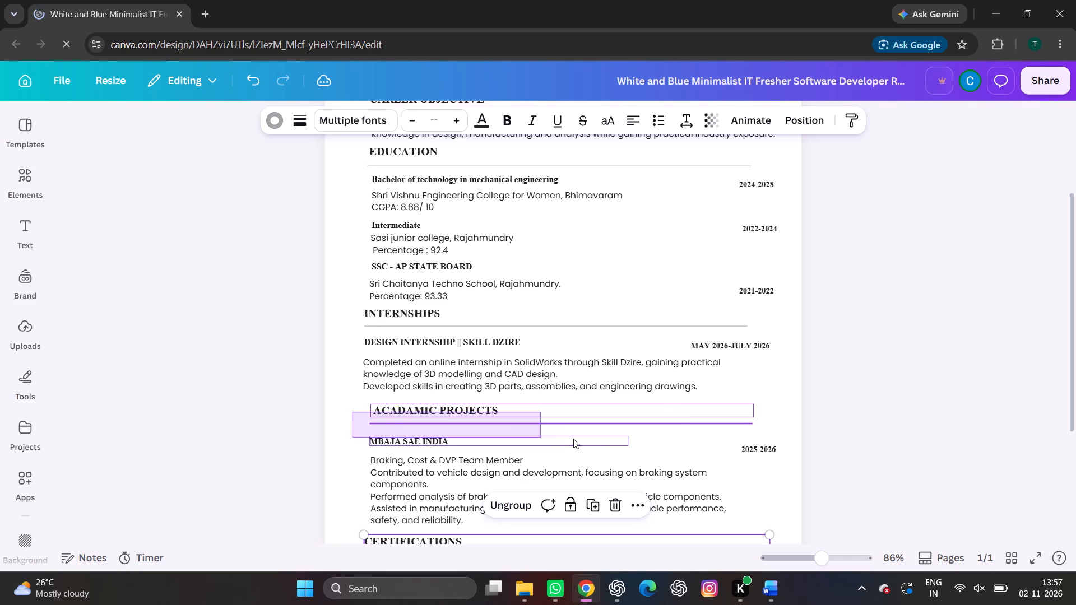
drag(573, 439, 717, 479)
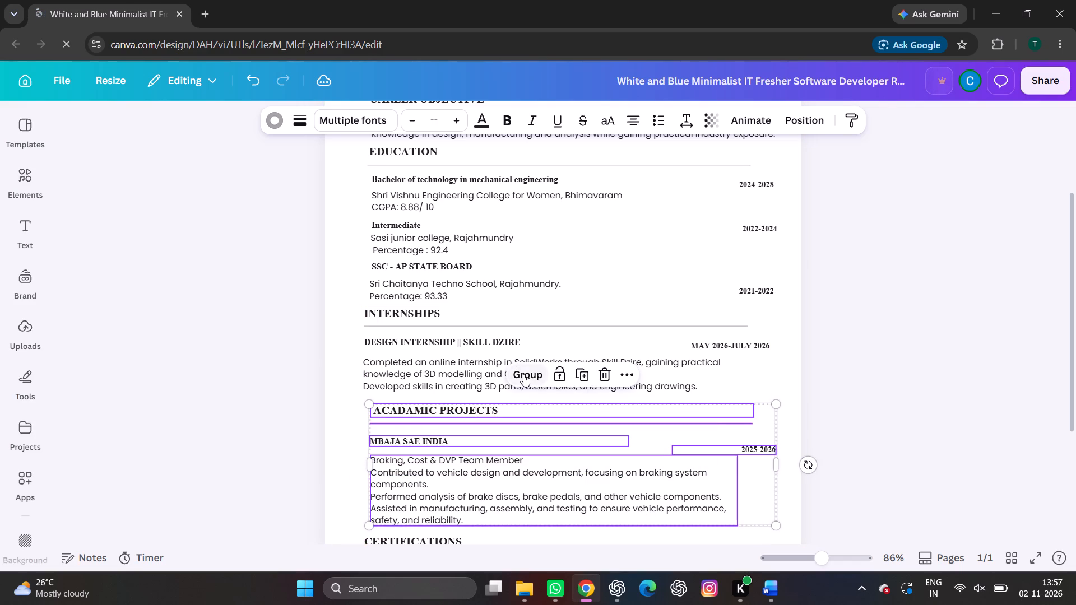
click(524, 374)
drag(517, 438, 502, 438)
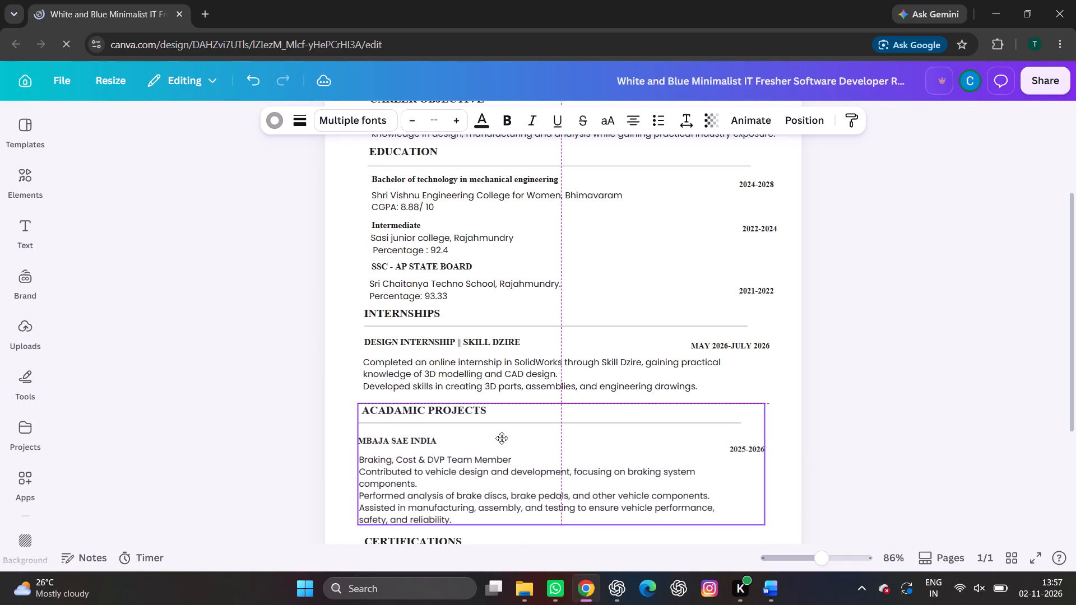
drag(502, 438, 504, 434)
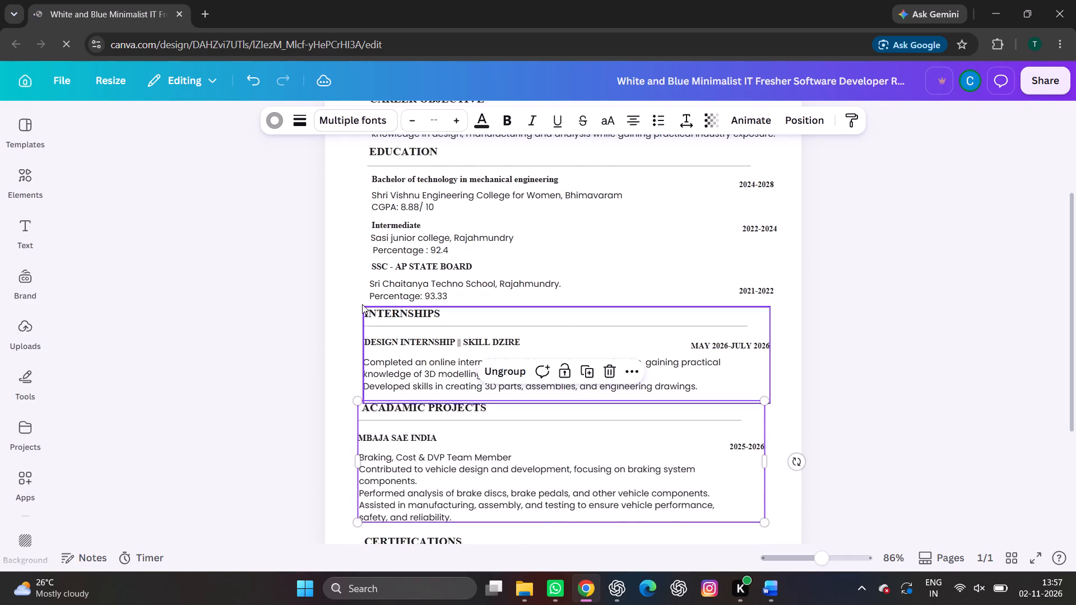
Group the Career Objective heading, divider line and paragraph.
scroll(362, 304, up, 1)
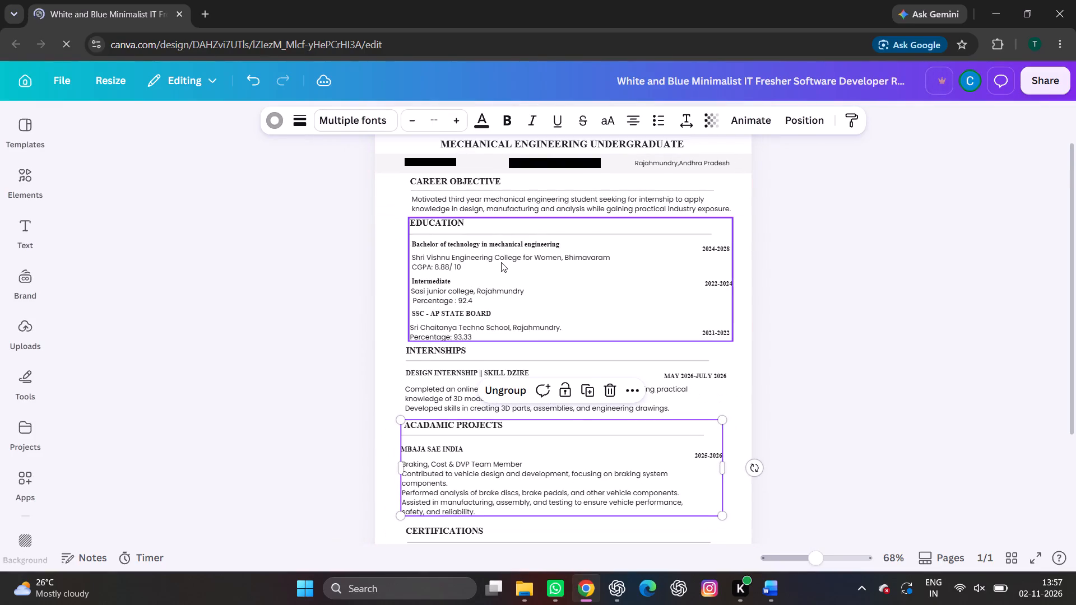
click(501, 262)
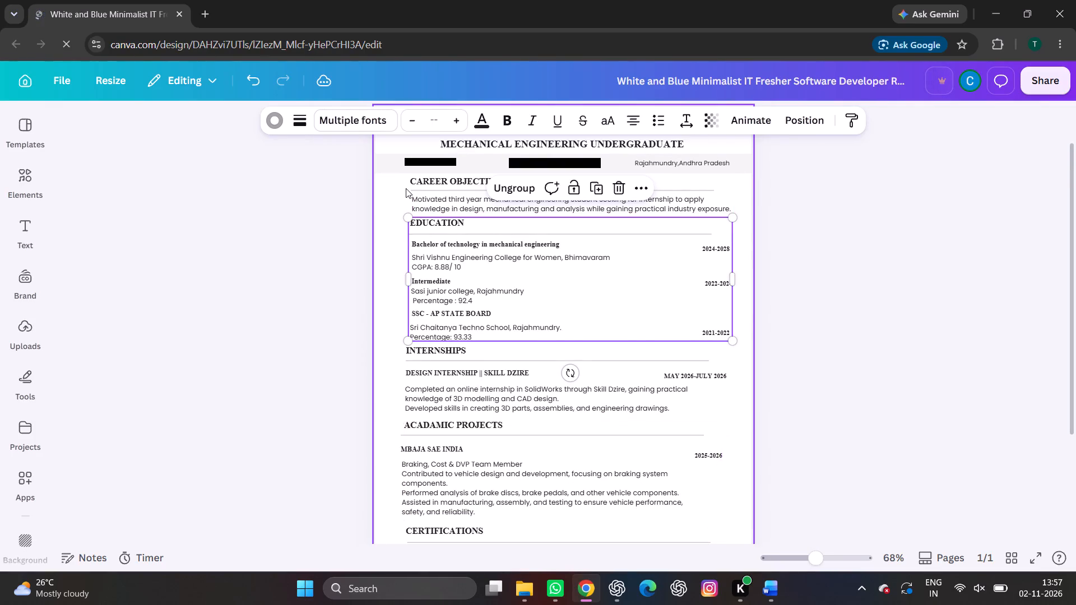
click(406, 188)
drag(400, 180, 457, 201)
click(525, 240)
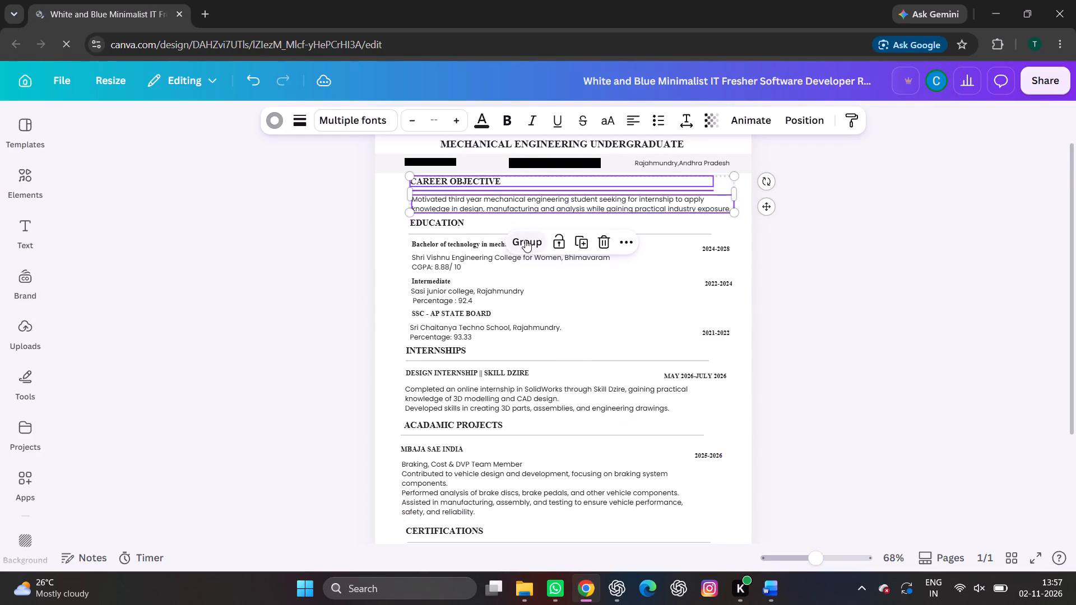
click(374, 230)
Shift the Internships and Acadamic Projects groups slightly right to line up with the Education section's left edge.
click(419, 236)
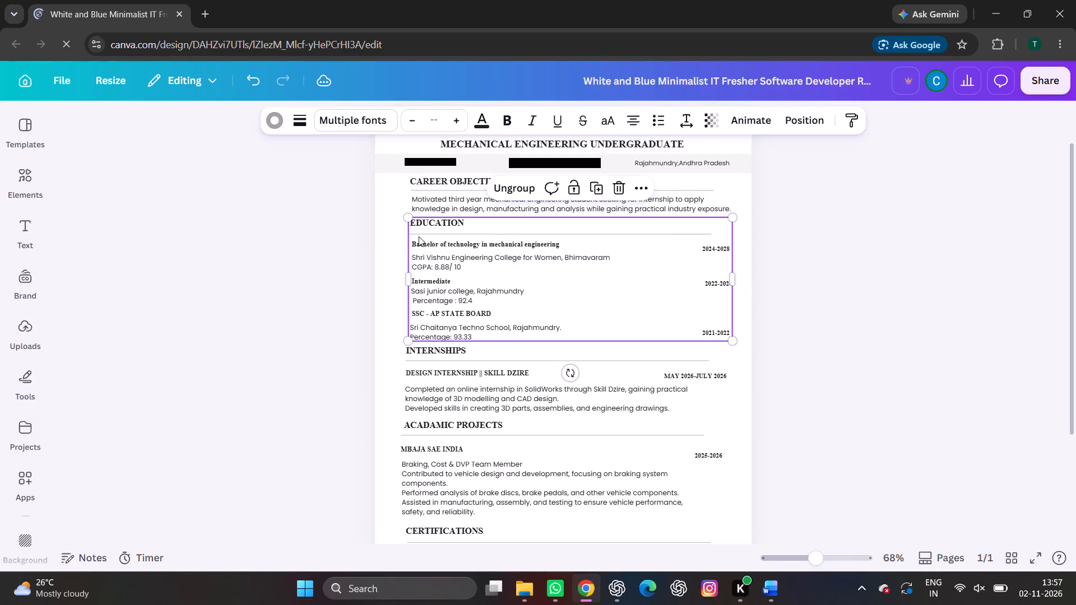
click(437, 361)
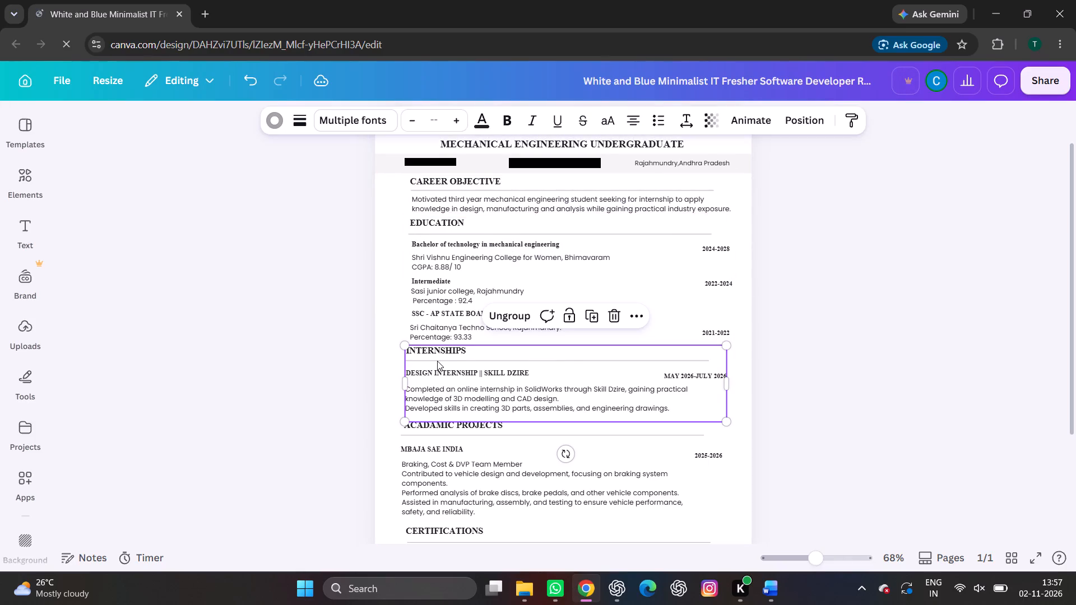
click(437, 361)
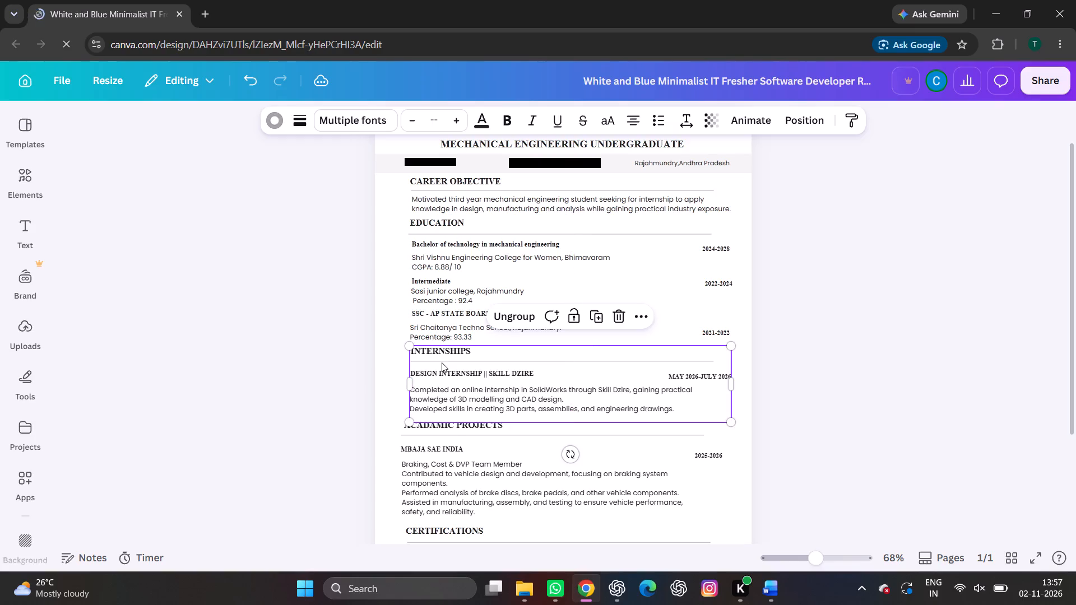
click(453, 425)
drag(453, 425, 460, 425)
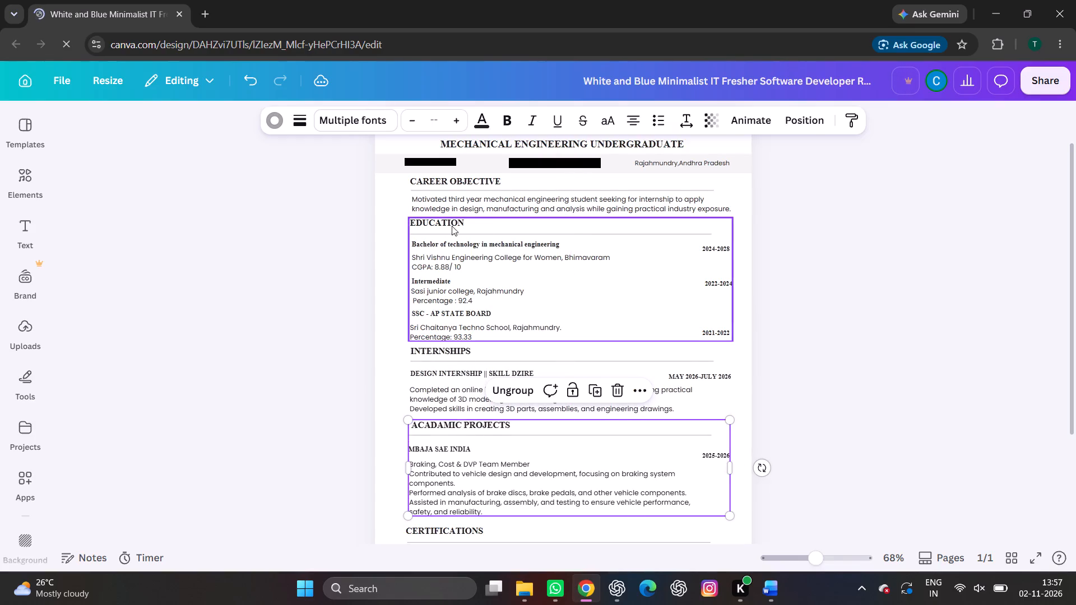
click(305, 257)
Nudge the Acadamic Projects group slightly to the left.
scroll(416, 325, down, 1)
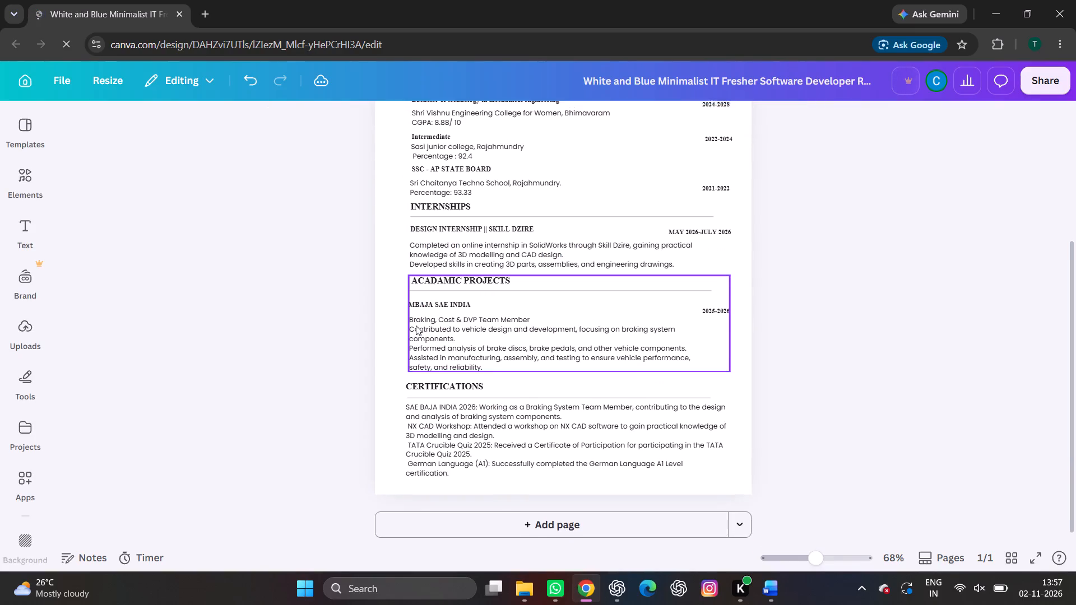
scroll(416, 325, down, 1)
double_click(424, 342)
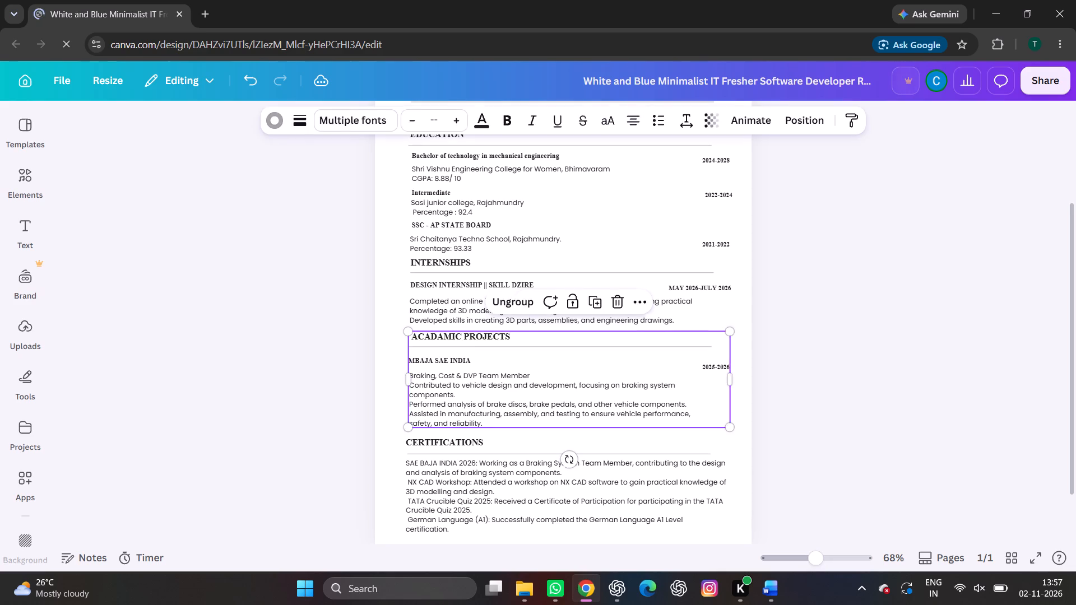
click(418, 340)
click(342, 322)
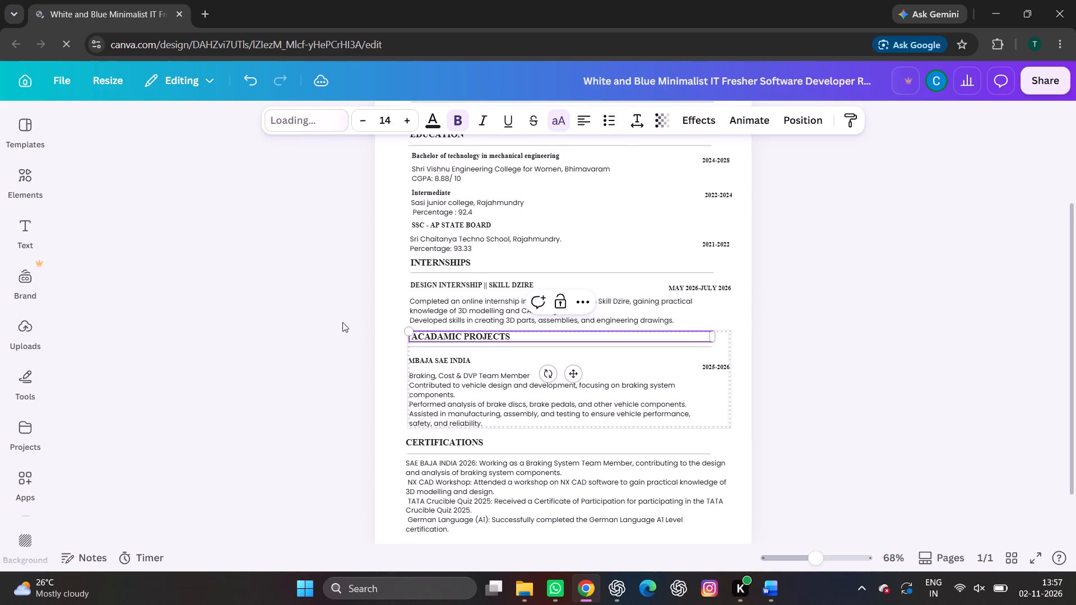
double_click(474, 341)
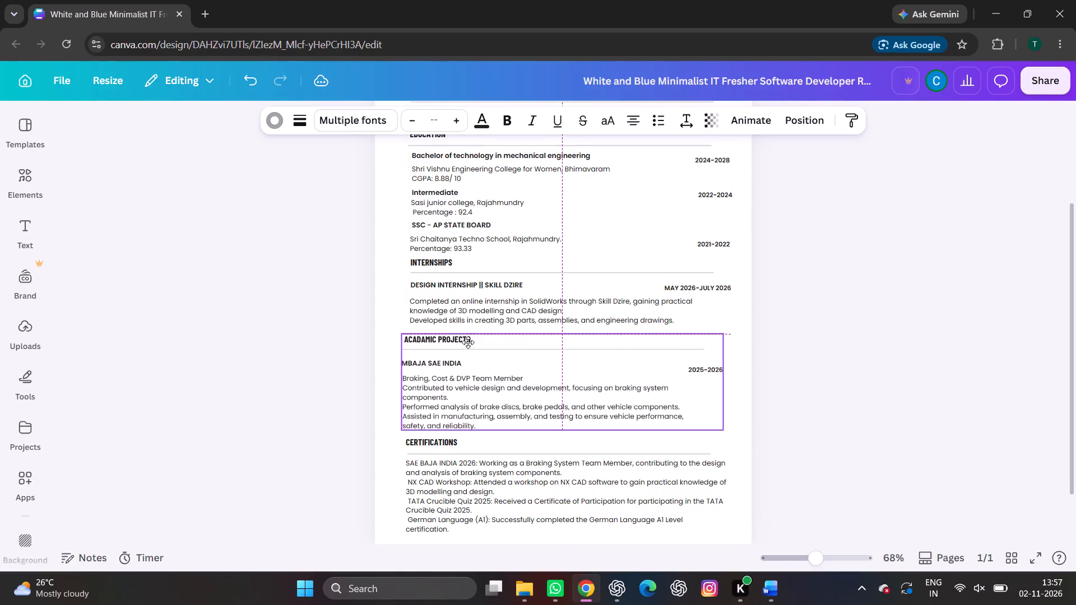
click(358, 299)
Delete the leading space before the Acadamic Projects heading text so it starts at the text box's left edge.
scroll(358, 299, up, 2)
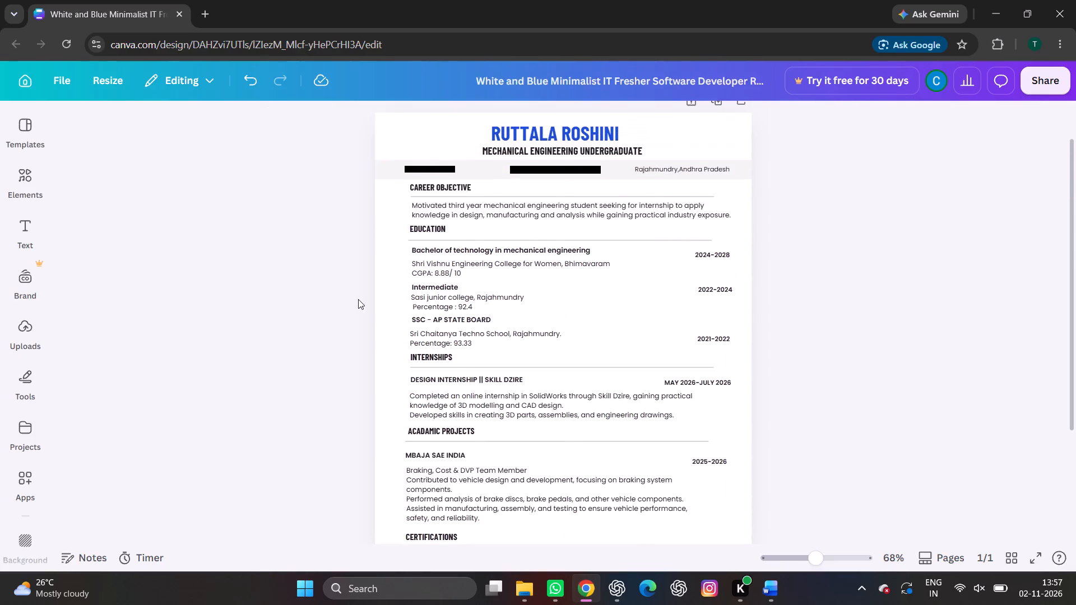
scroll(358, 299, down, 1)
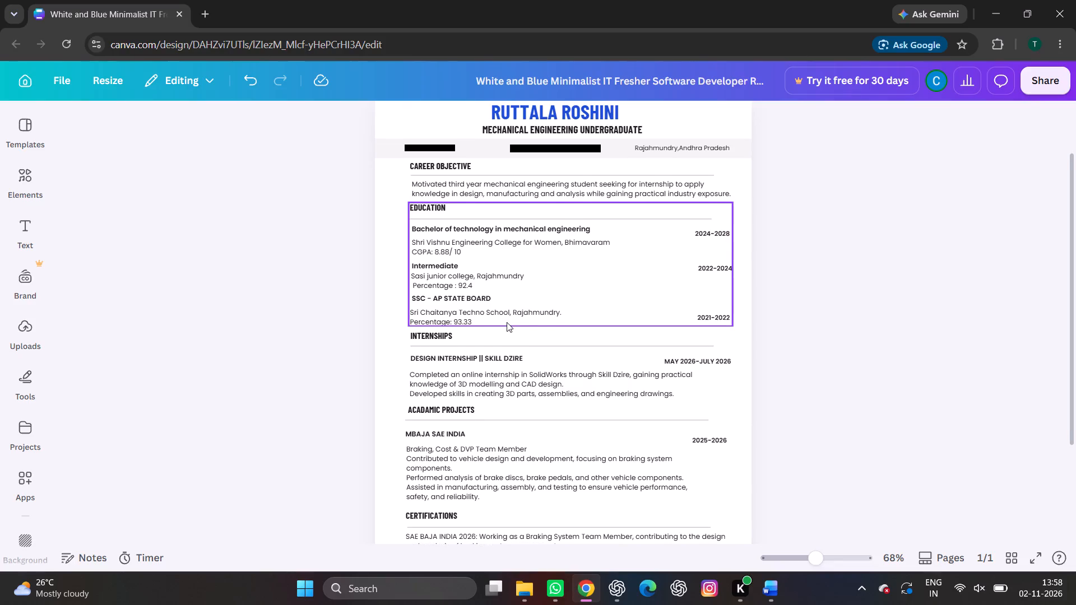
scroll(507, 322, down, 1)
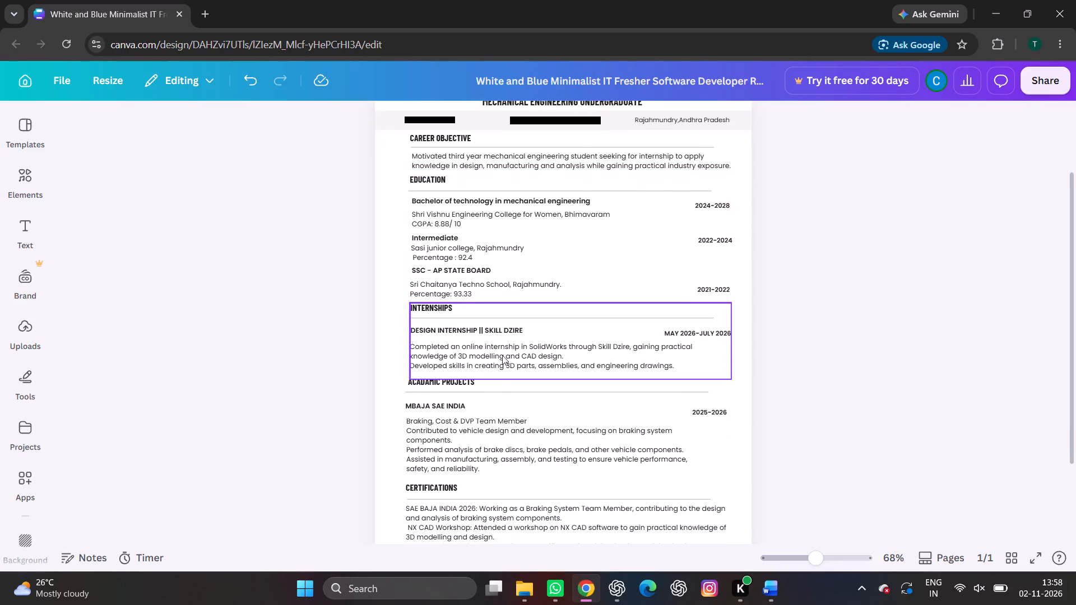
click(495, 399)
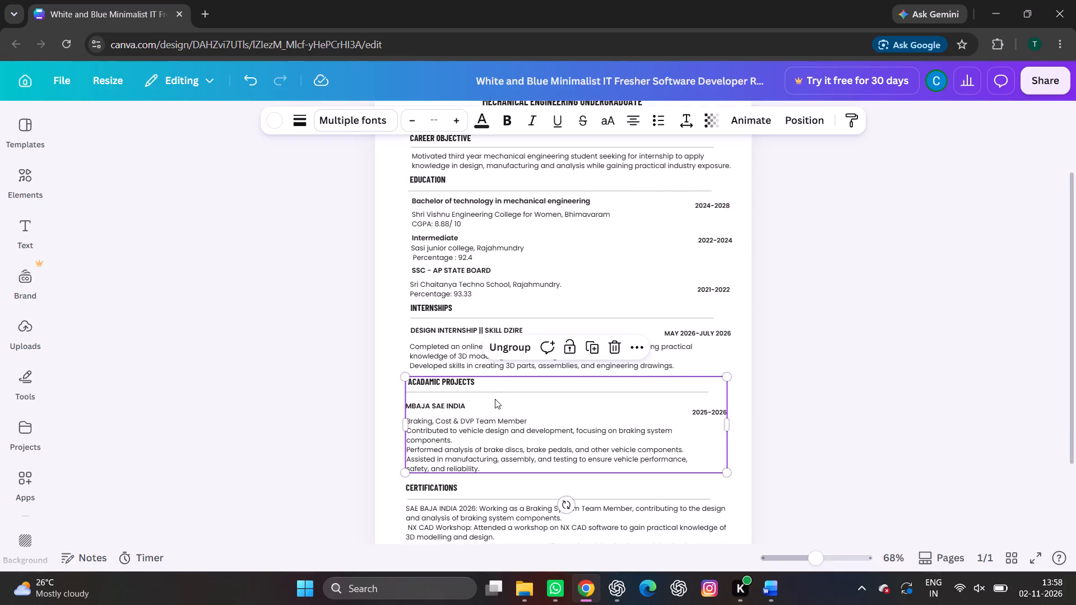
double_click(495, 399)
double_click(423, 376)
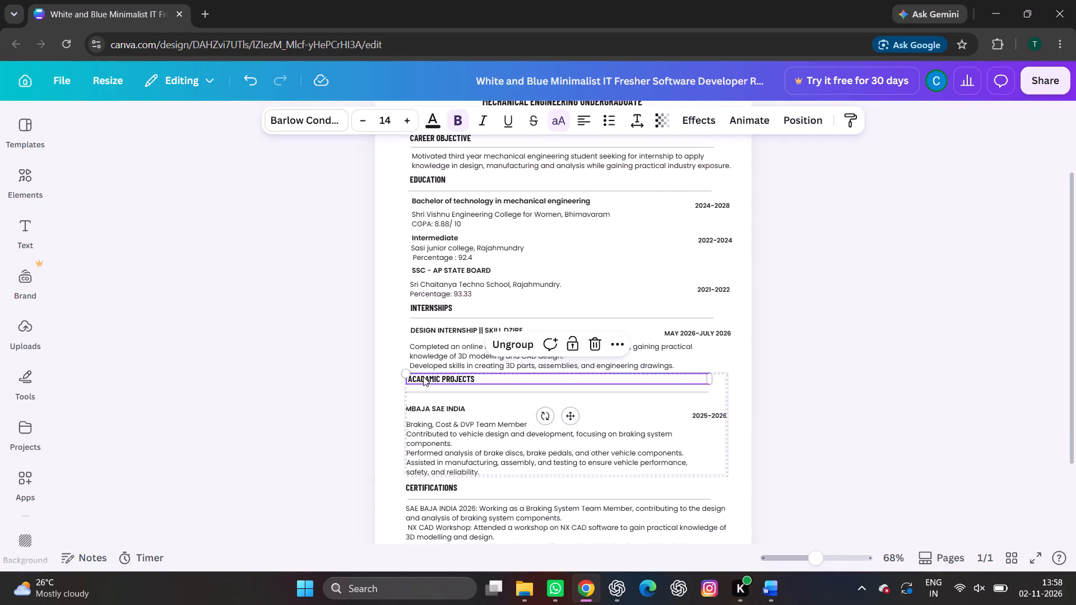
click(418, 378)
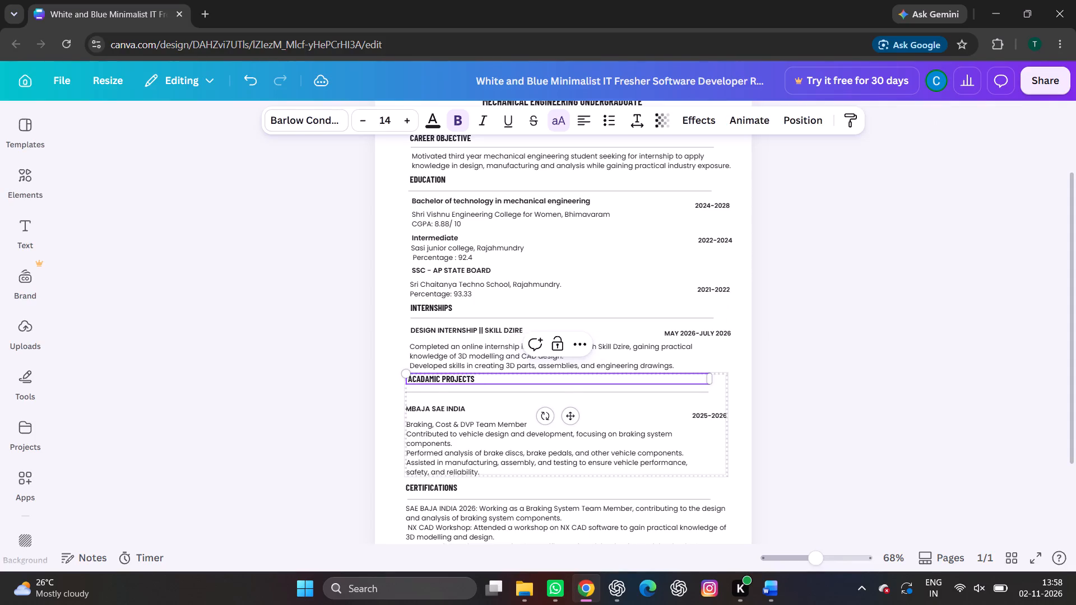
click(410, 379)
key(Left)
key(BackSpace)
click(213, 322)
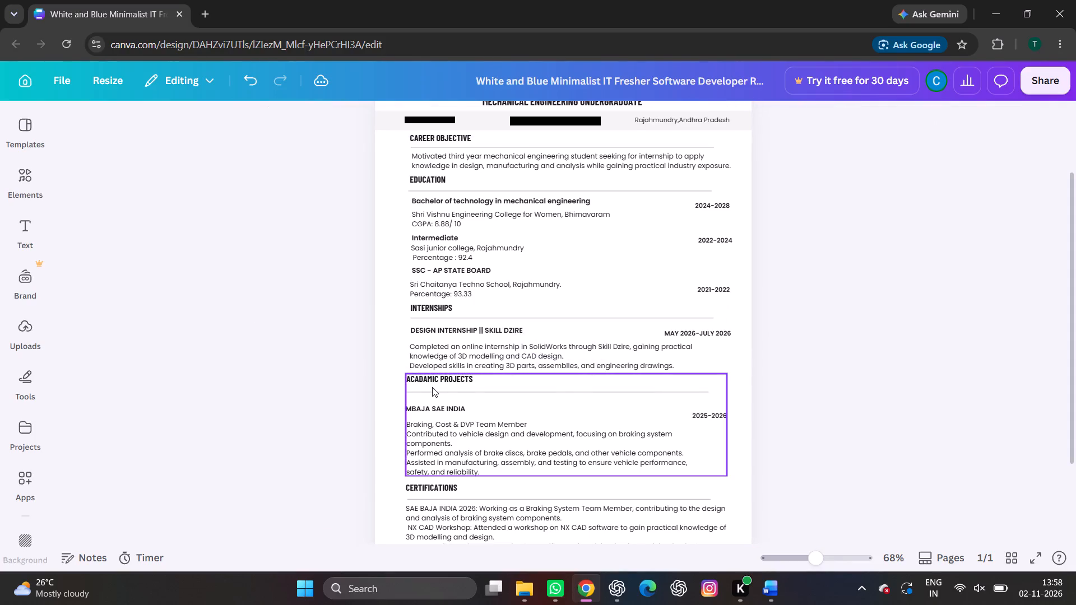
Shift the Acadamic Projects group slightly right and down to line up with the Internships section's left edge.
double_click(432, 387)
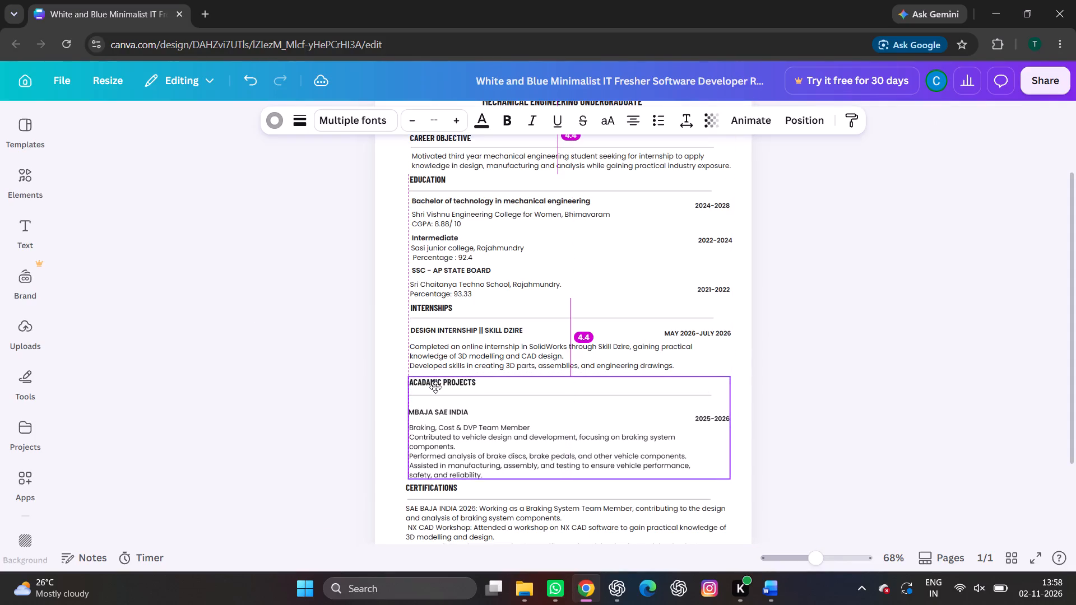
click(323, 406)
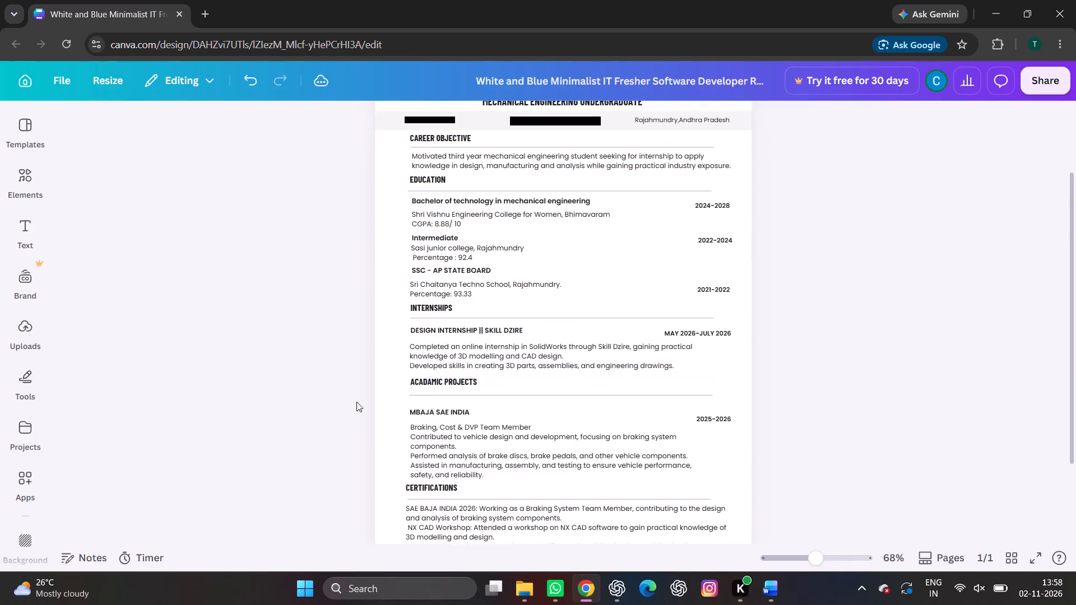
Shift the Certifications group slightly right to line up with the sections above it.
scroll(484, 431, down, 1)
click(484, 431)
drag(484, 431, 495, 432)
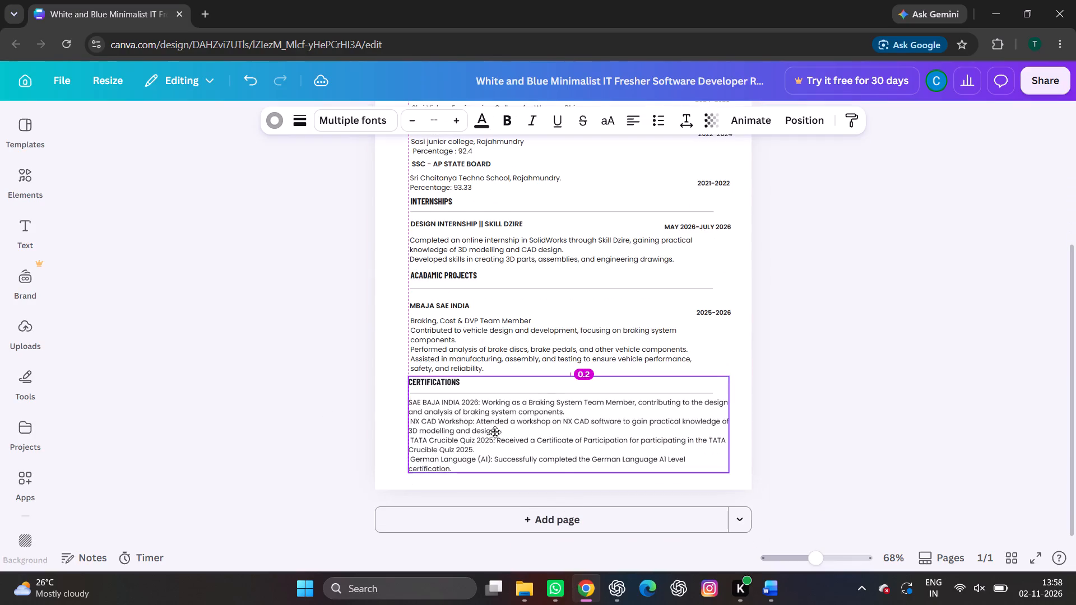
drag(495, 432, 491, 432)
click(823, 376)
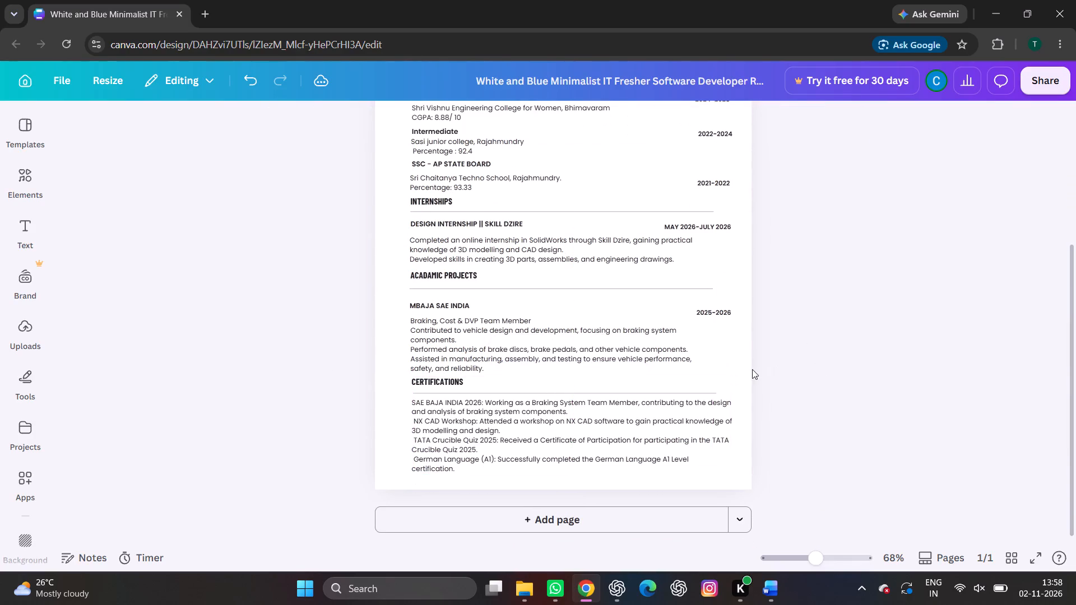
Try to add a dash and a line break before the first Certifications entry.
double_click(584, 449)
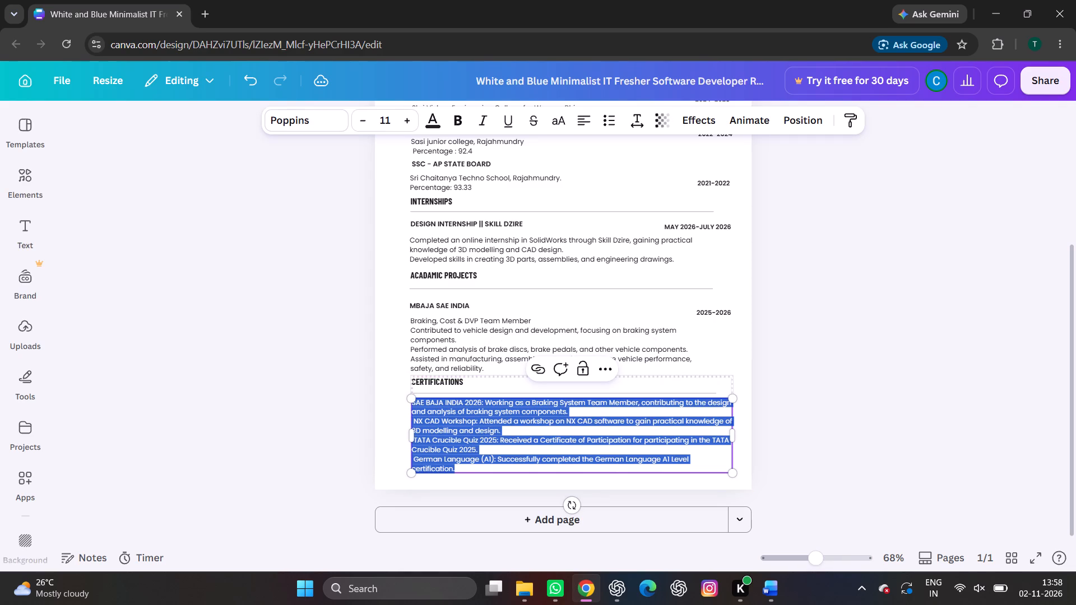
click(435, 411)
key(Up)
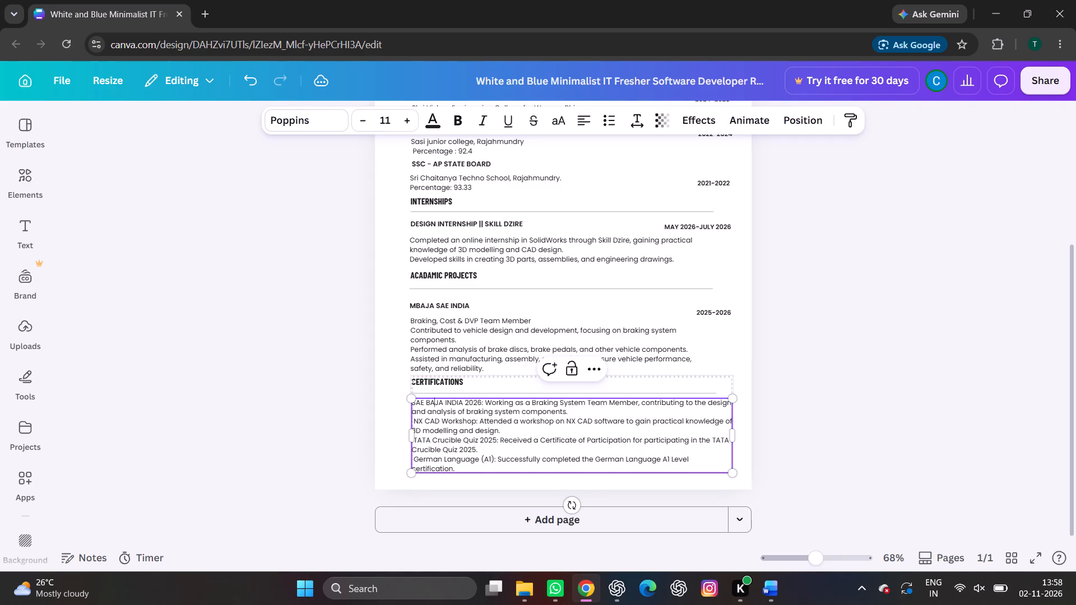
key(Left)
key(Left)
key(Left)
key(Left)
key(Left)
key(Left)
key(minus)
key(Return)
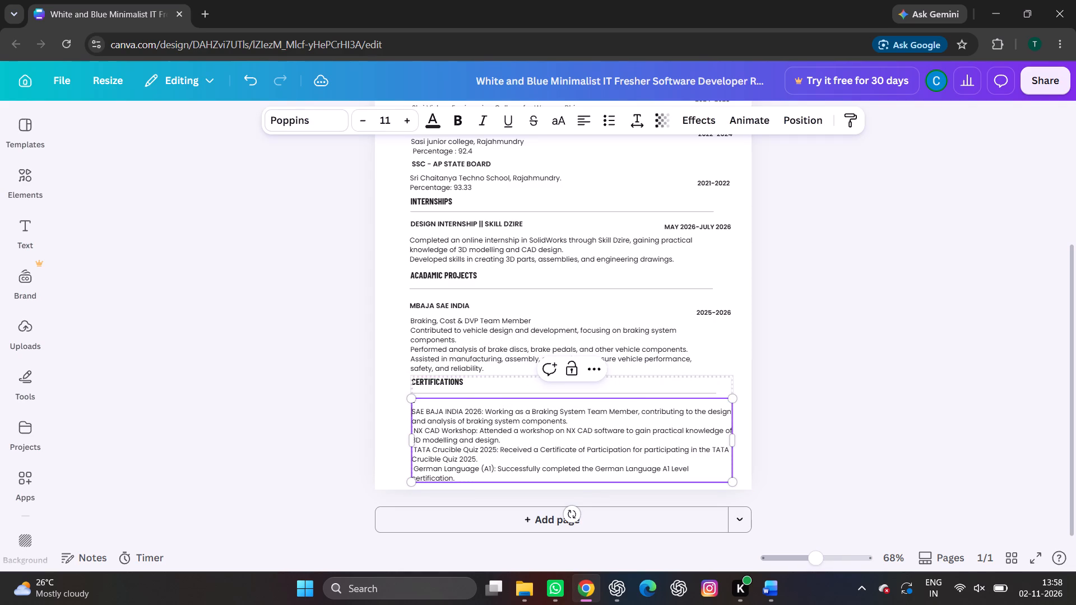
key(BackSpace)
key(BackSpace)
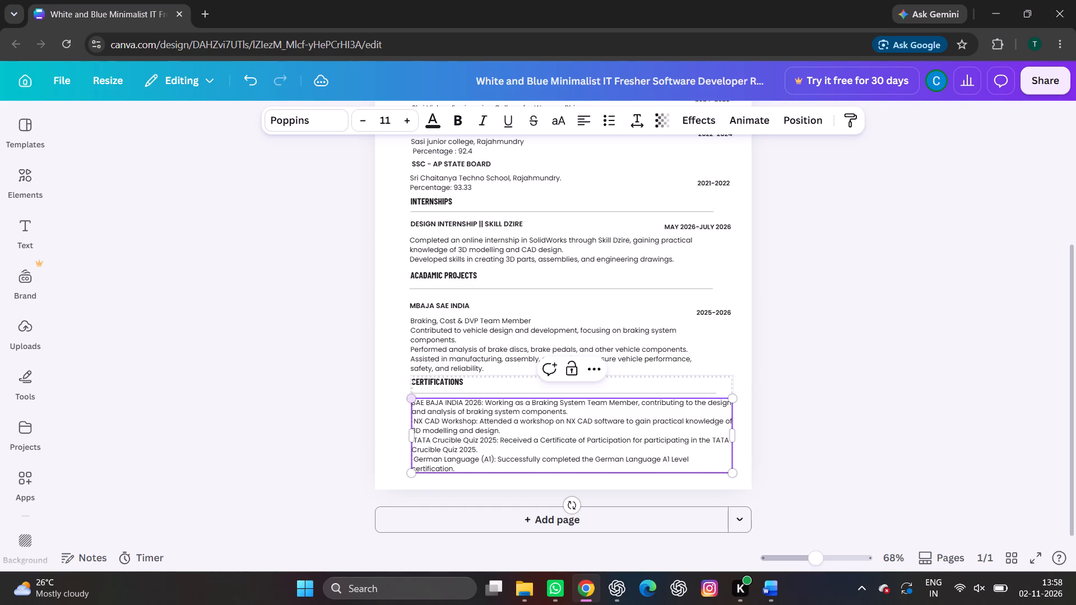
Format all of the Certifications entries as a bulleted list.
click(414, 403)
key(Left)
key(ctrl+a)
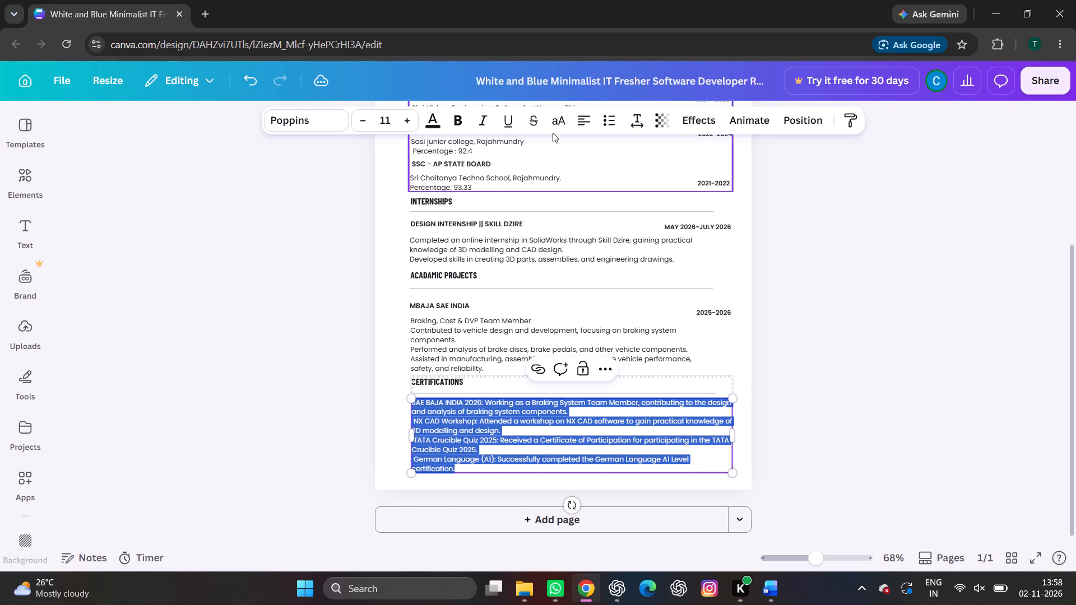
click(611, 115)
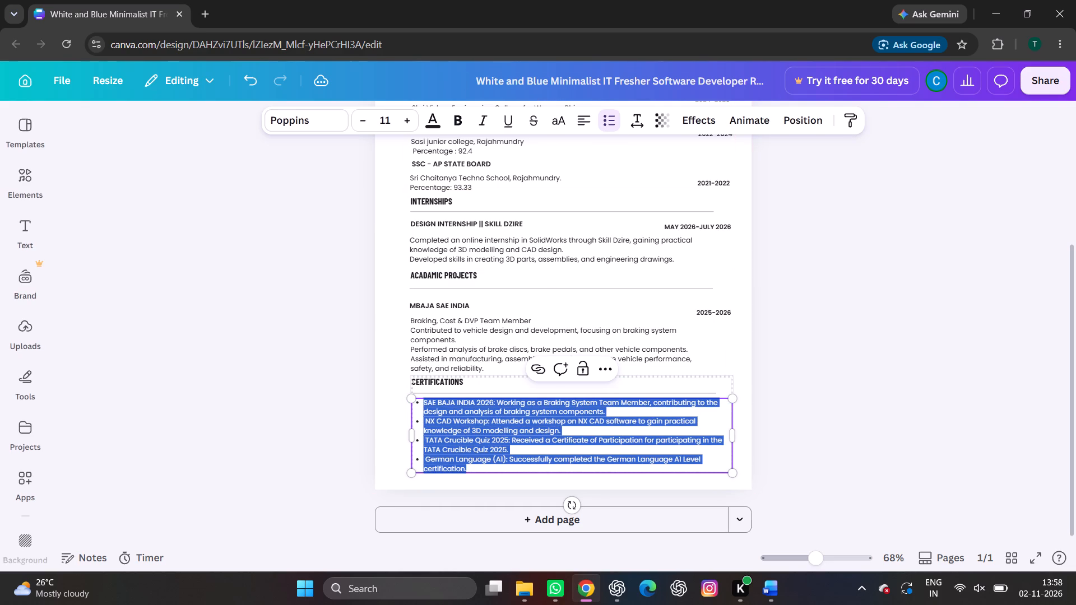
click(449, 457)
click(311, 433)
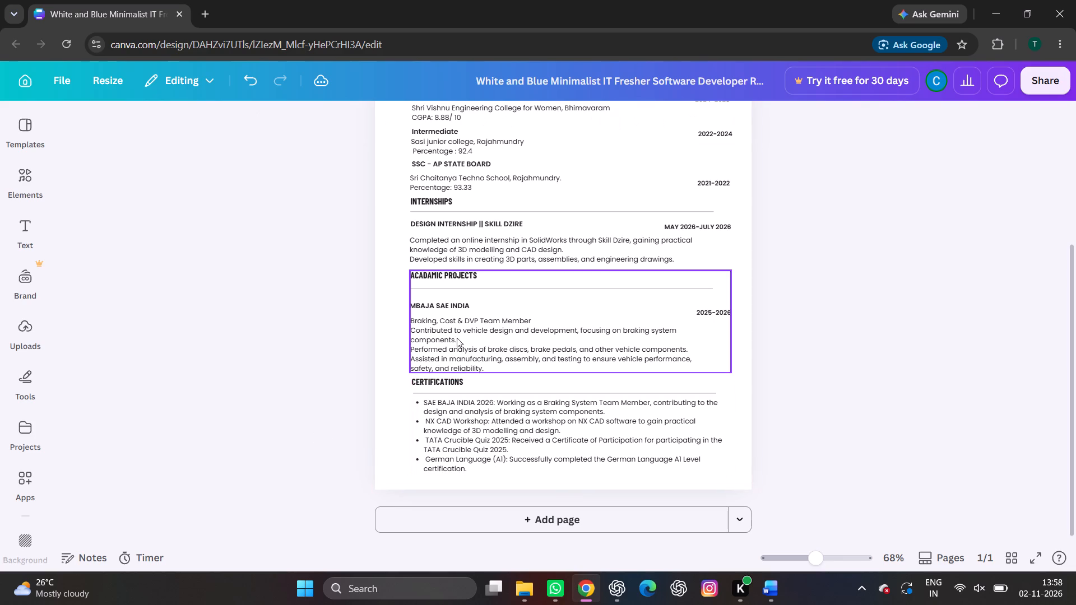
Format the description text under MBAJA SAE INDIA in Acadamic Projects as a bulleted list.
double_click(466, 333)
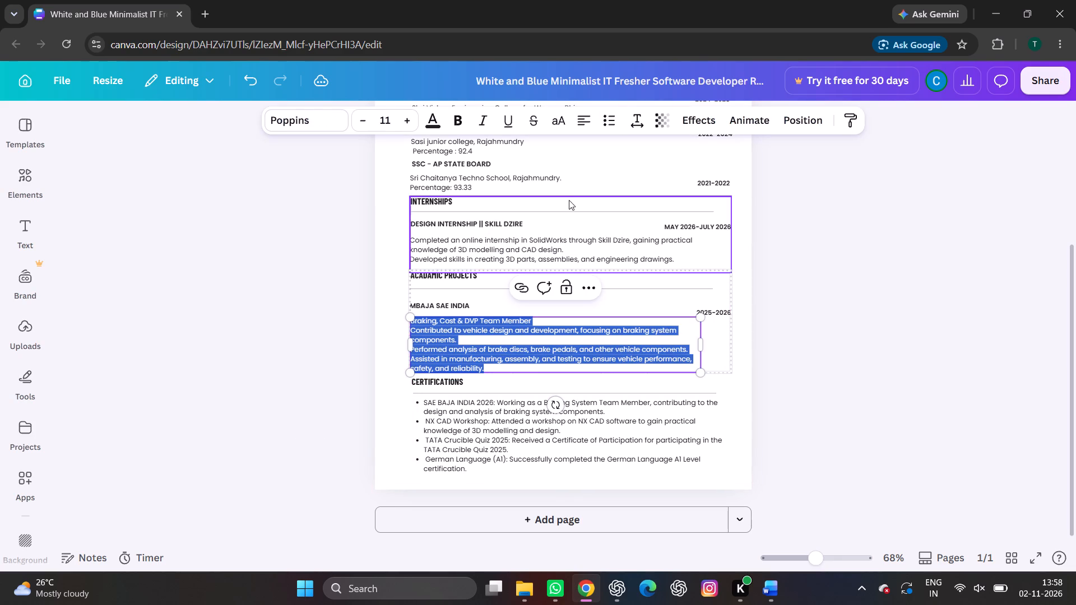
click(608, 122)
click(362, 280)
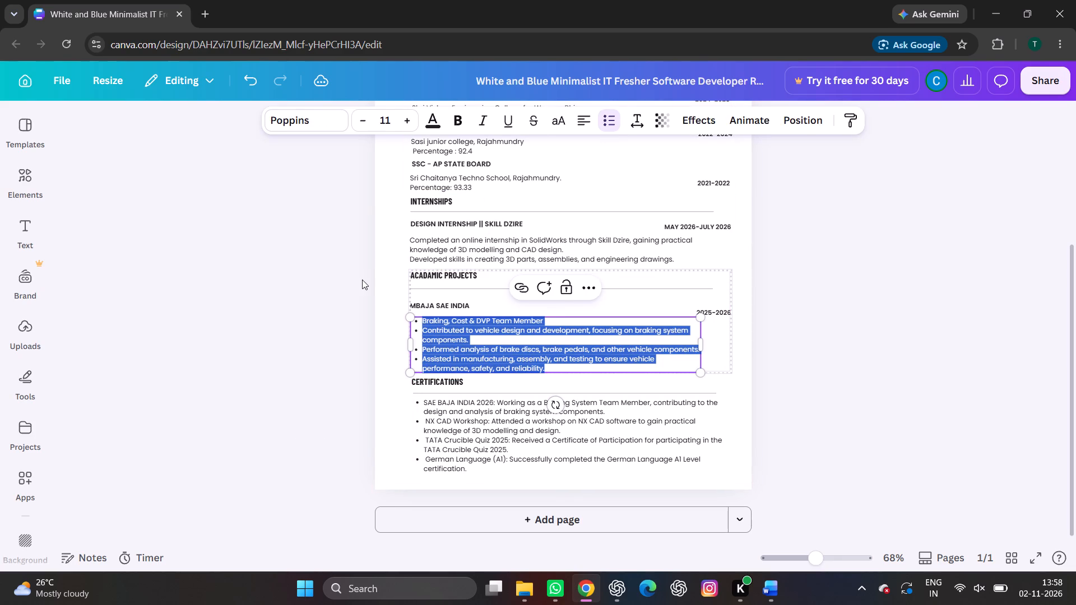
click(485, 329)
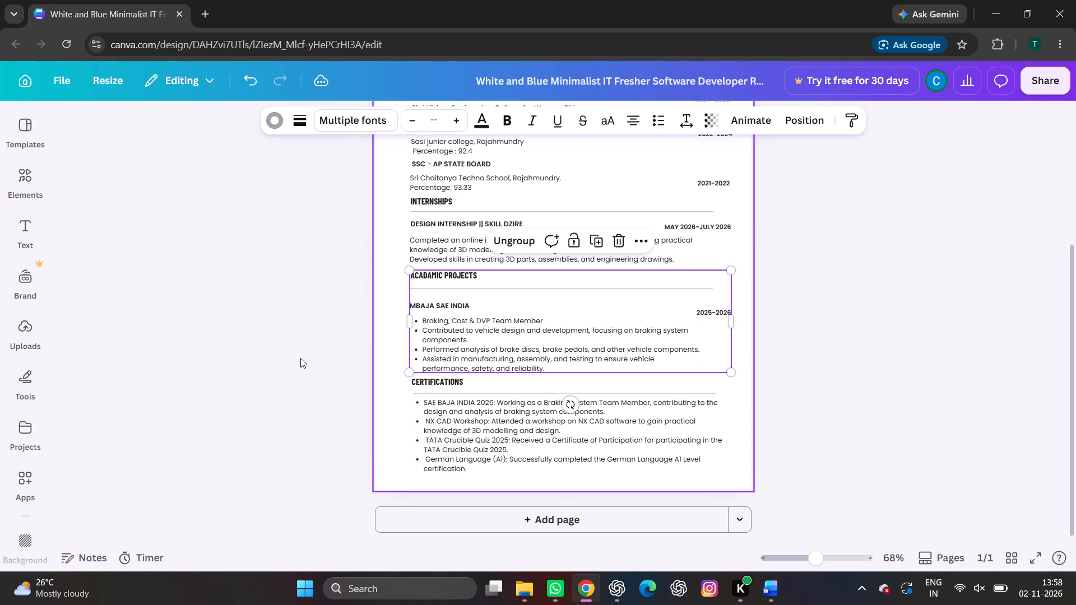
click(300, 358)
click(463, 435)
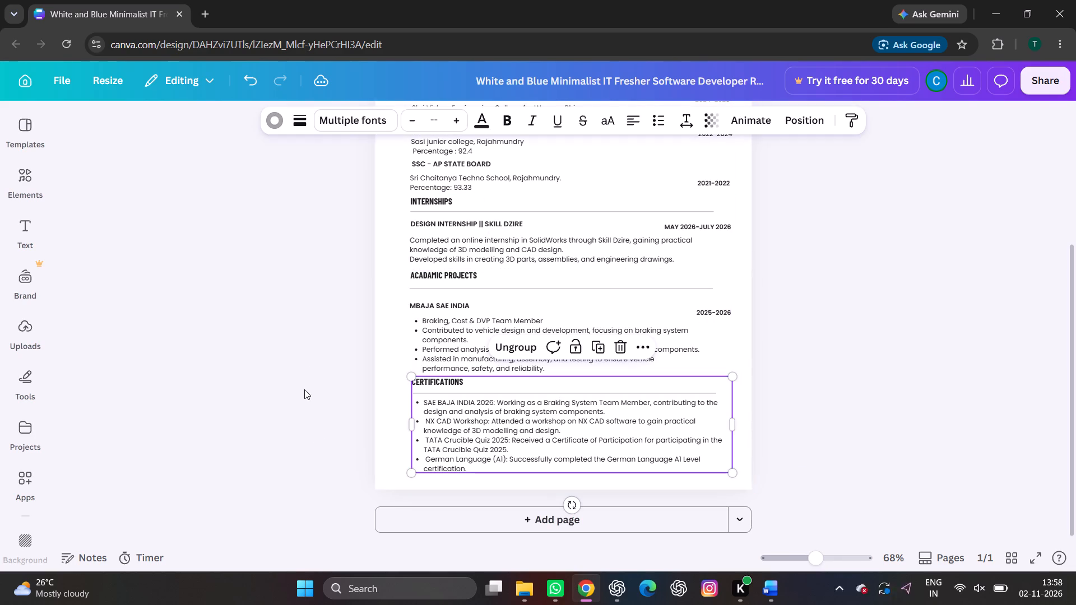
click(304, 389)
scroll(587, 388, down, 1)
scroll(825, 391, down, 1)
Move the divider line in the Acadamic Projects group up, close beneath its heading.
scroll(825, 391, up, 1)
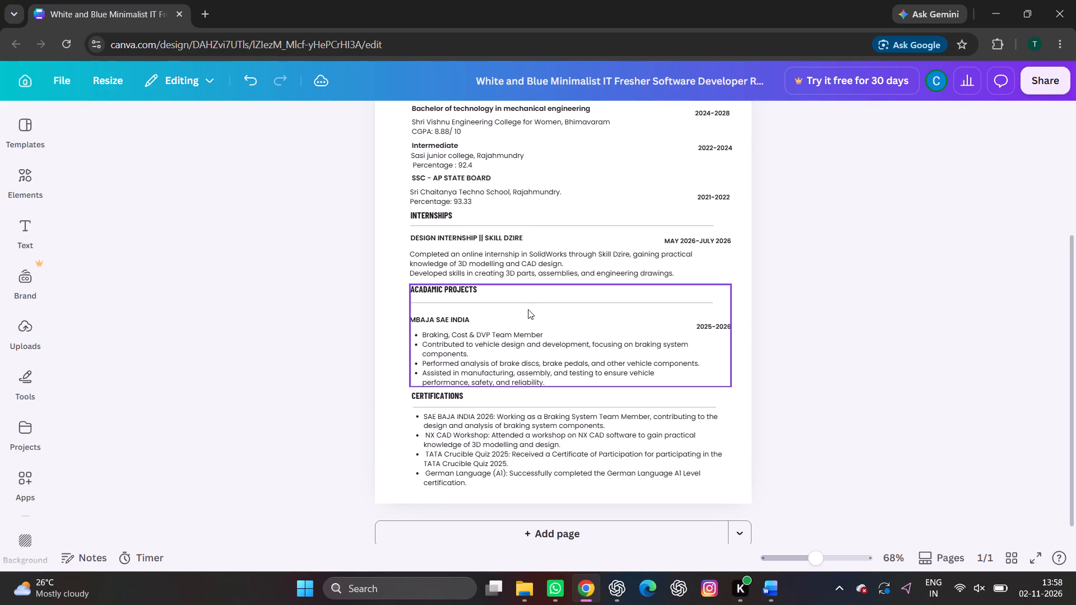
click(528, 309)
double_click(457, 303)
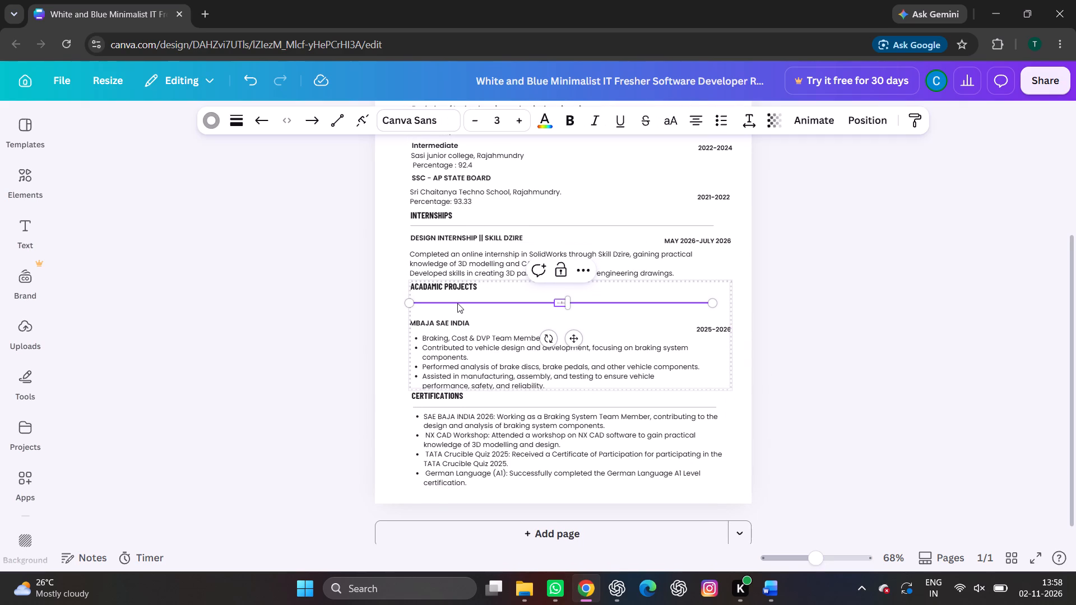
click(457, 303)
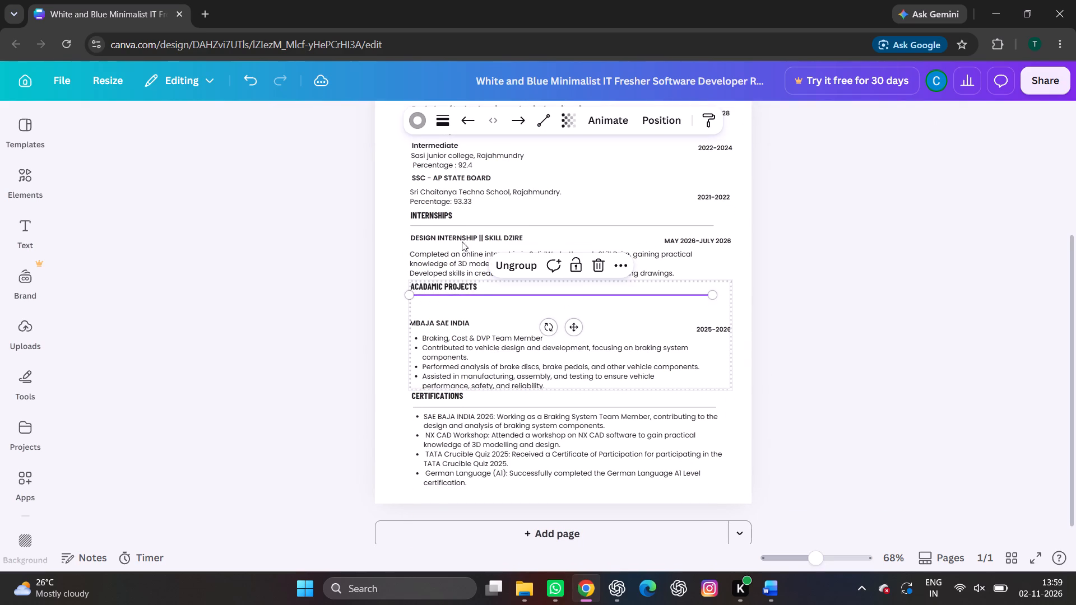
Move the divider line in the Internships group up, close beneath its heading.
click(483, 227)
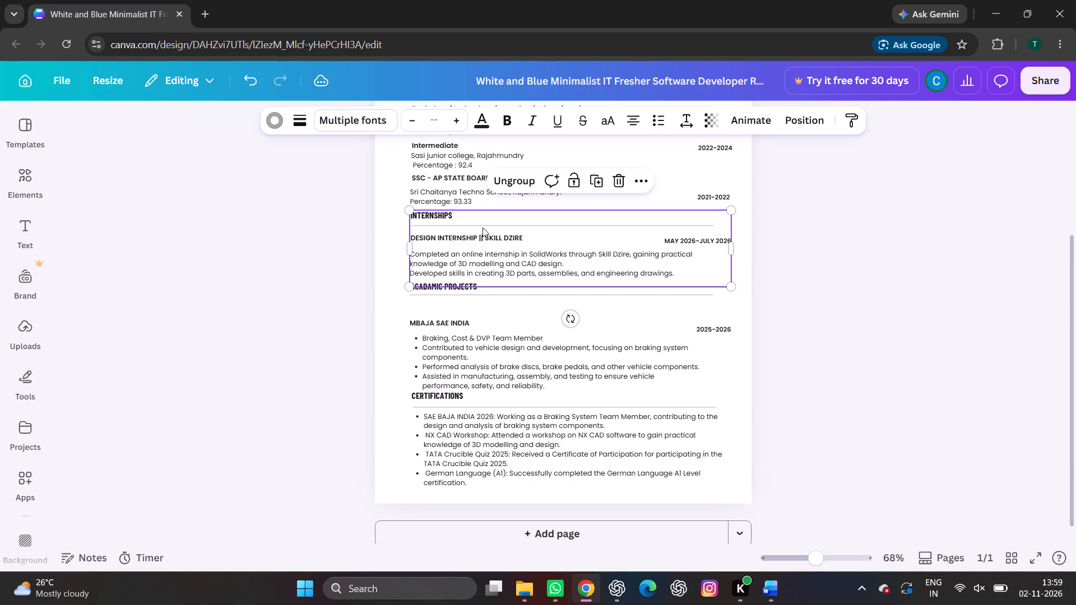
double_click(483, 227)
click(483, 227)
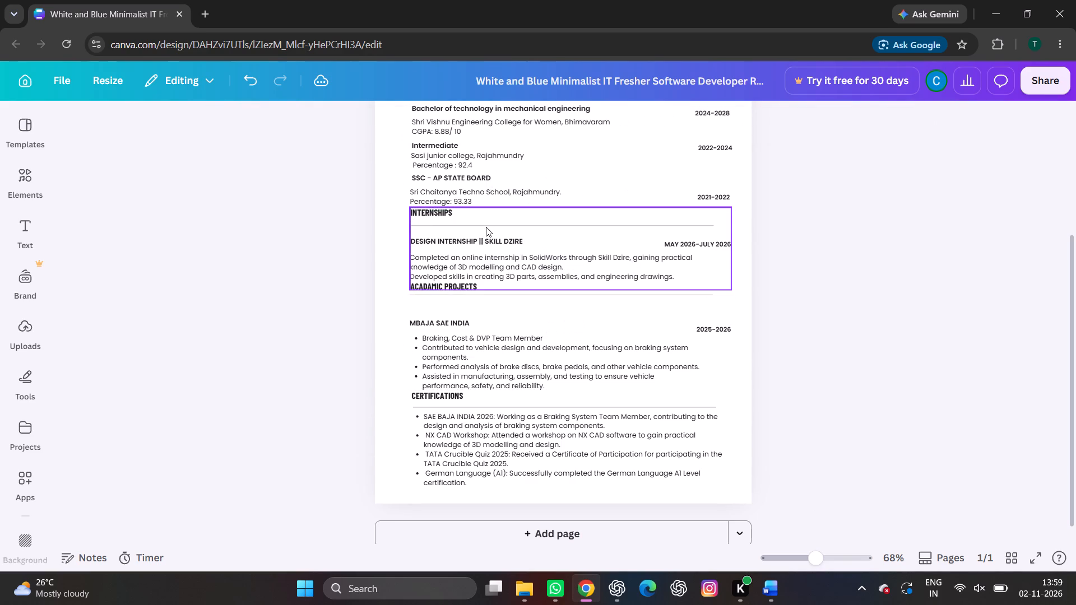
click(486, 227)
double_click(486, 227)
drag(486, 227, 486, 220)
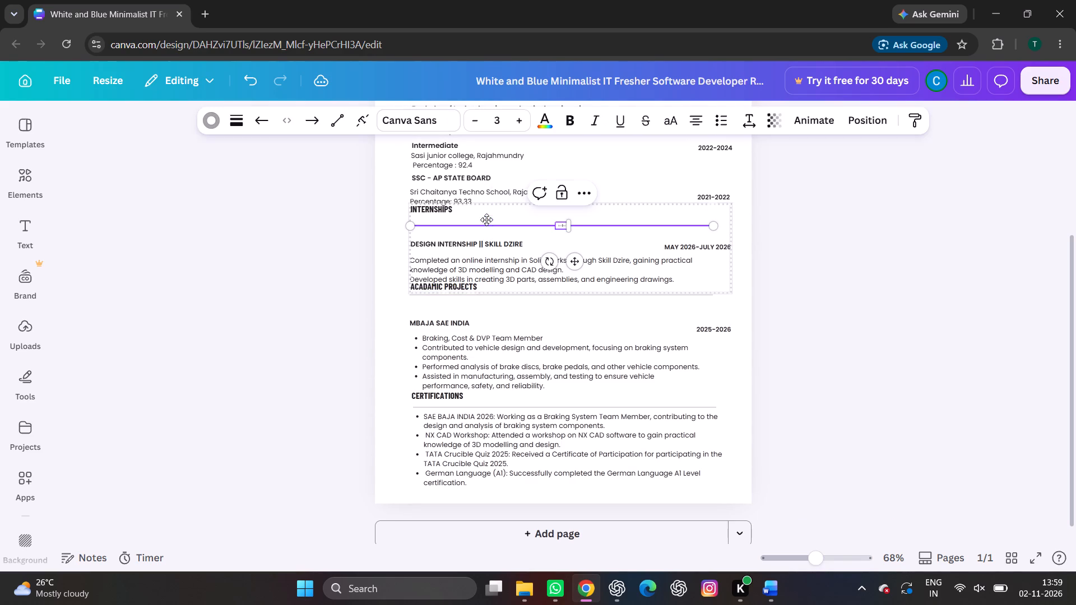
drag(486, 220, 486, 219)
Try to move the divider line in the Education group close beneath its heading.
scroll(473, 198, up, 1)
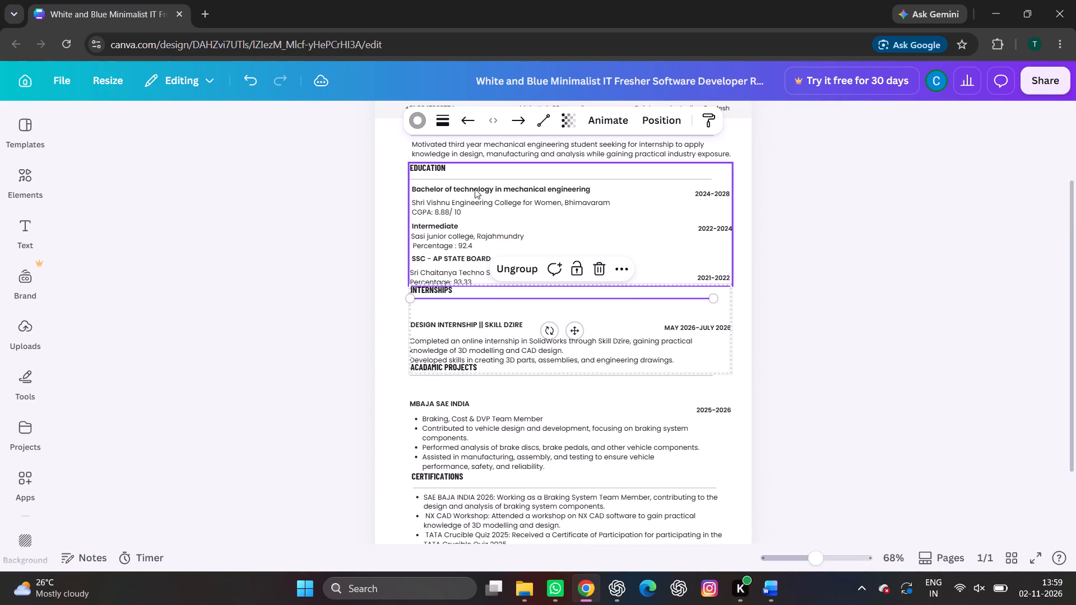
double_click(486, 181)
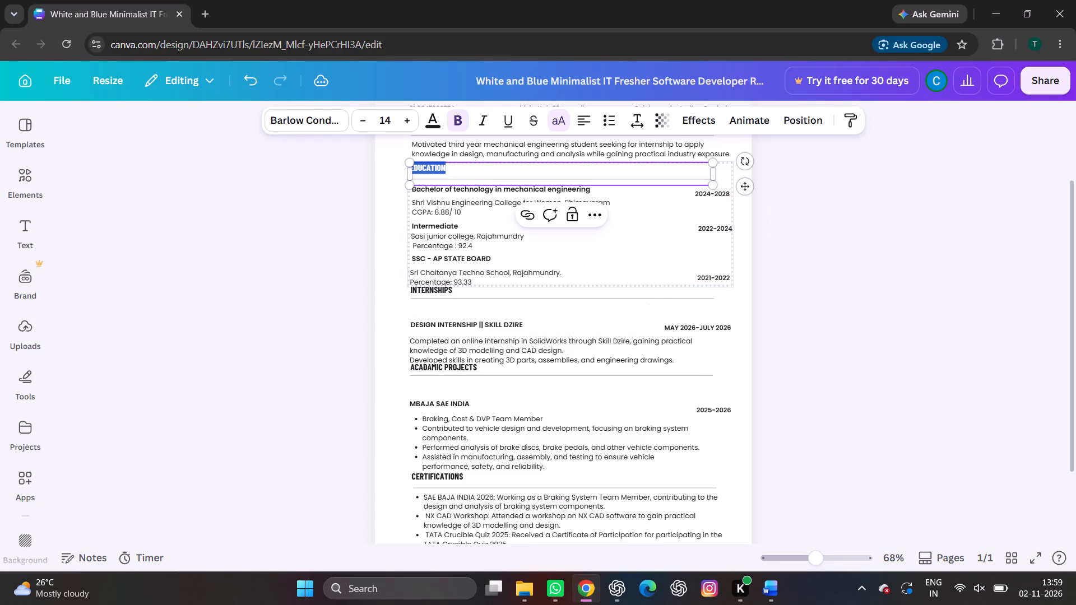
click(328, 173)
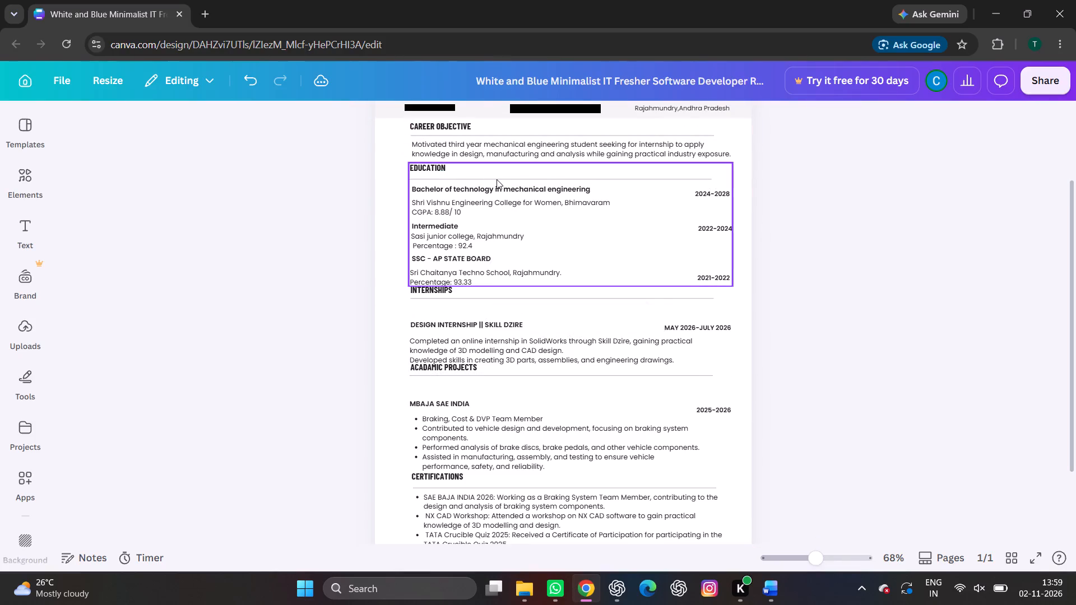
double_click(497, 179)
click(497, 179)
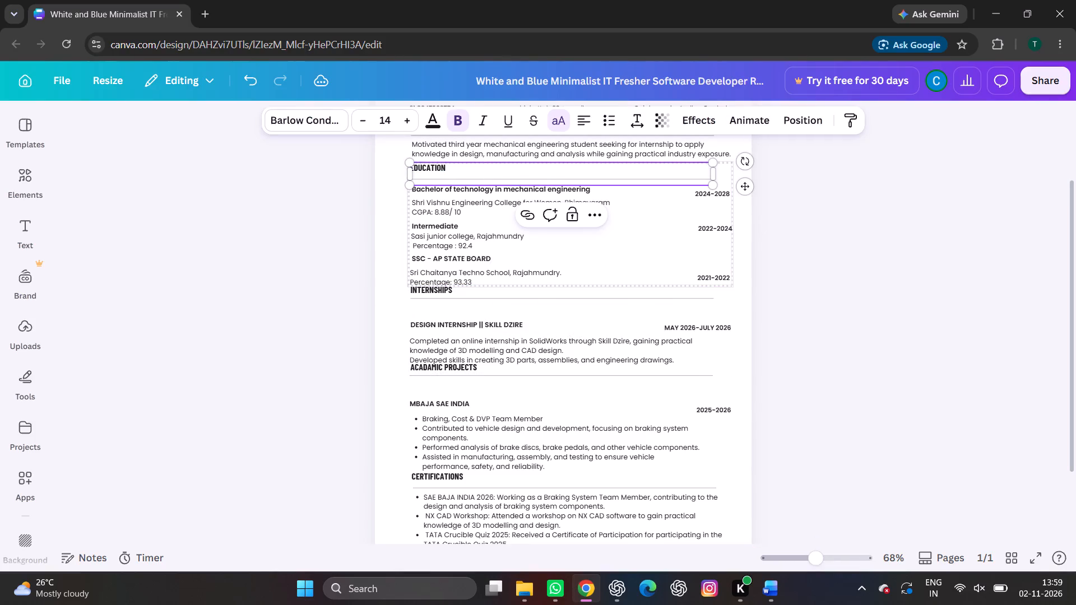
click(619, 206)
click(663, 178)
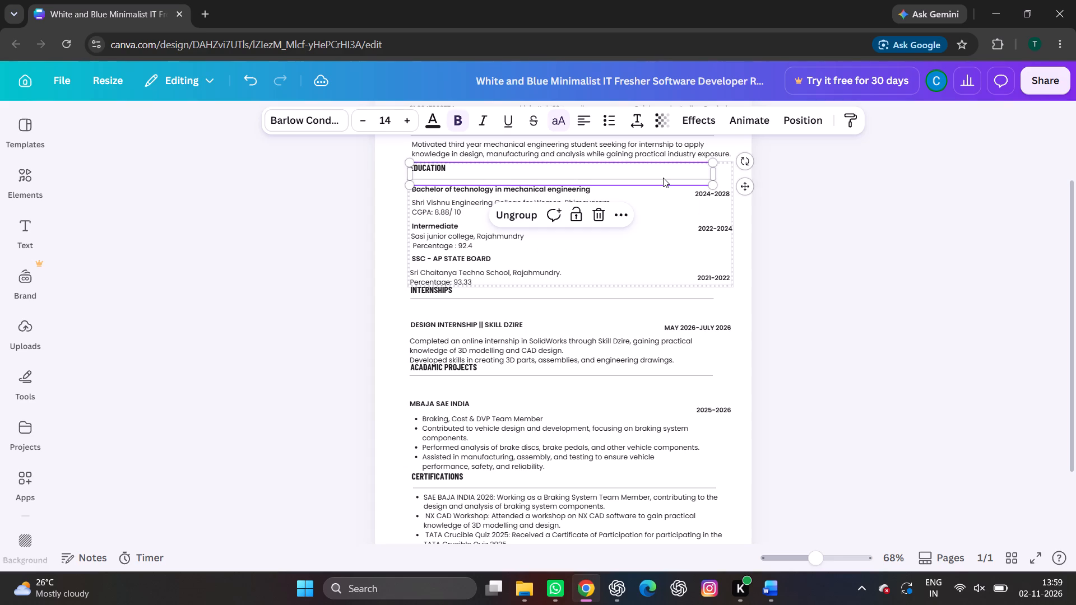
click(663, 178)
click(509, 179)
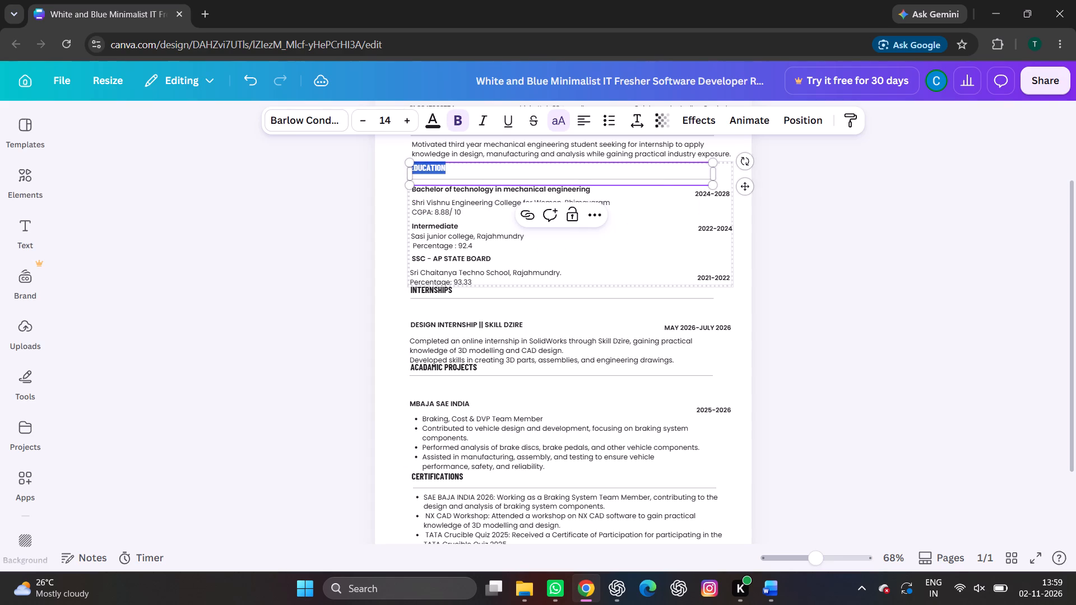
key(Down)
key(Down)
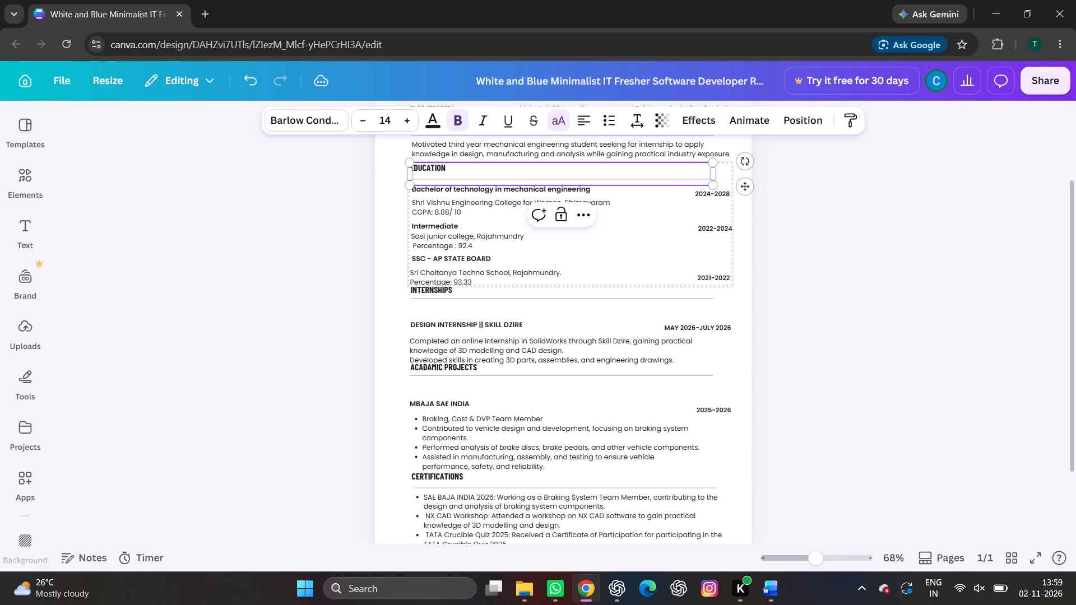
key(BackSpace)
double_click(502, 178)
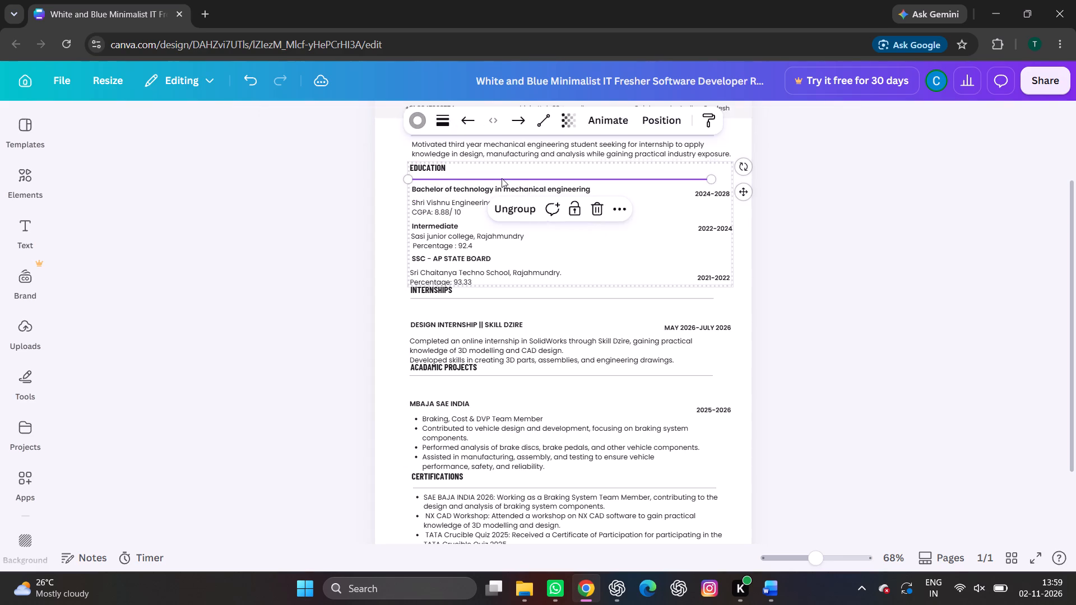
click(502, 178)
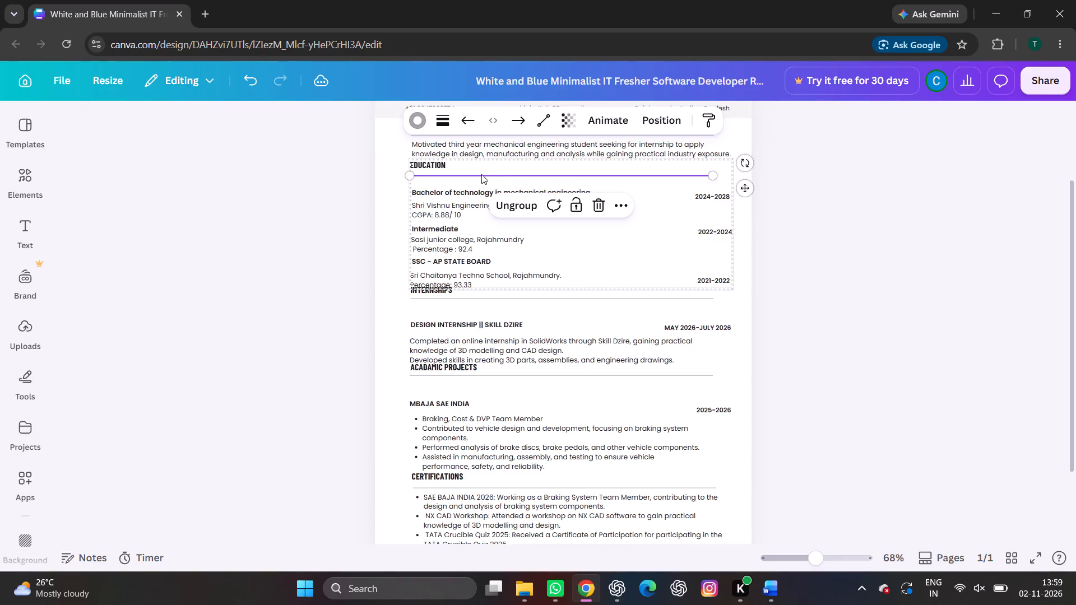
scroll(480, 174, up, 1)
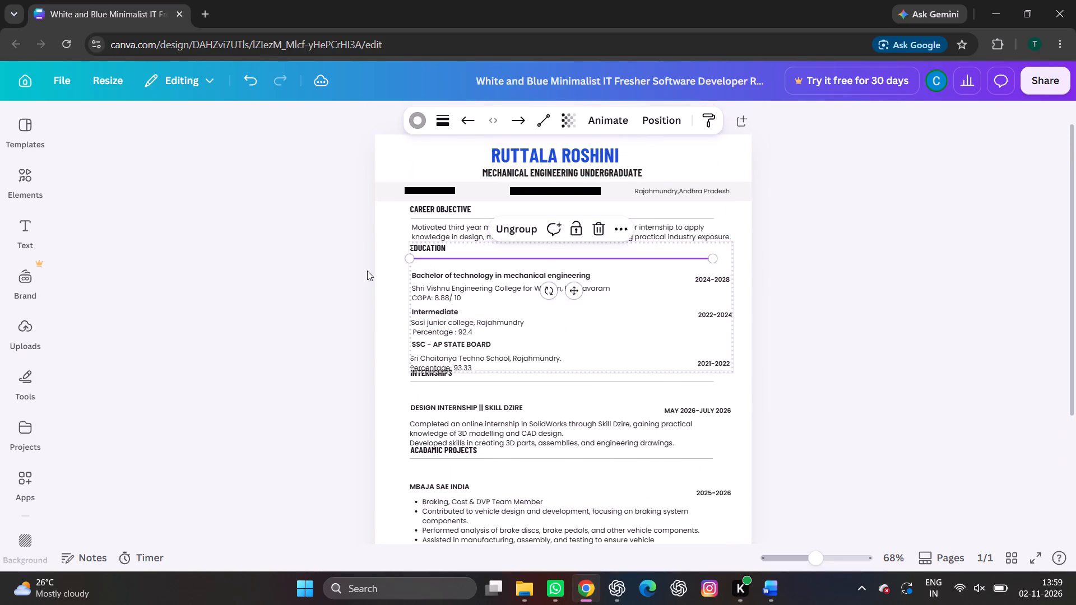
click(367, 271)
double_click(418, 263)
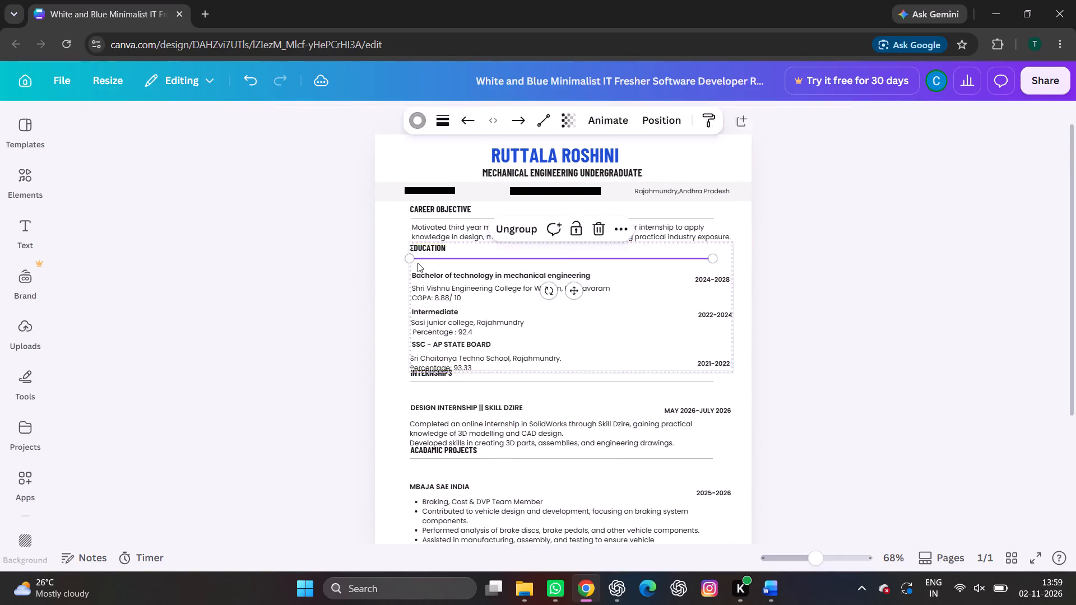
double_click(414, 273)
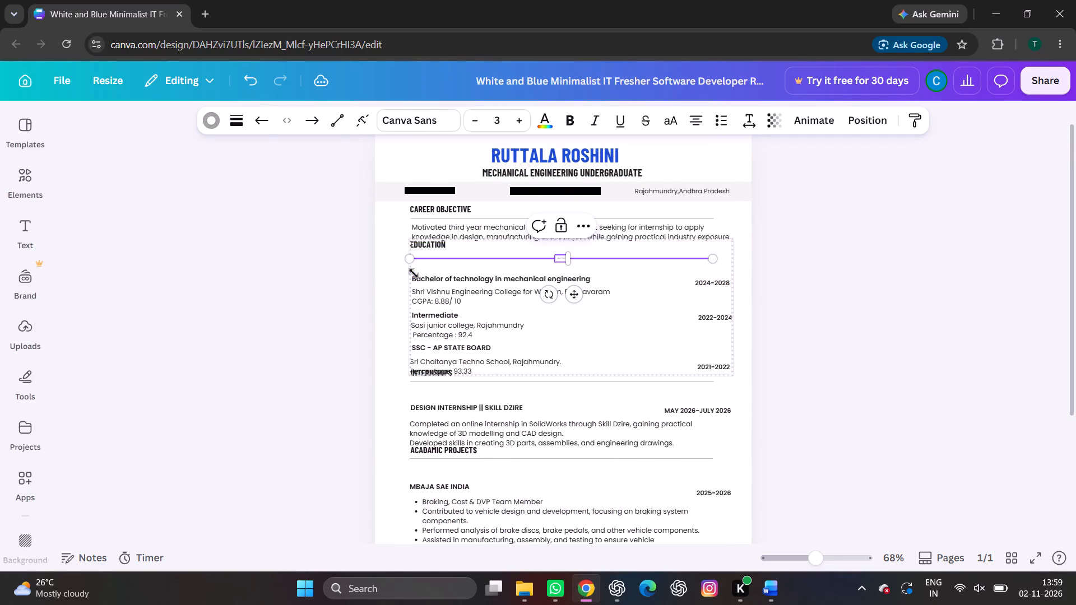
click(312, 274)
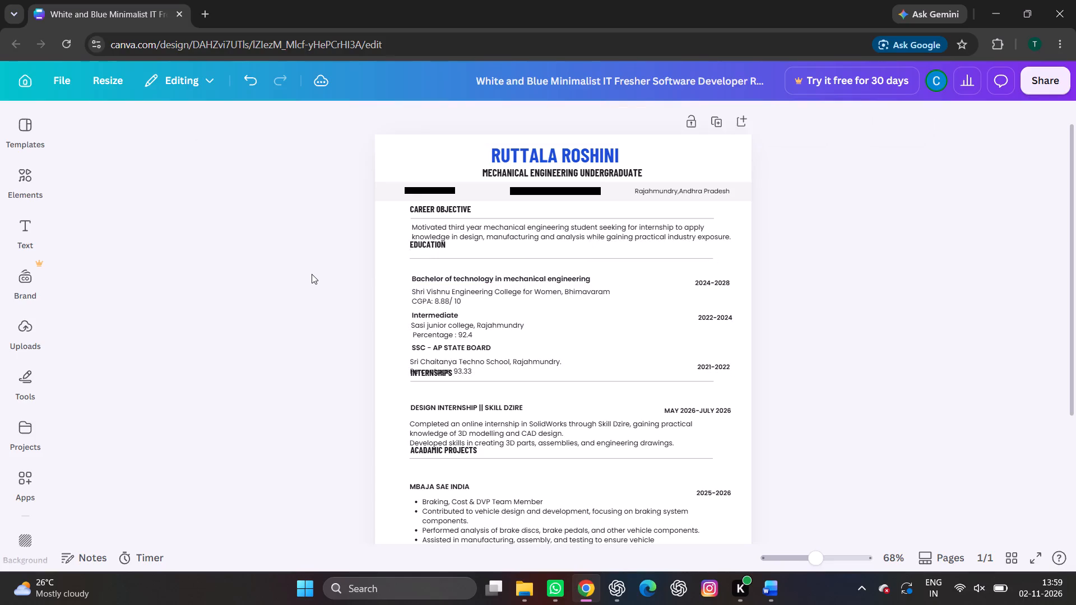
Ungroup the Education section into its separate elements.
click(488, 268)
click(505, 207)
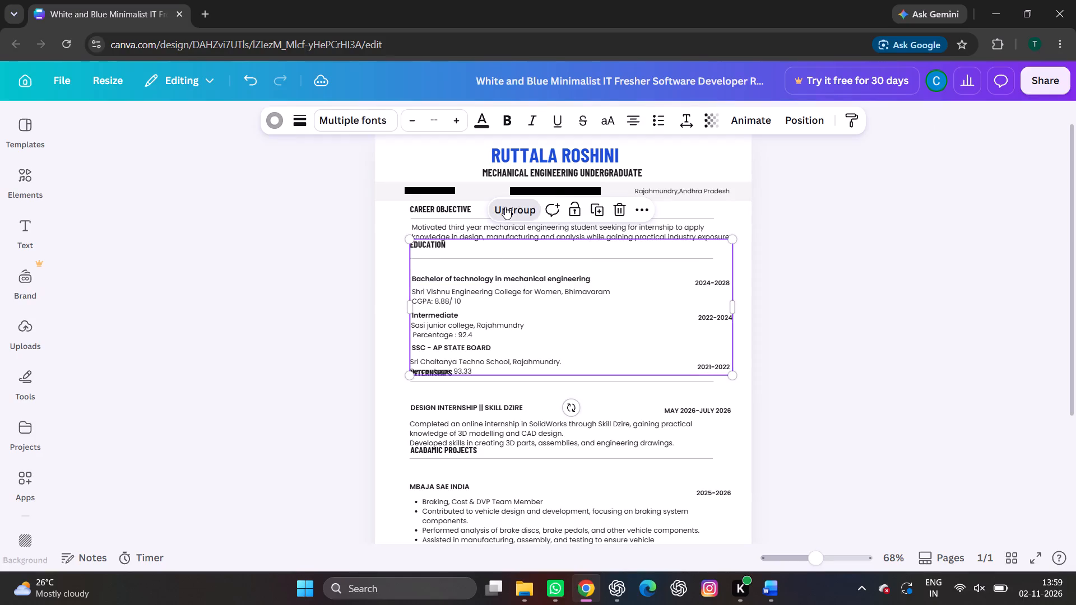
click(423, 268)
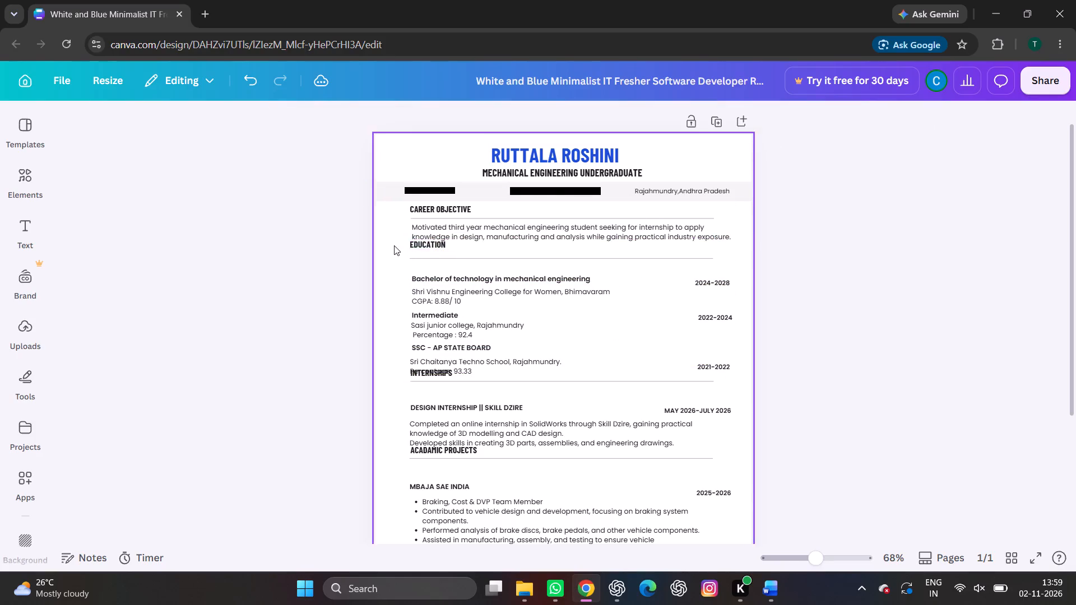
Group the Education heading with its divider line and move the pair down, just above the Bachelor of technology entry.
drag(396, 245, 457, 257)
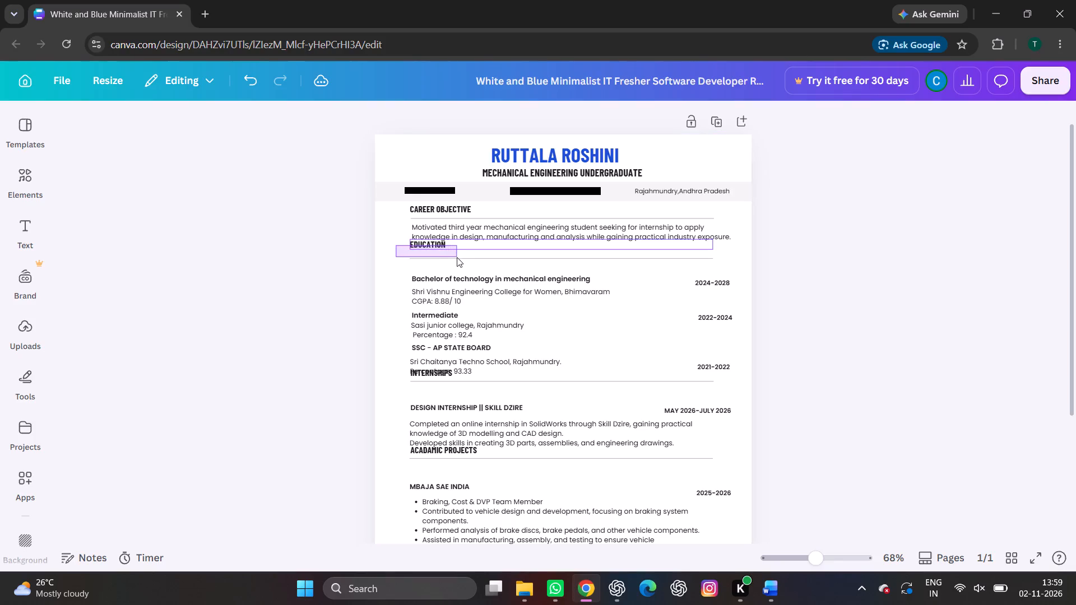
drag(457, 257, 467, 260)
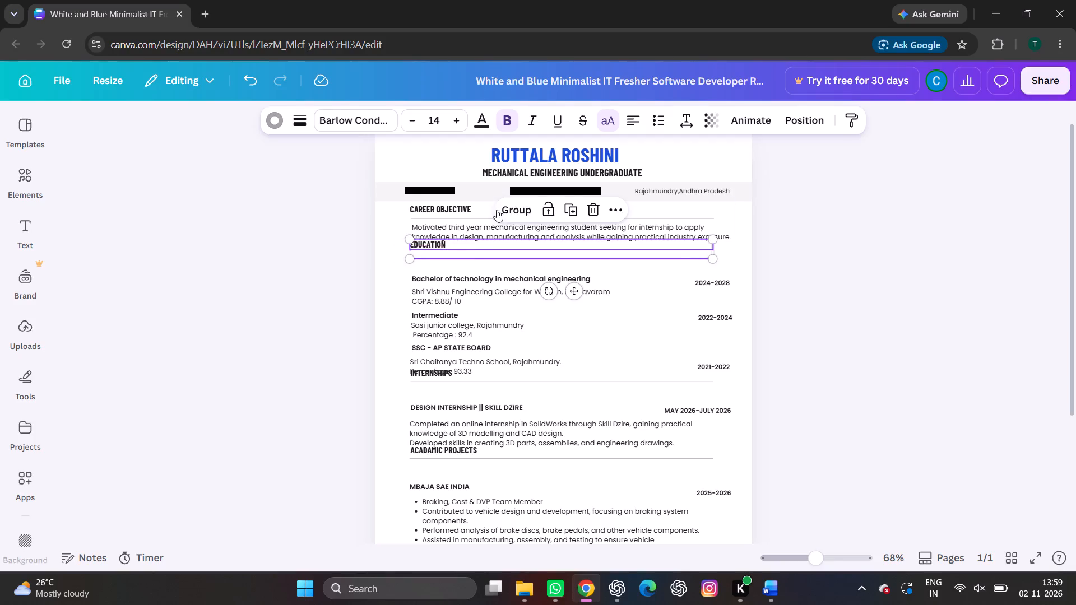
click(511, 209)
drag(472, 244, 474, 252)
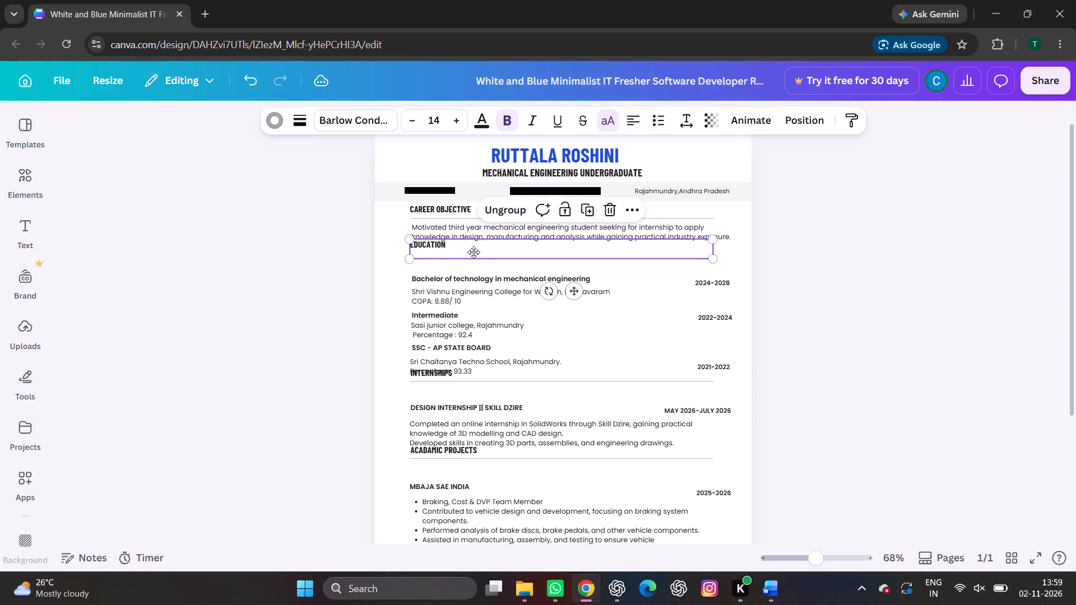
drag(474, 252, 475, 258)
Group the Education heading and divider with all three education entries and their dates.
click(405, 257)
drag(405, 257, 412, 257)
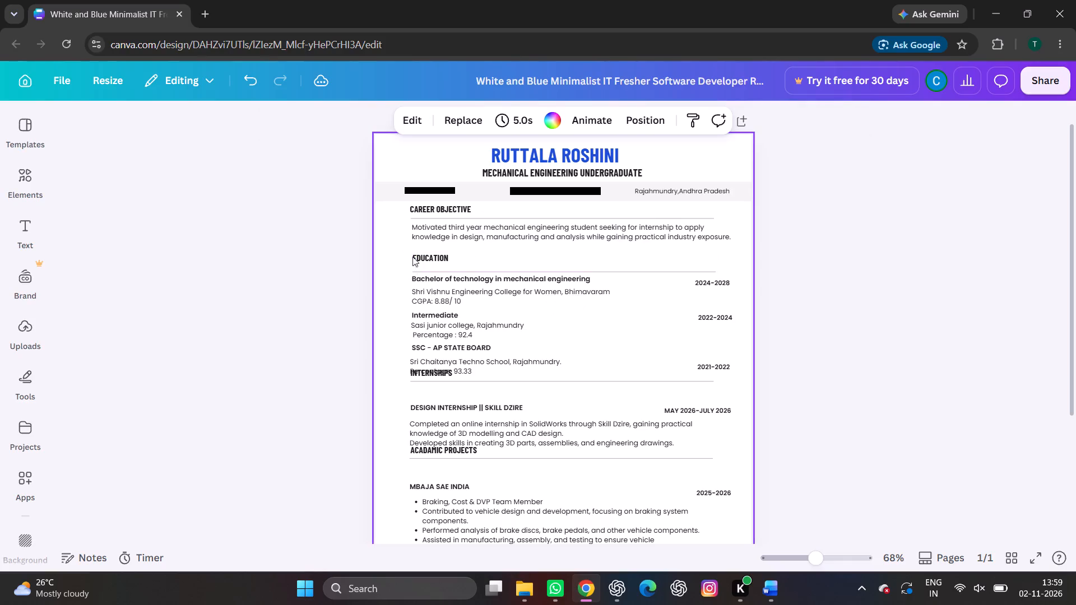
drag(412, 257, 723, 367)
scroll(668, 372, right, 1)
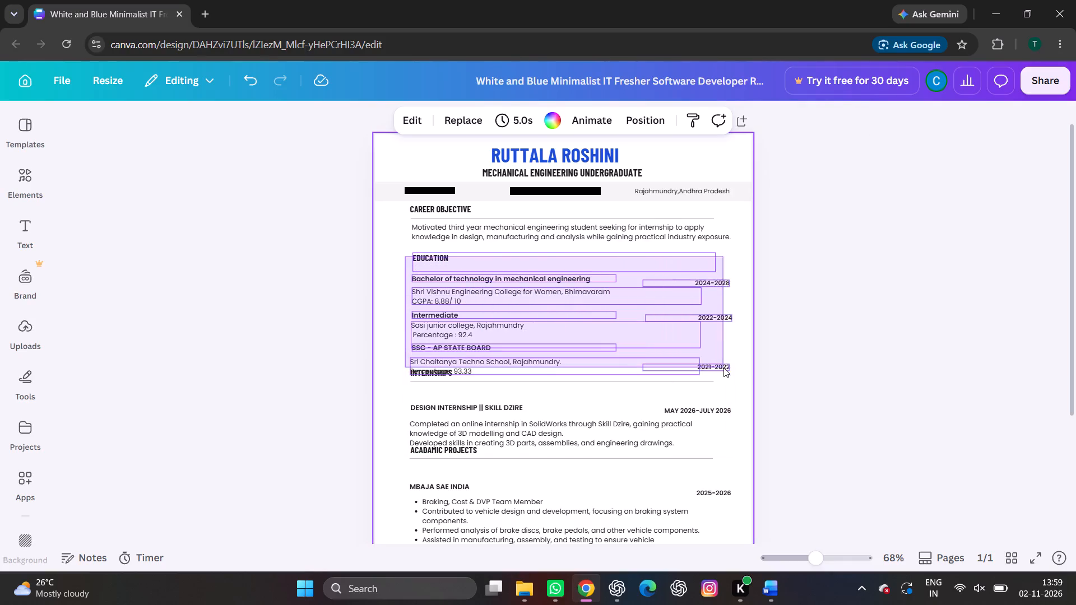
scroll(723, 367, right, 1)
drag(723, 367, 735, 366)
click(536, 216)
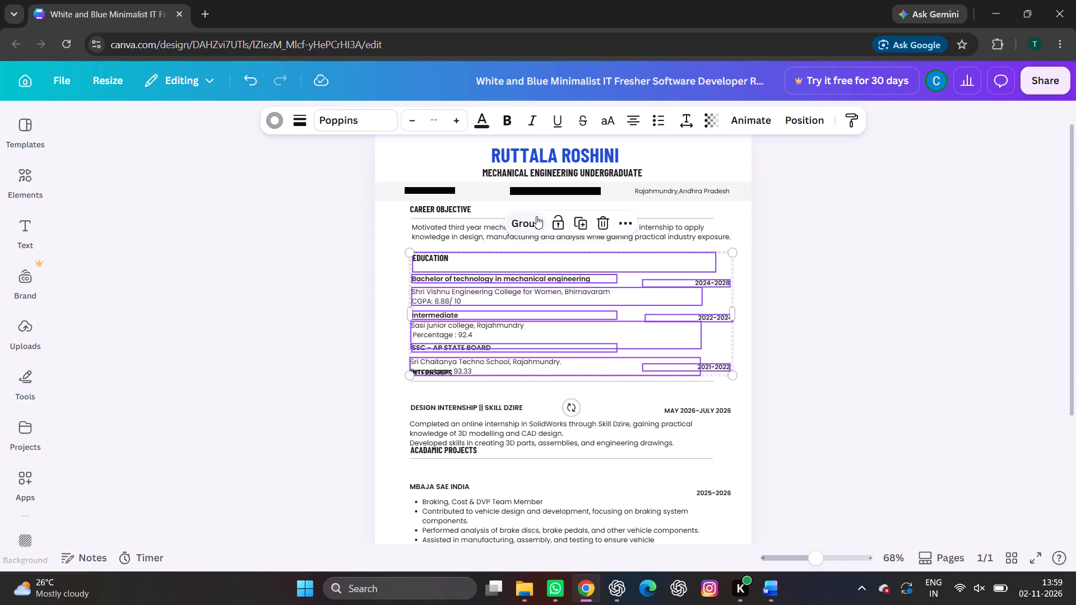
Move the Education group up so it sits between the Career Objective text and the Internships heading.
drag(521, 273, 521, 263)
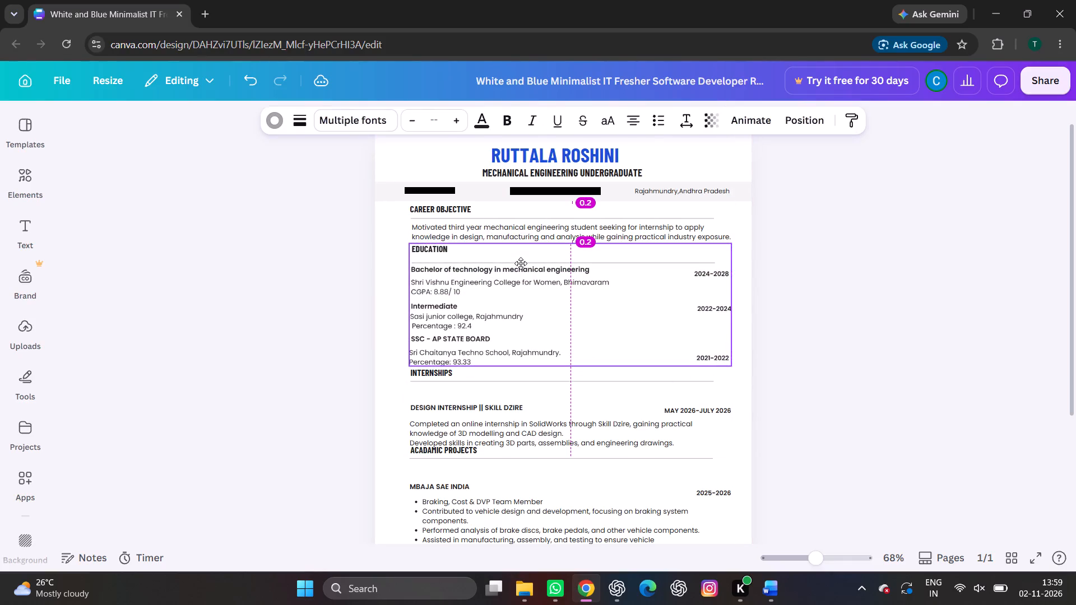
drag(521, 263, 519, 263)
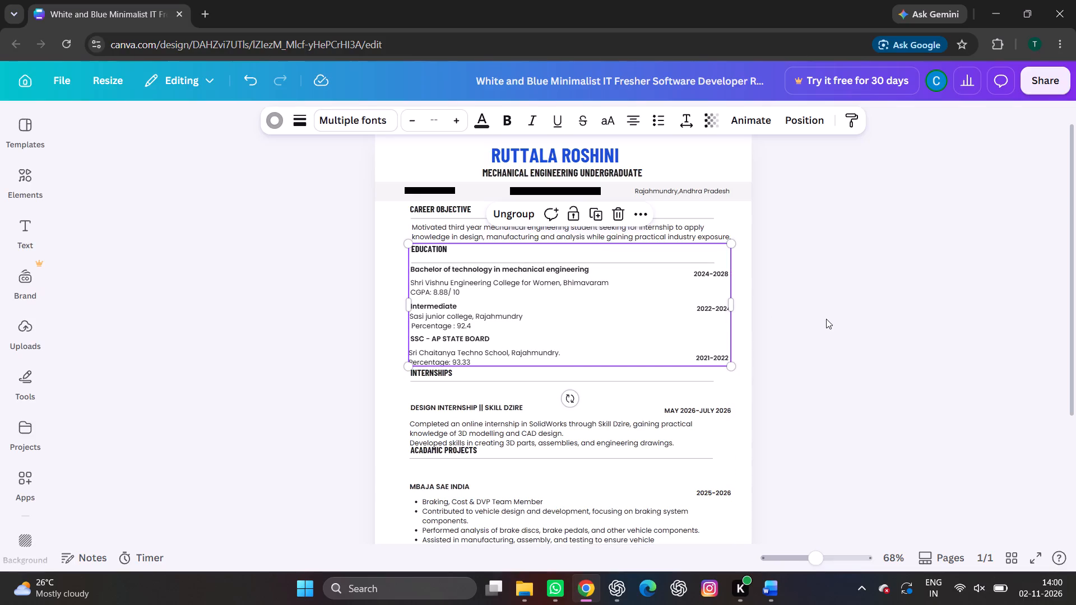
click(826, 319)
Move the divider line in the Education group slightly up, closer to its heading.
double_click(534, 291)
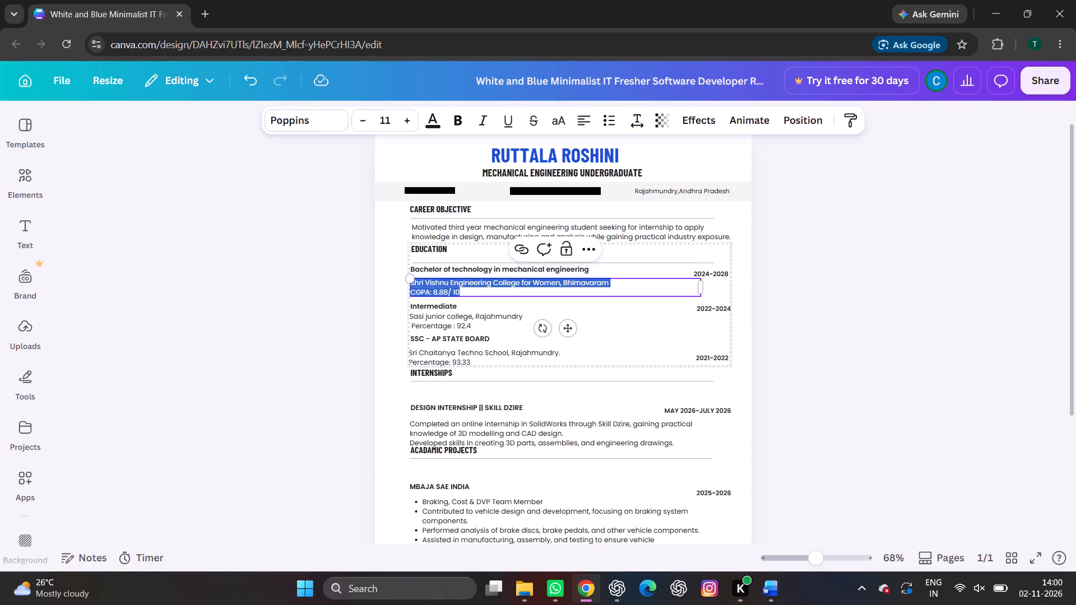
click(606, 265)
click(606, 265)
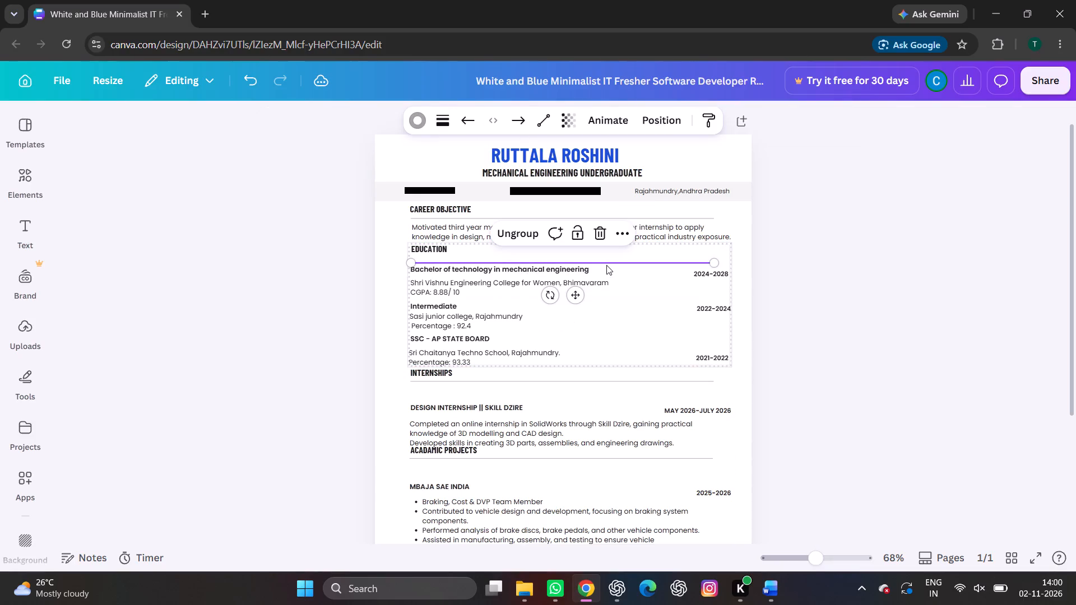
click(604, 262)
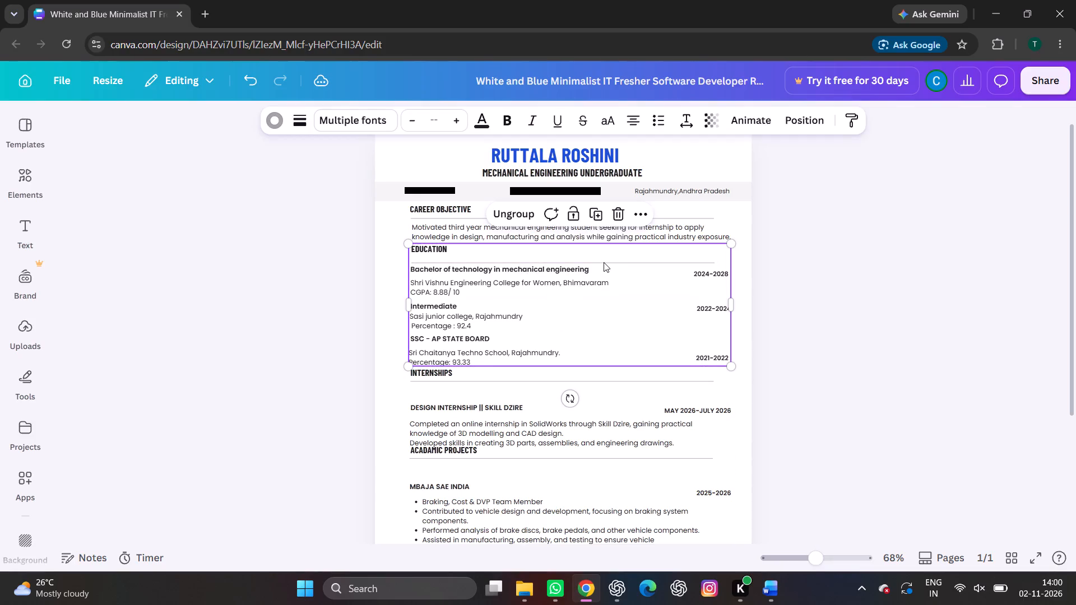
double_click(611, 264)
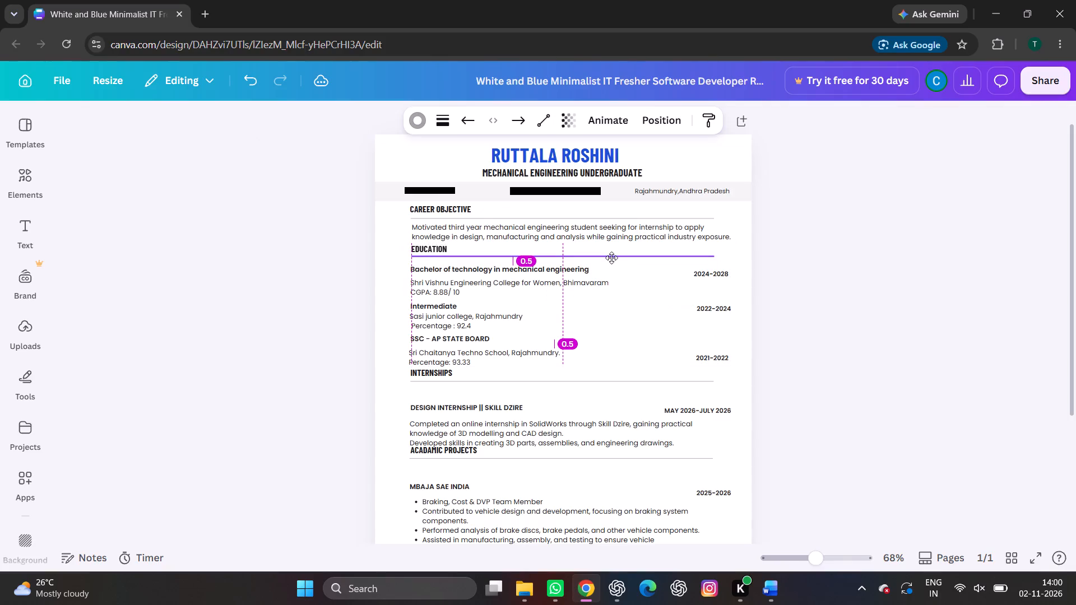
Move the Education heading slightly down, closer to its divider line.
click(446, 249)
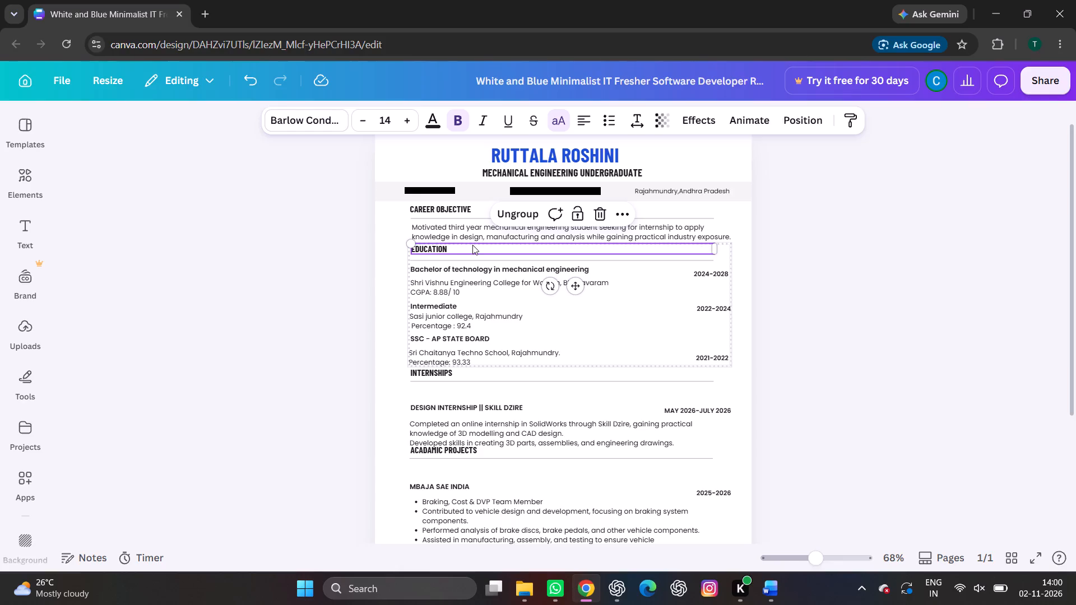
click(472, 245)
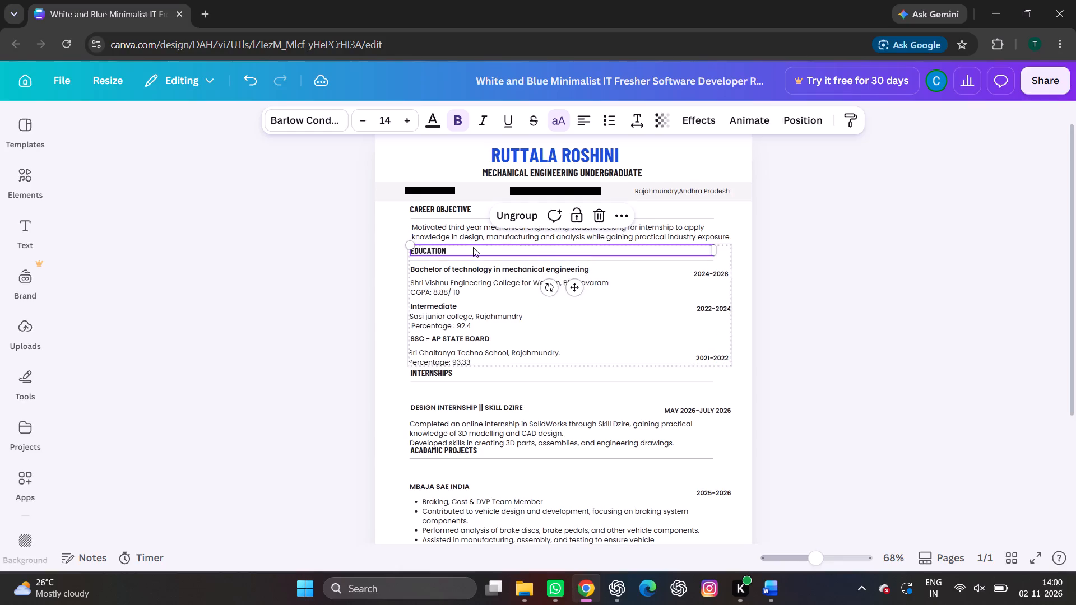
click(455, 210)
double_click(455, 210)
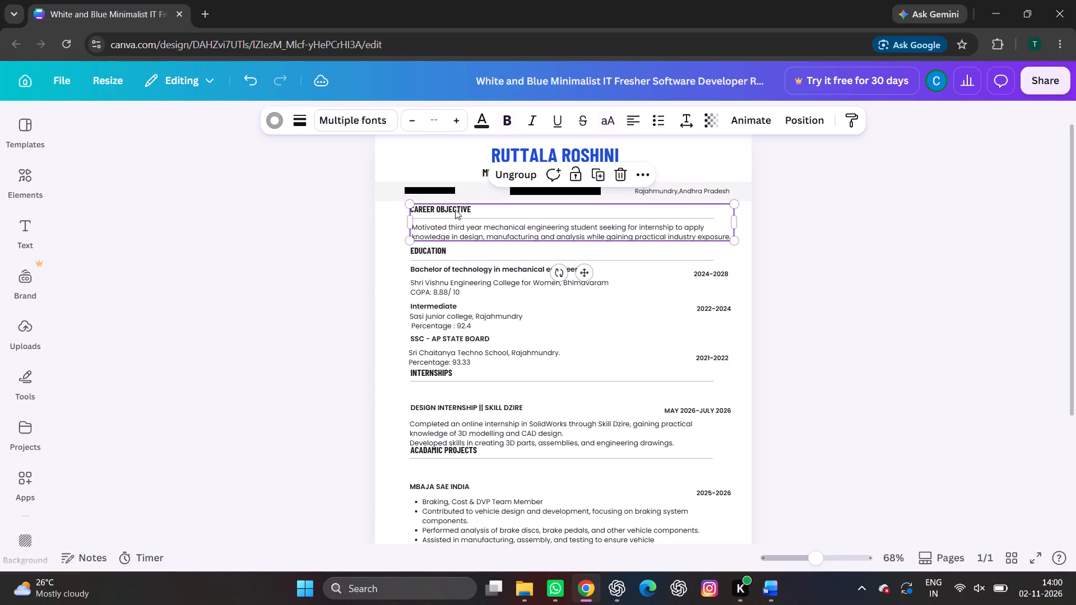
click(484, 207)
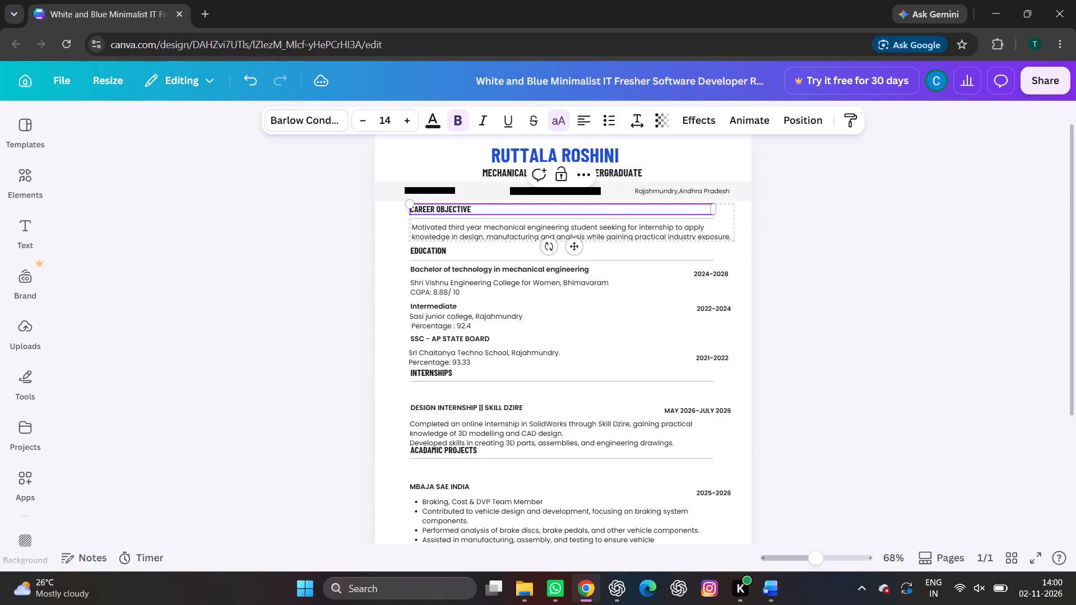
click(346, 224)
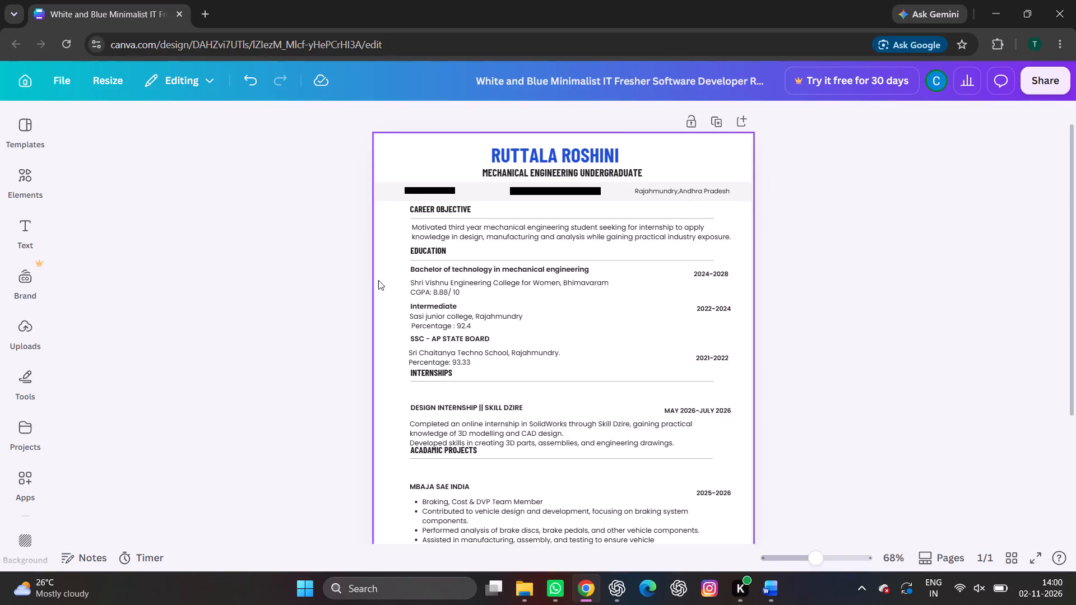
Move the Internships divider line and heading down so they sit just above the Design Internship entry.
scroll(481, 360, down, 1)
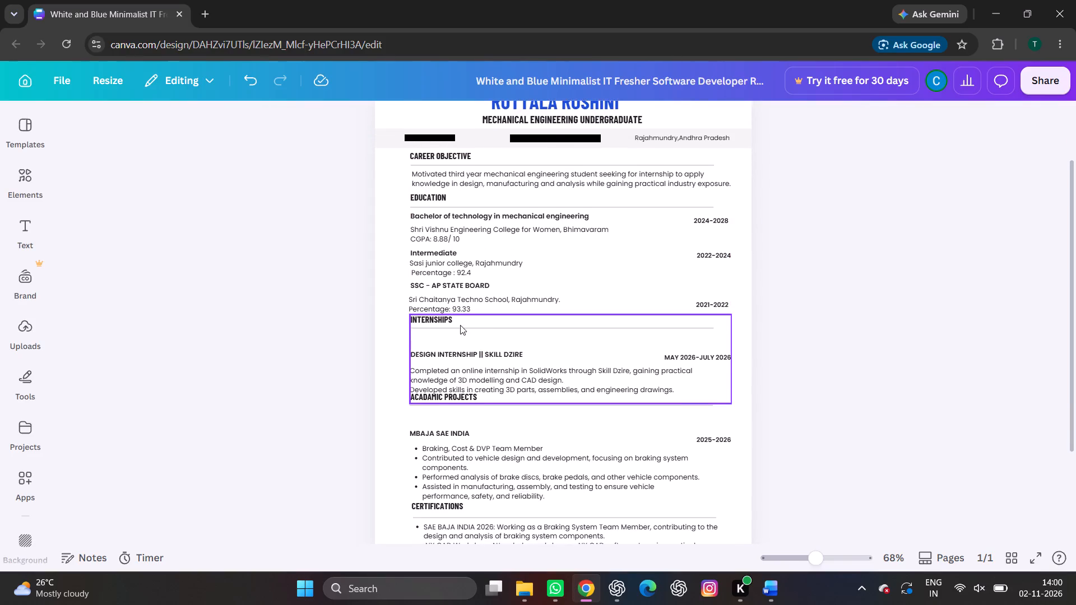
double_click(463, 326)
drag(468, 327, 468, 329)
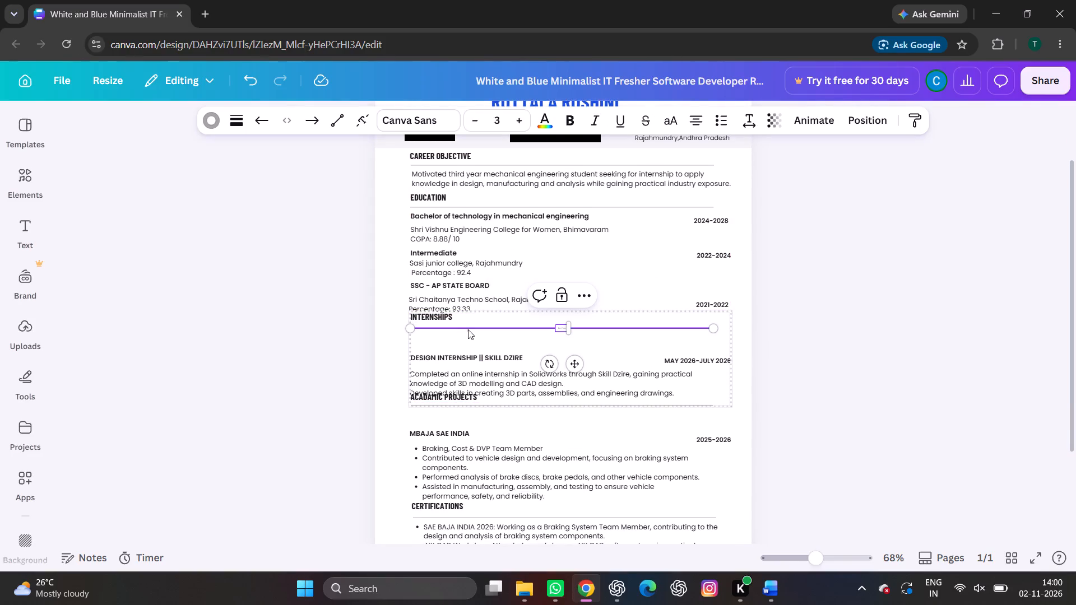
drag(468, 329, 469, 350)
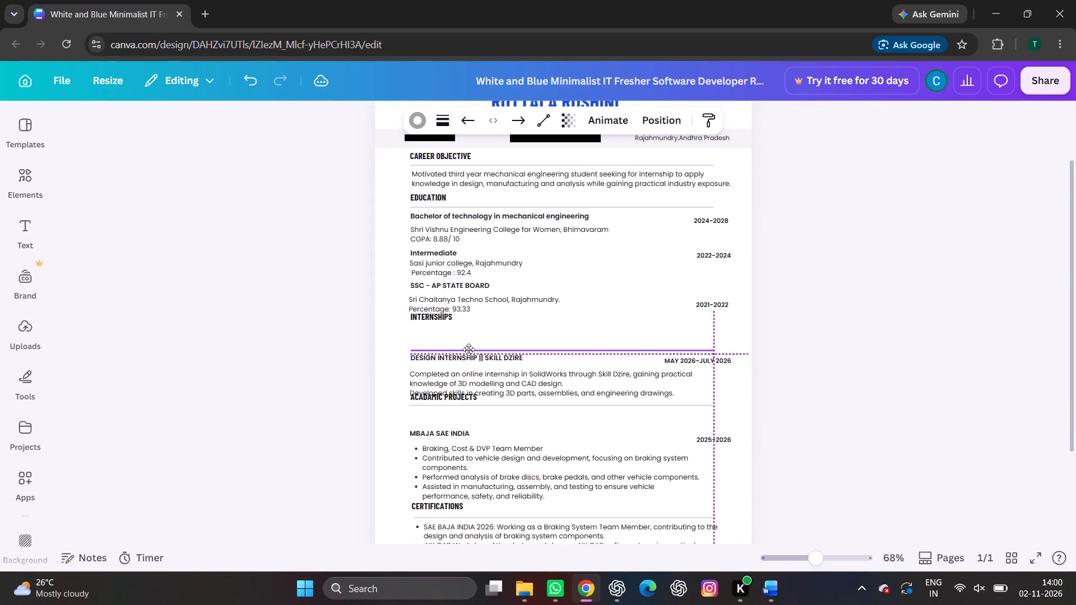
drag(469, 350, 468, 347)
click(440, 314)
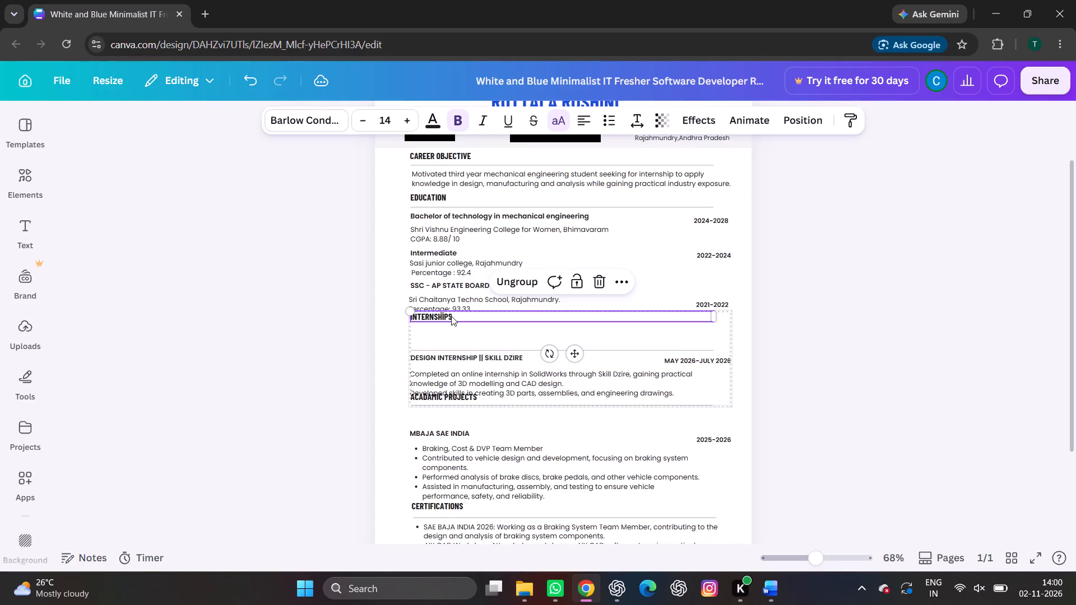
drag(451, 316, 453, 342)
click(389, 339)
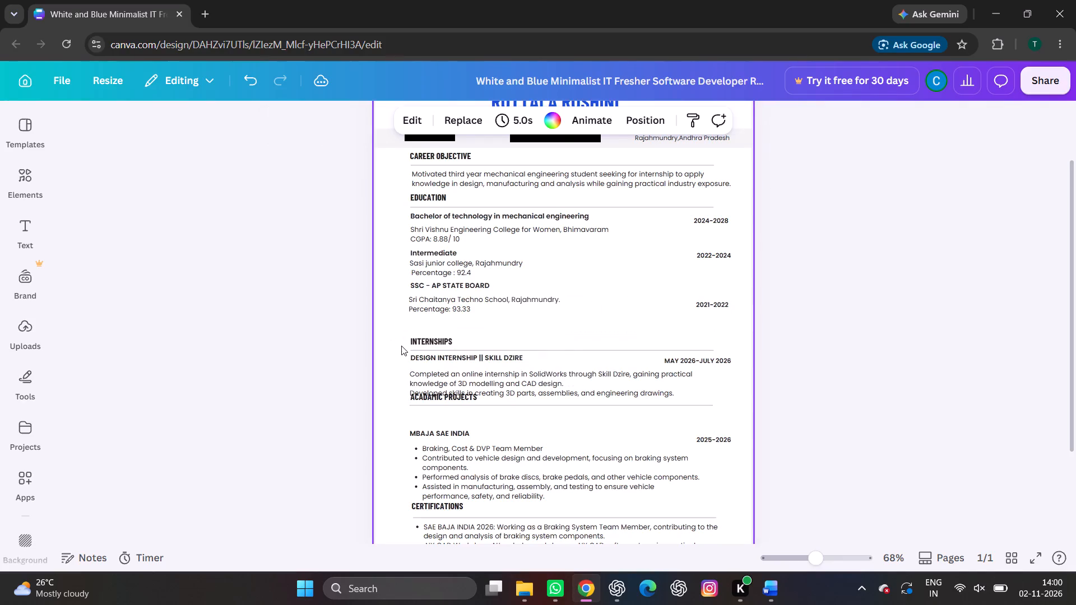
Move the whole Internships group up to sit directly below the SSC entry of the Education section.
drag(401, 346, 692, 360)
scroll(630, 362, right, 1)
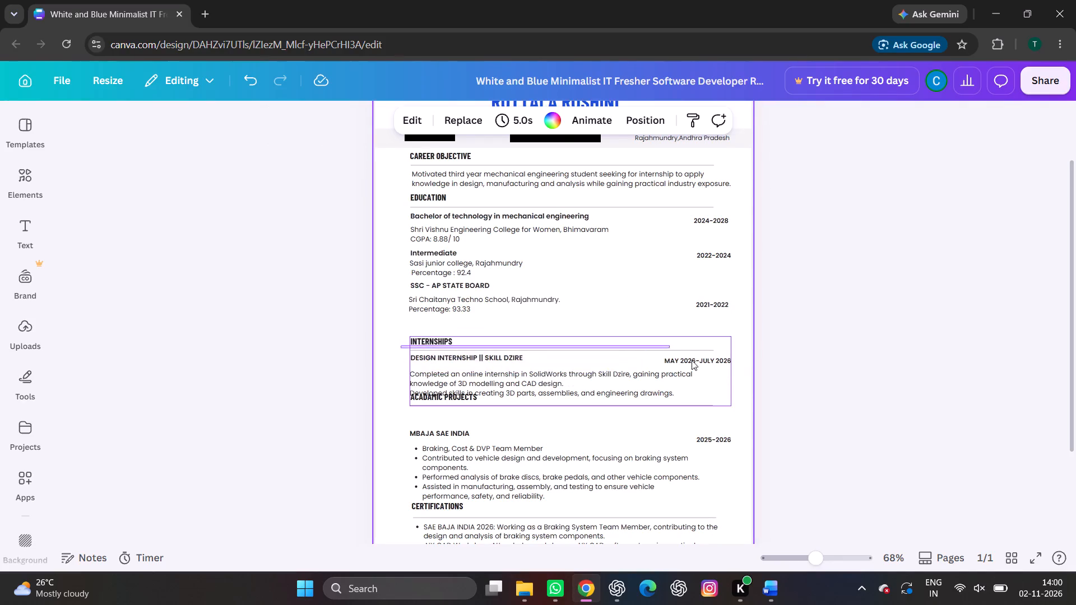
drag(692, 360, 723, 389)
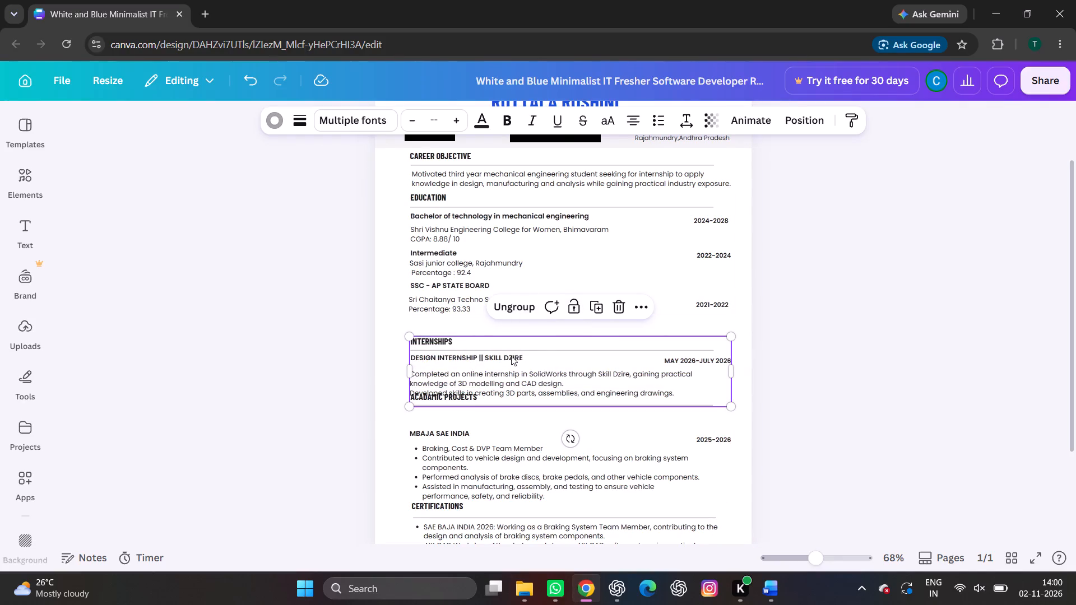
drag(533, 343, 532, 320)
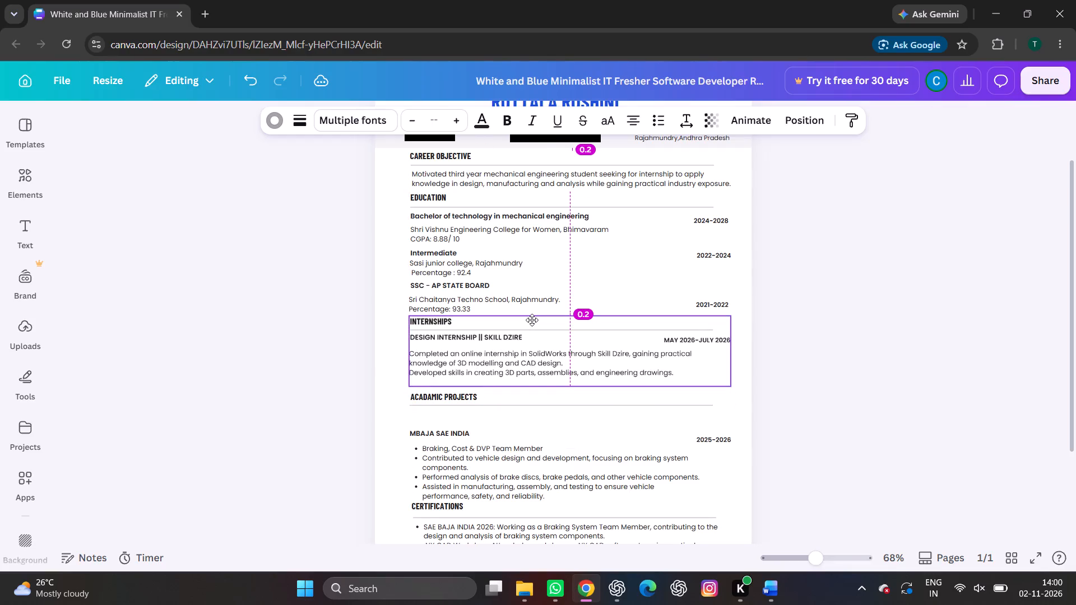
drag(532, 320, 532, 323)
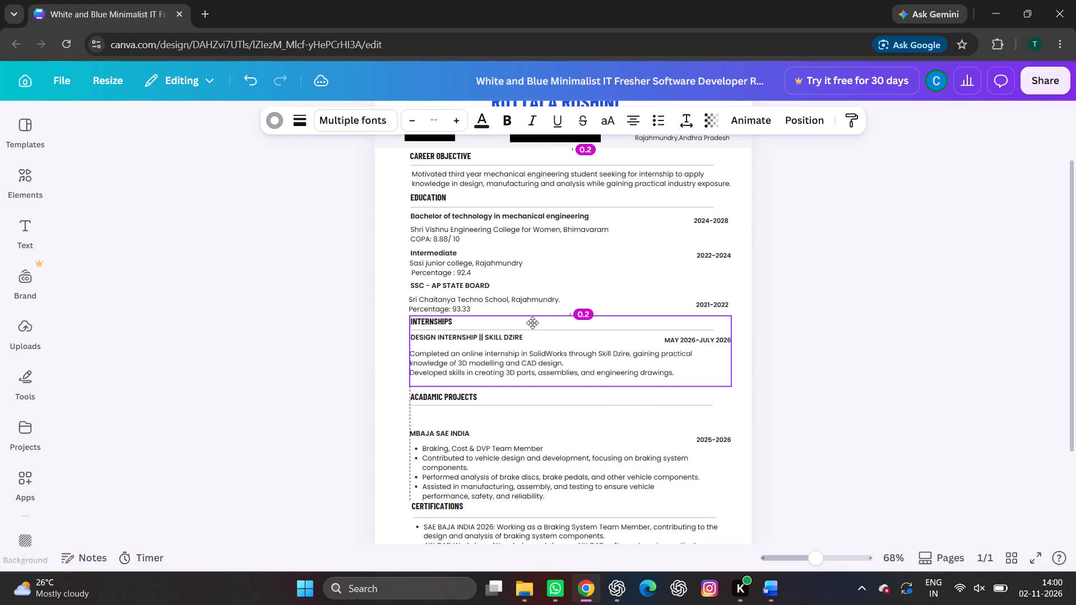
drag(532, 323, 531, 321)
Shift the Academic Projects group slightly left and lower its divider line and heading to just above the MBAJA SAE India entry.
scroll(737, 459, down, 1)
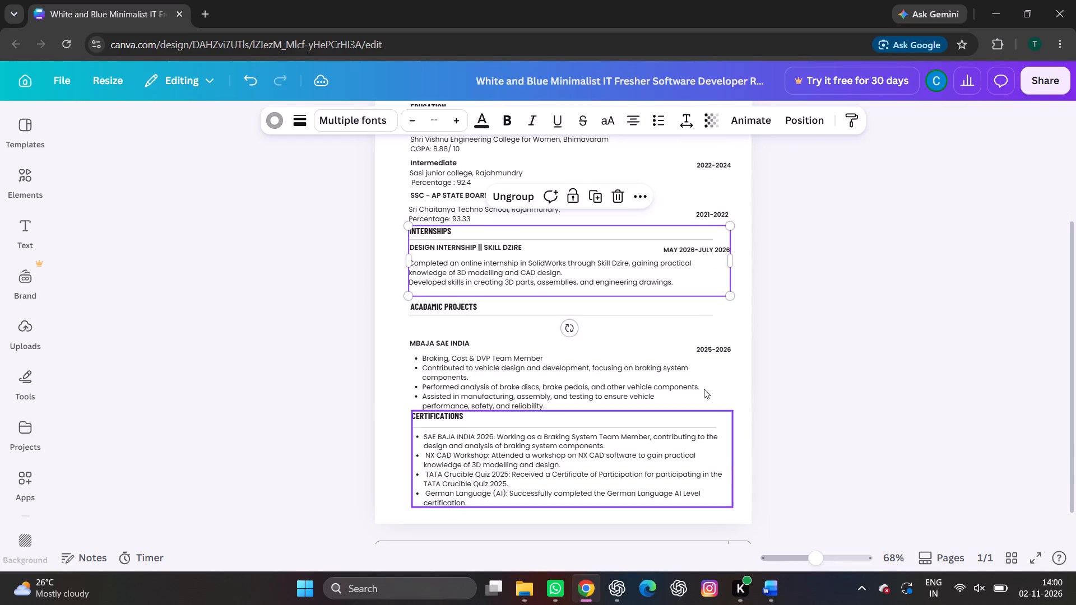
click(471, 324)
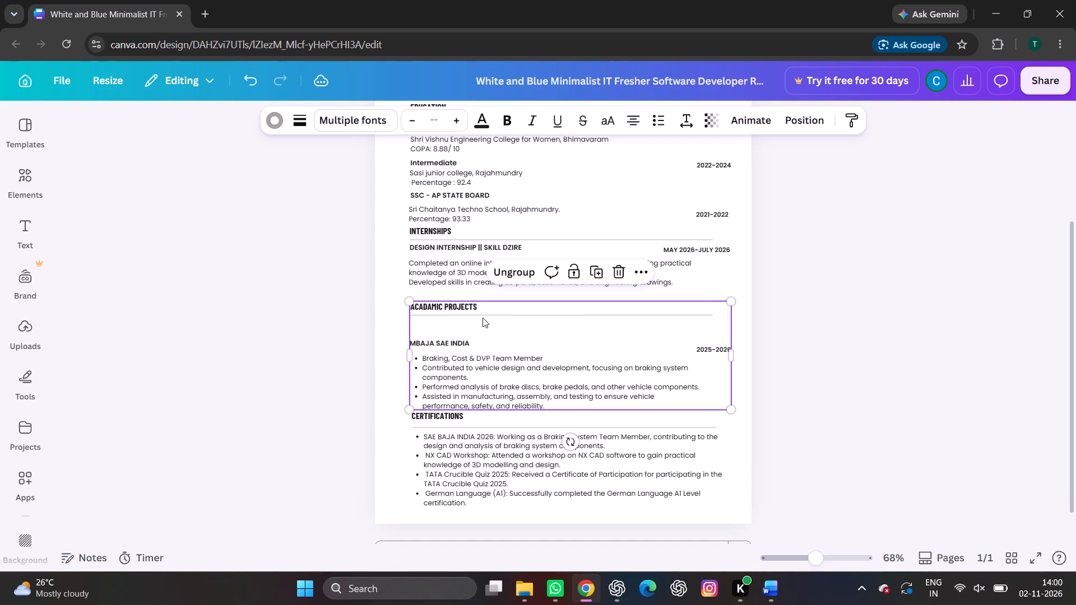
drag(486, 314, 479, 315)
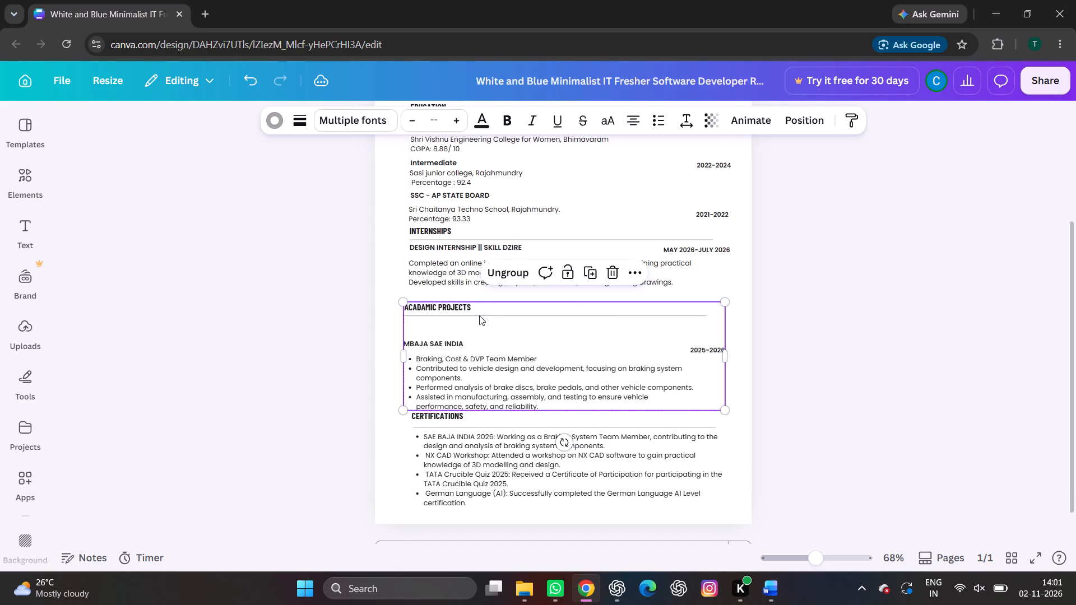
double_click(499, 316)
drag(499, 316, 499, 324)
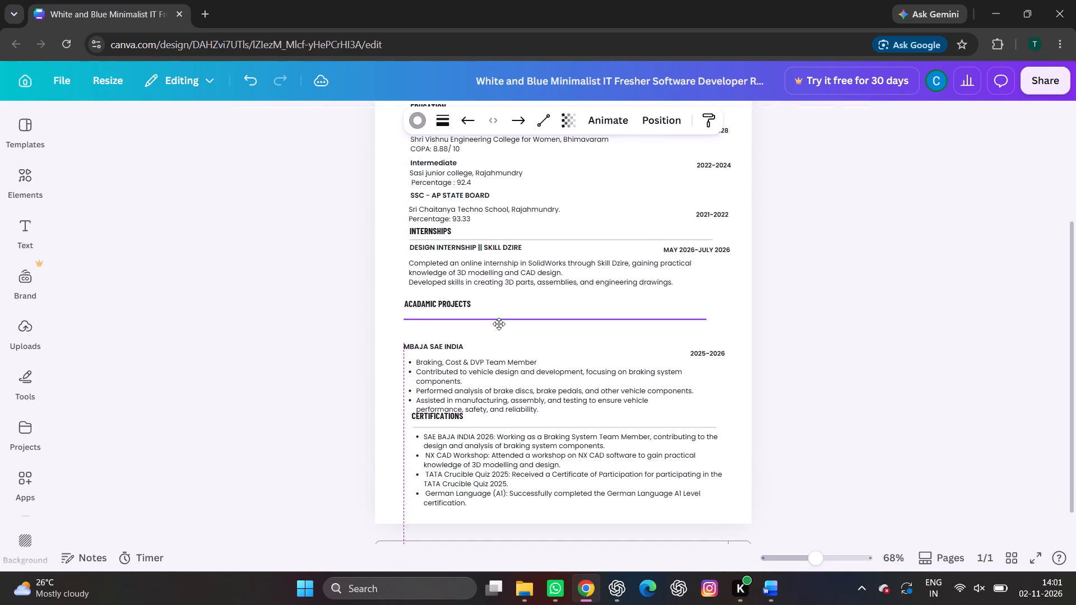
drag(499, 324, 502, 337)
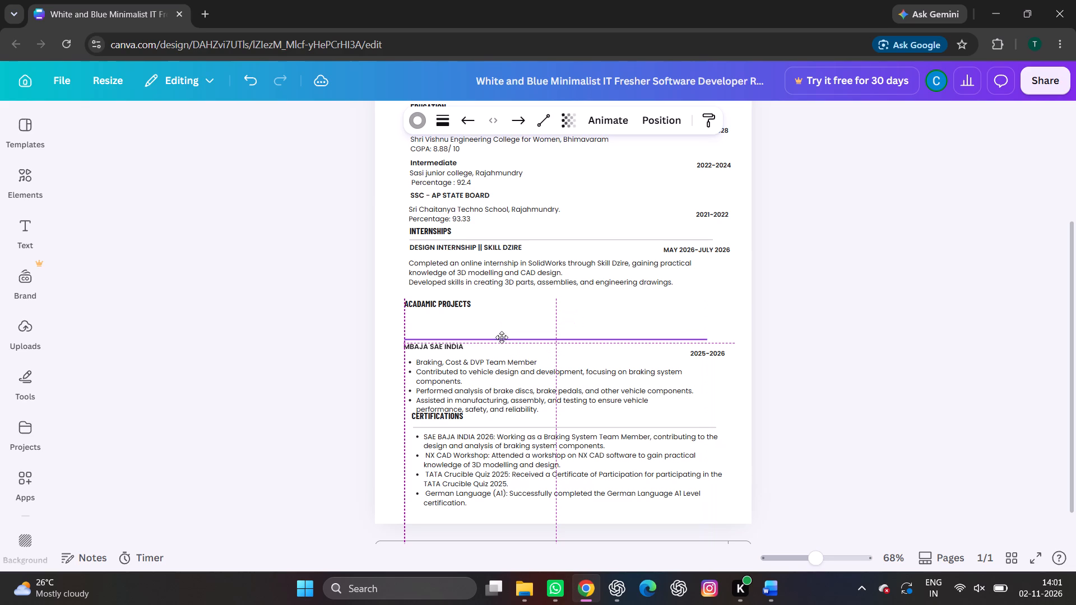
drag(502, 337, 502, 338)
click(458, 305)
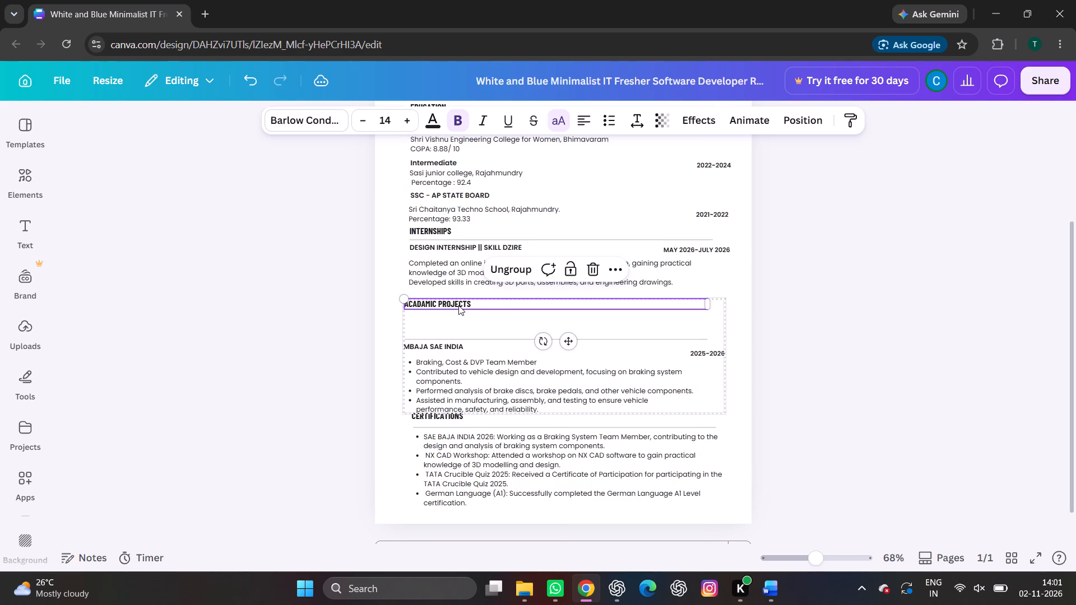
drag(494, 302, 495, 323)
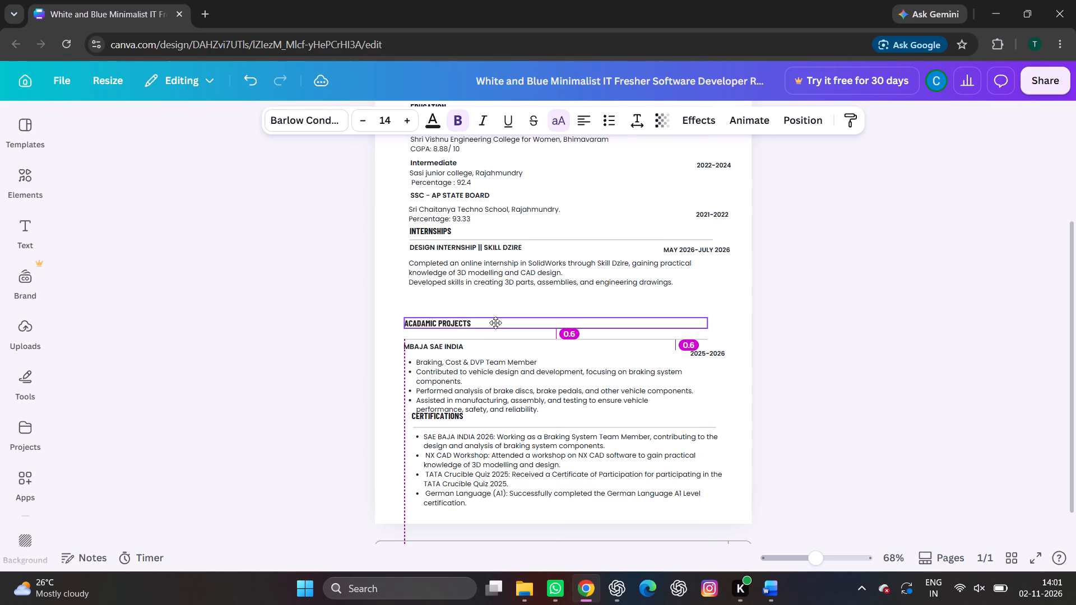
drag(495, 323, 493, 326)
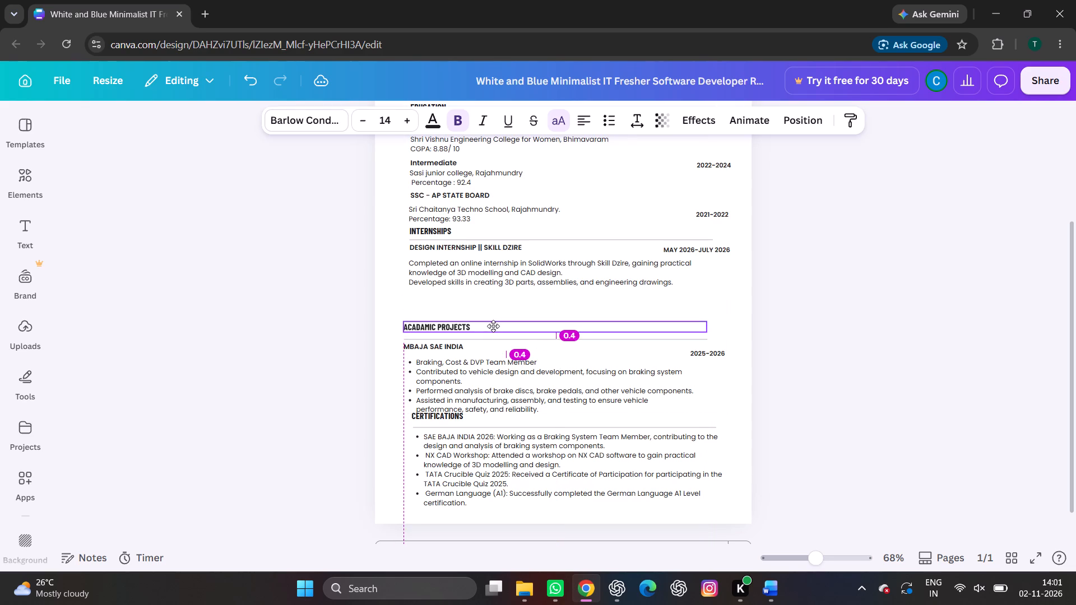
drag(493, 326, 493, 328)
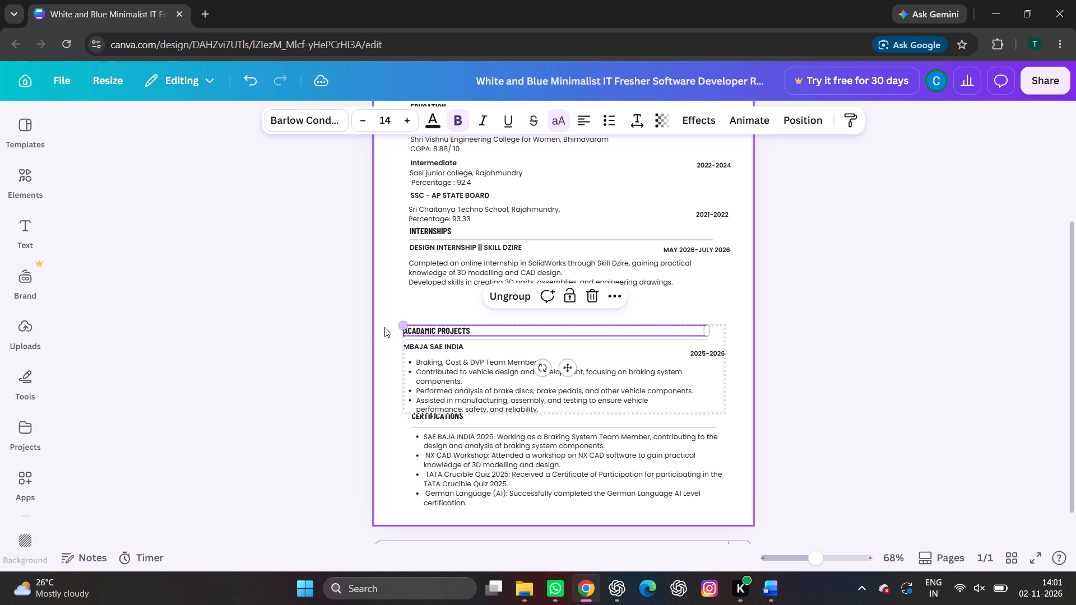
click(384, 327)
Move the whole Academic Projects group up to sit directly below the internship description.
drag(384, 327, 497, 374)
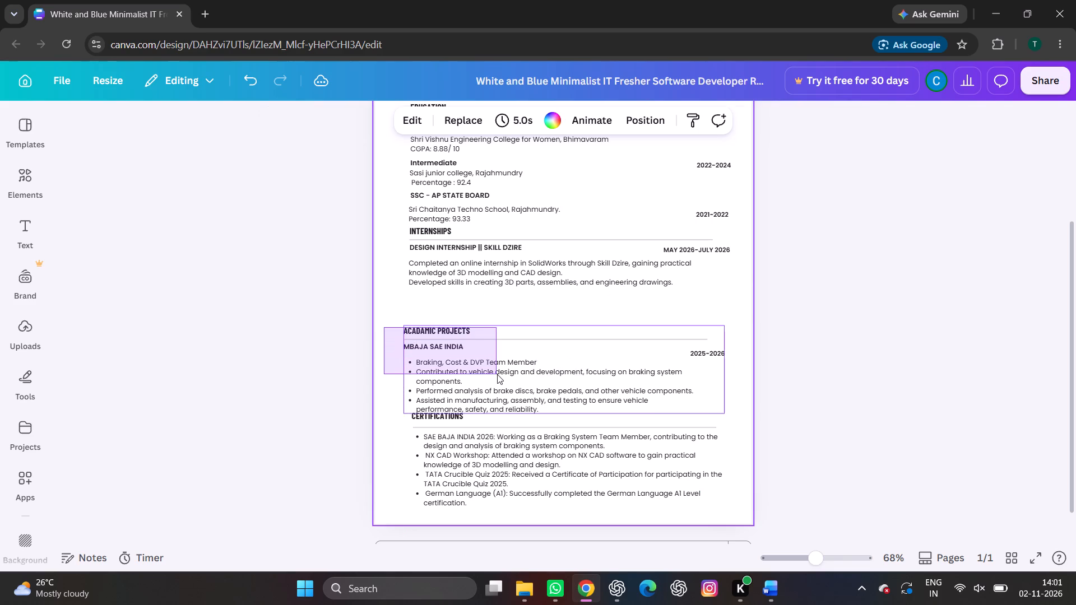
drag(497, 374, 716, 388)
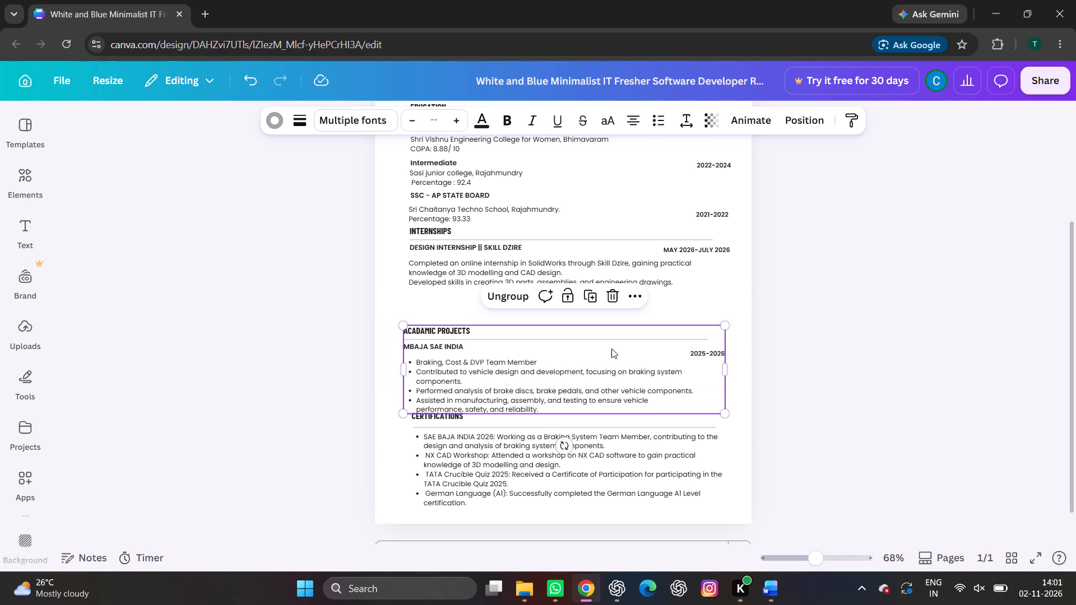
drag(602, 350, 604, 305)
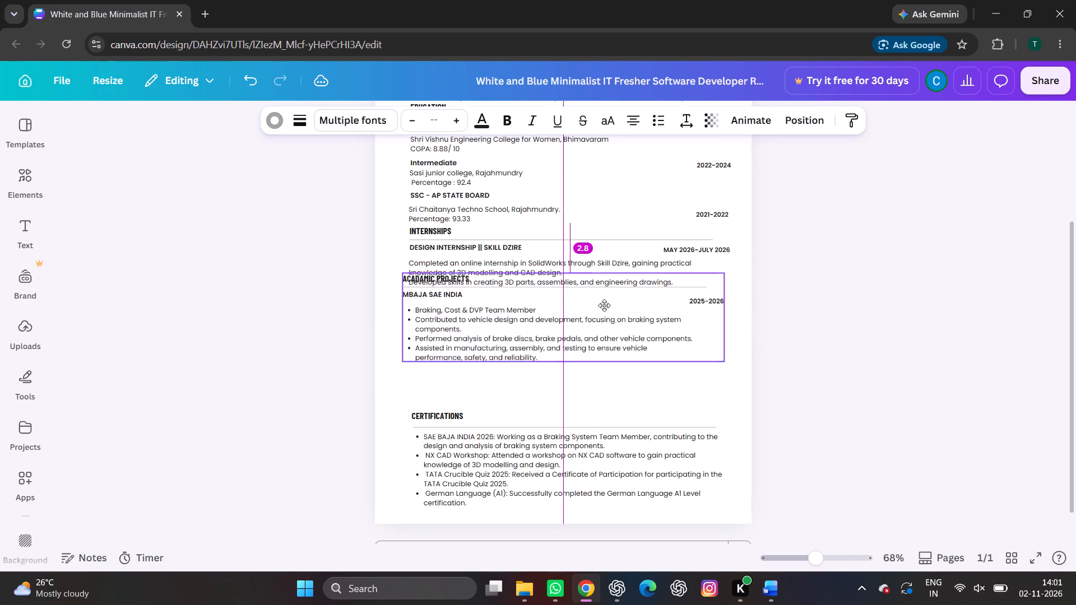
drag(604, 305, 606, 314)
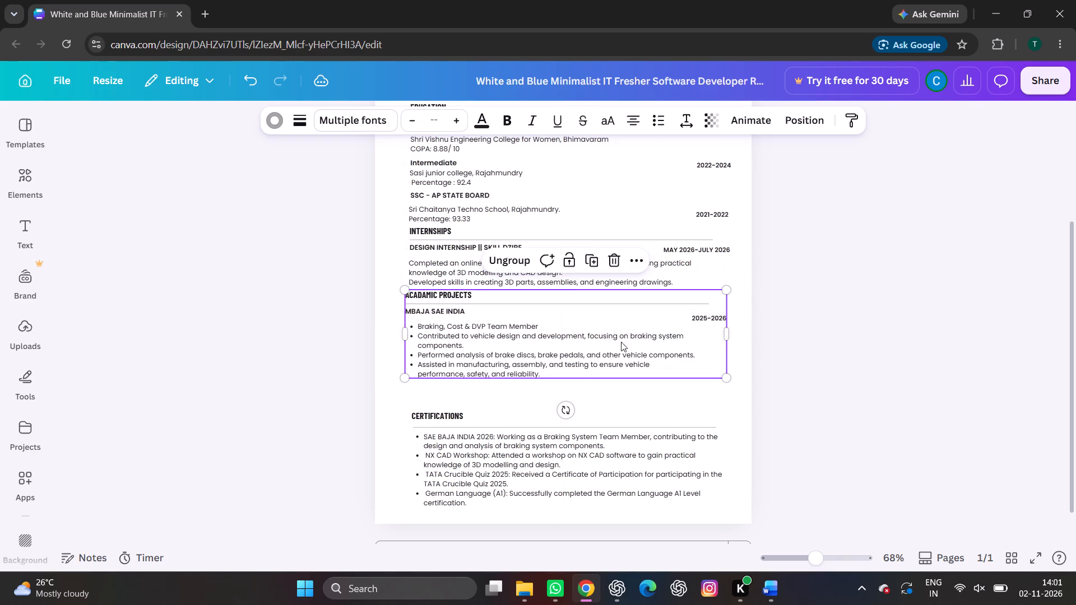
Move the Certifications group up below the Academic Projects text and align its left edge with that section.
scroll(609, 398, down, 1)
click(450, 398)
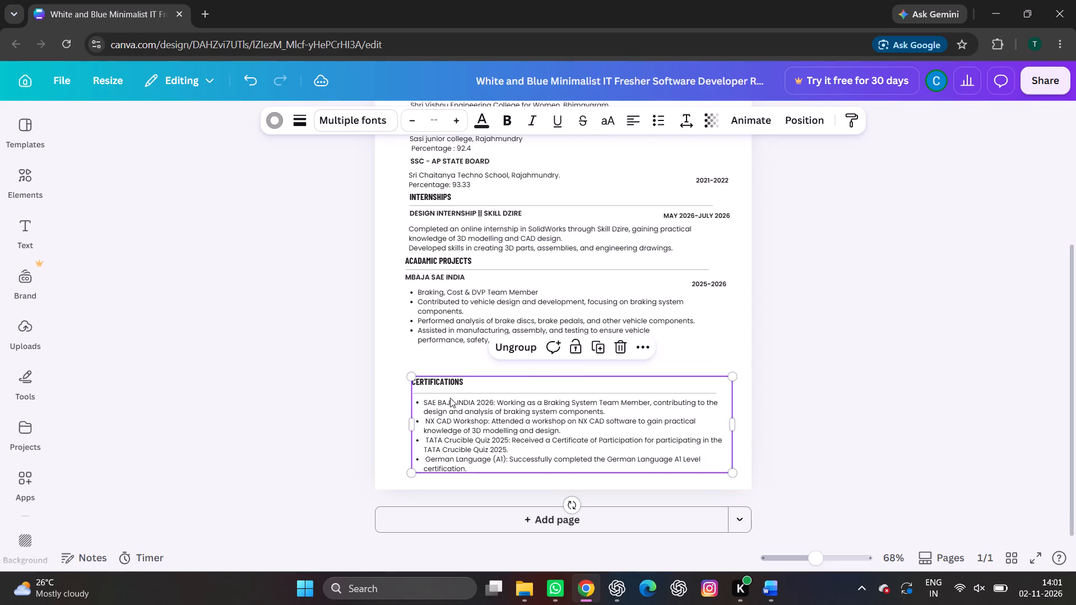
drag(528, 381, 521, 358)
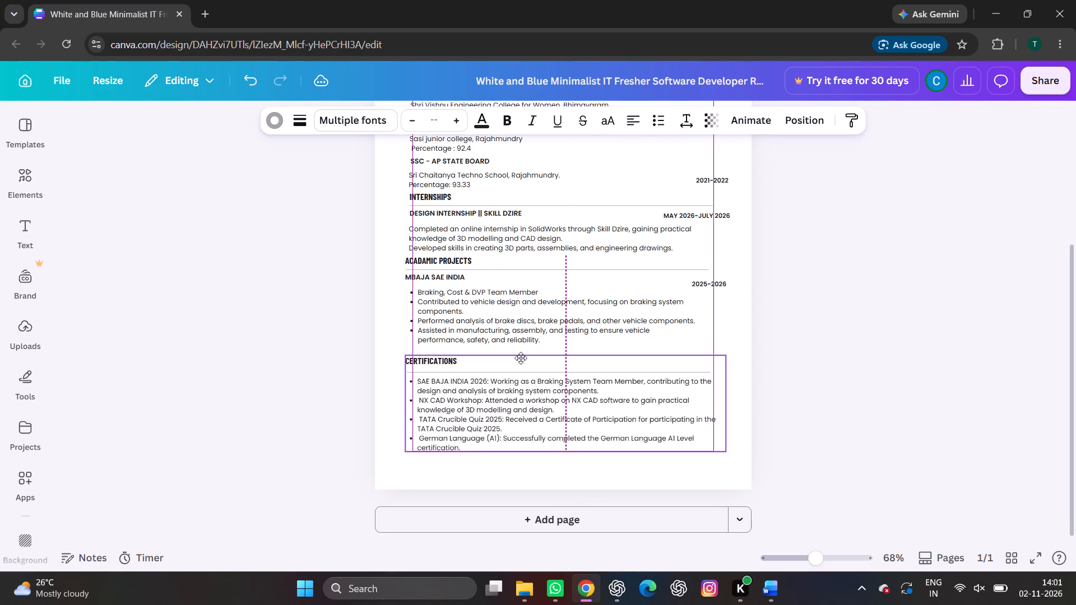
drag(521, 358, 521, 357)
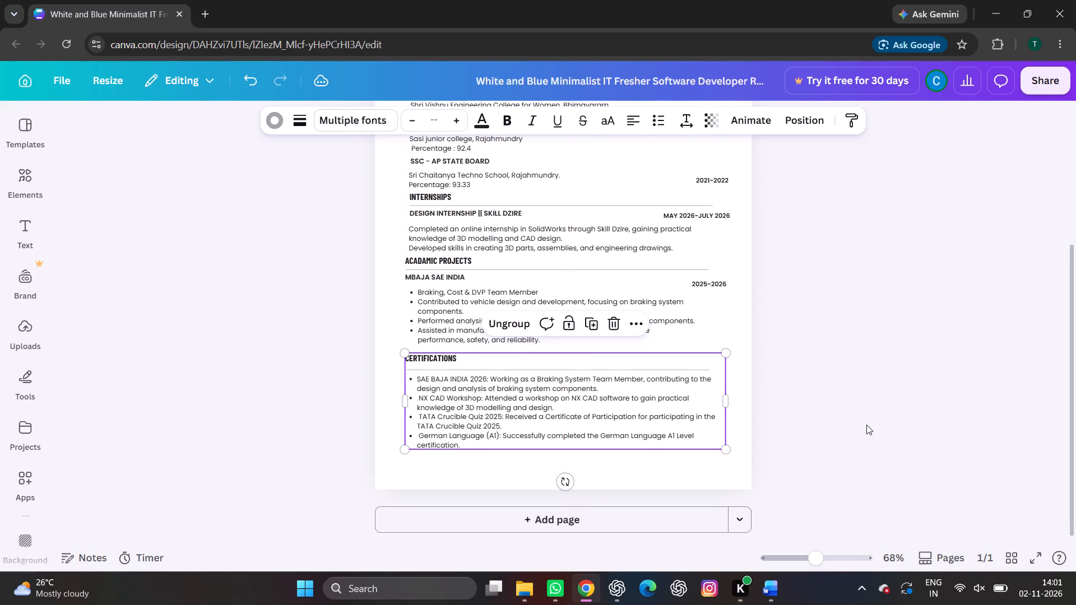
click(866, 425)
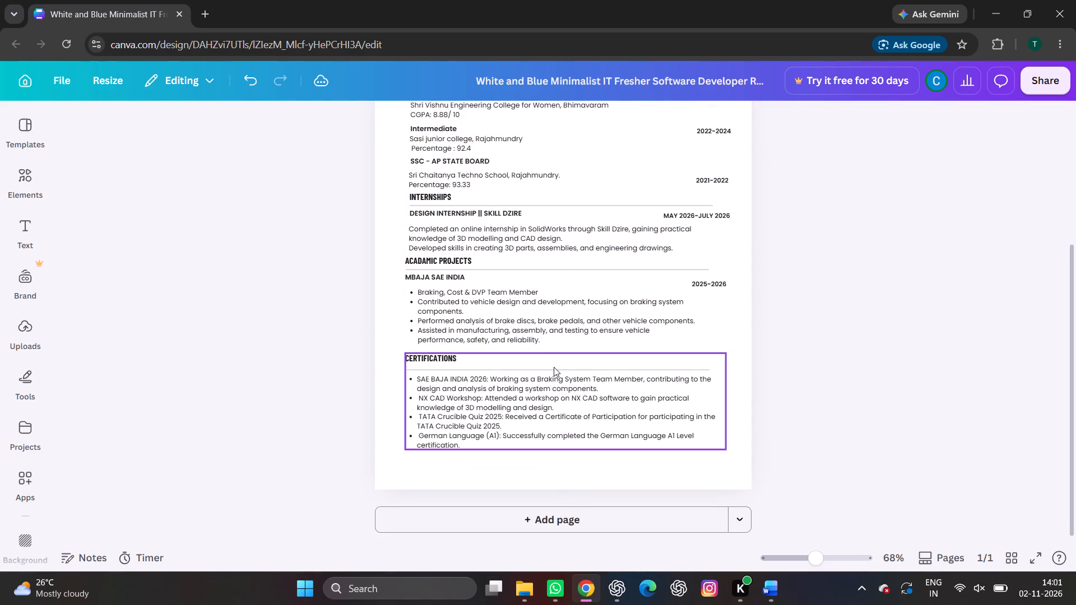
Nudge the Certifications heading slightly down toward its divider line, keeping it left-aligned.
double_click(553, 370)
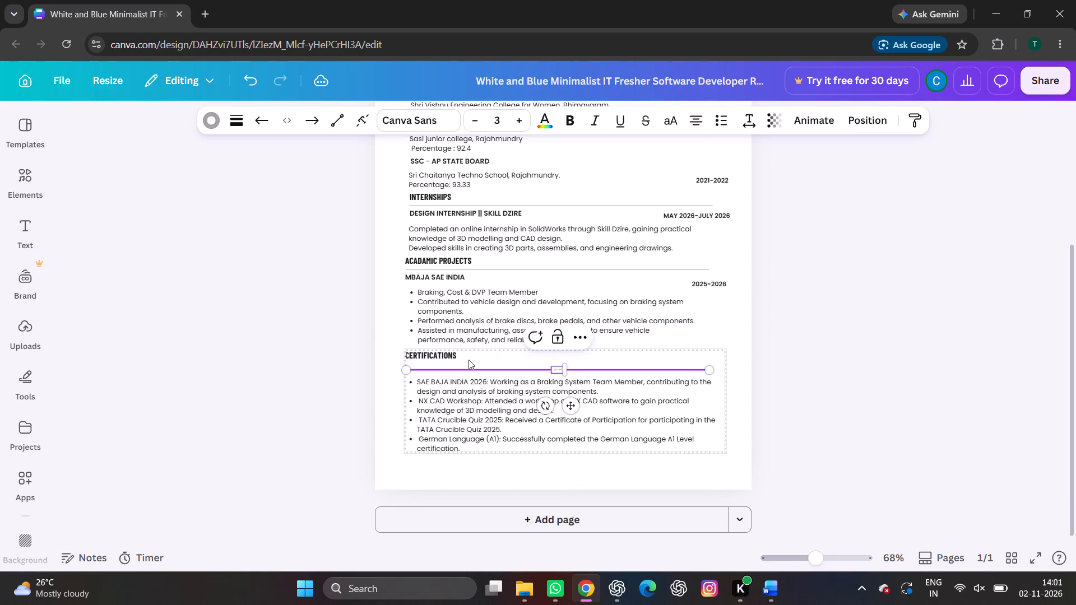
click(469, 360)
drag(472, 356, 472, 357)
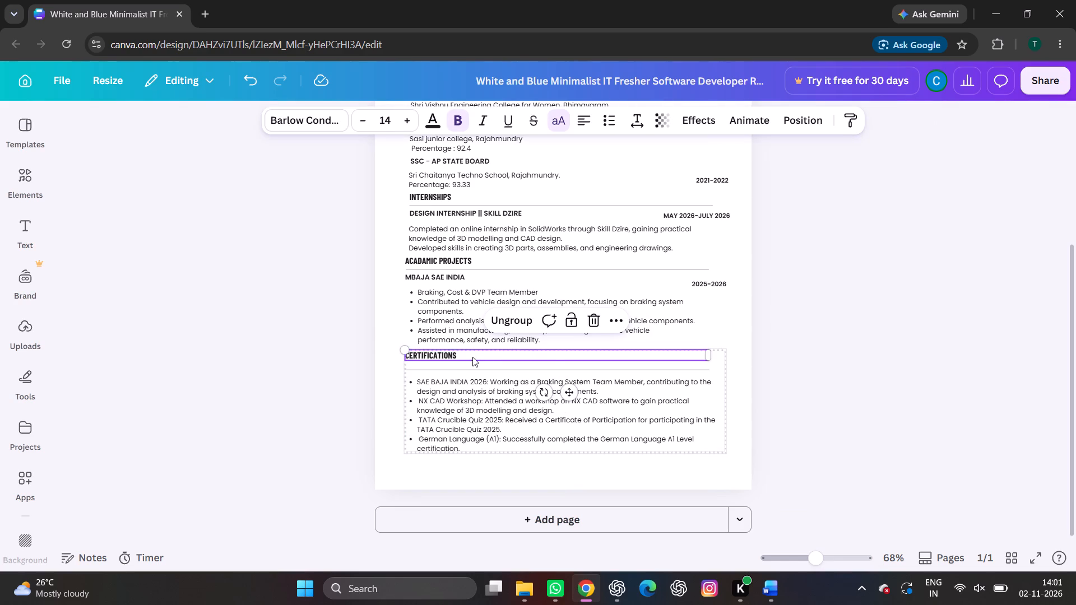
drag(472, 357, 473, 361)
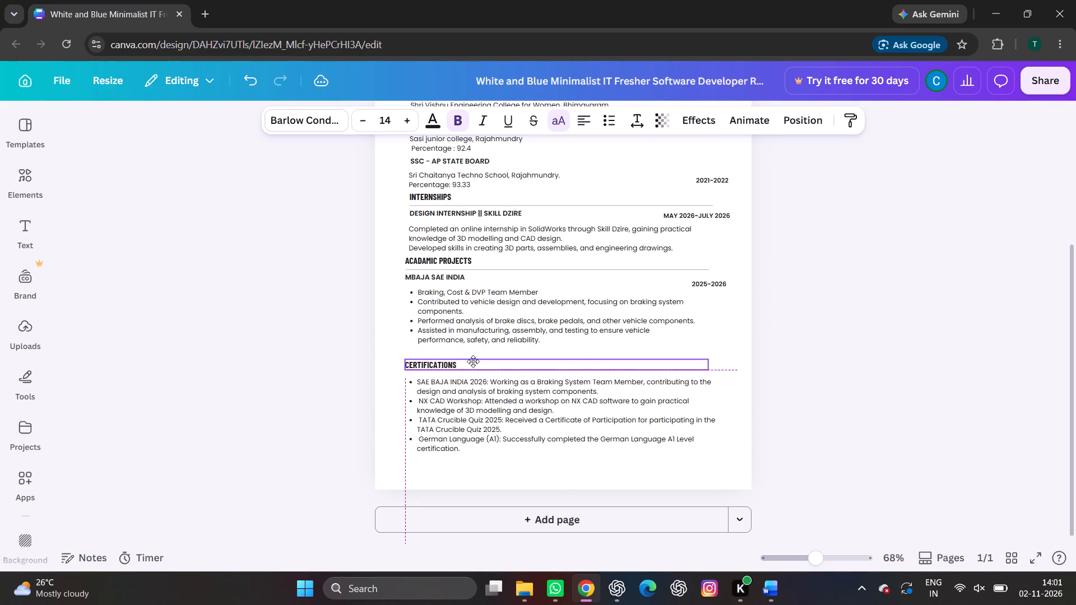
drag(473, 361, 474, 361)
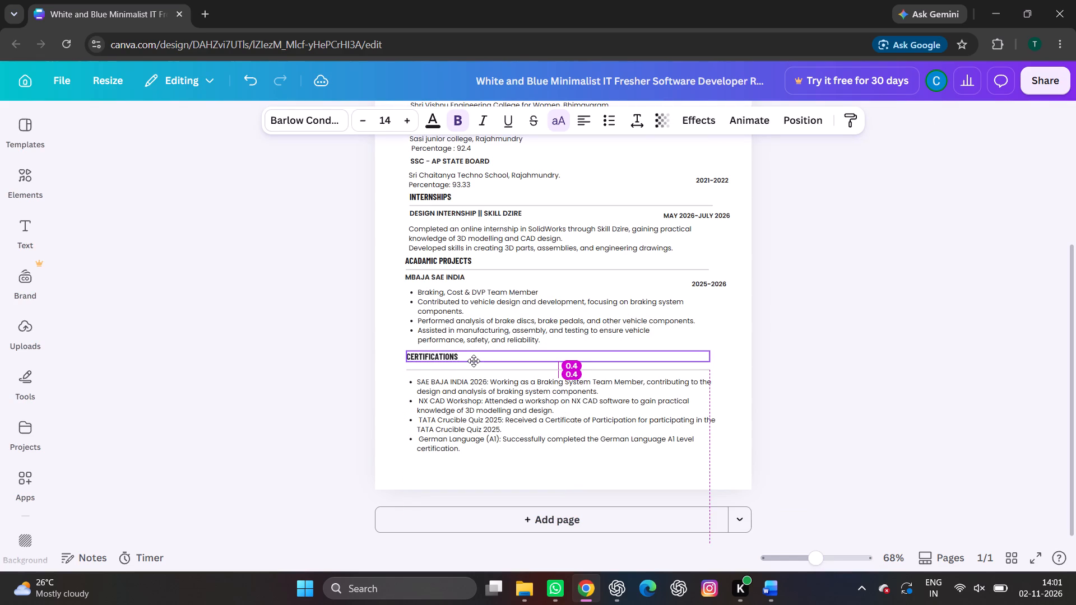
drag(474, 361, 472, 361)
click(370, 364)
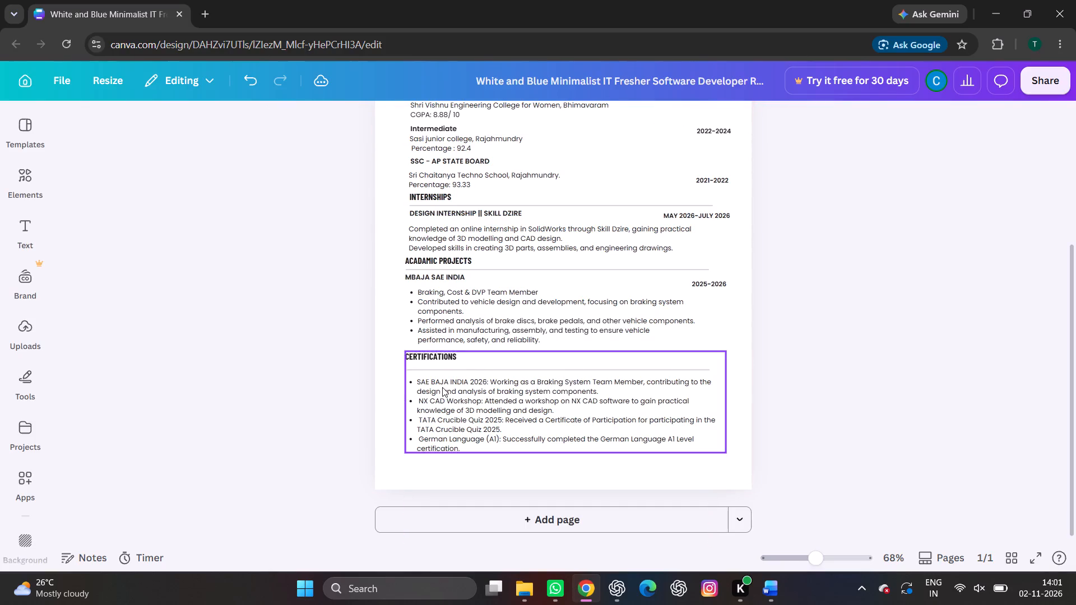
Format the Design Internship description as a bulleted list.
scroll(789, 311, up, 1)
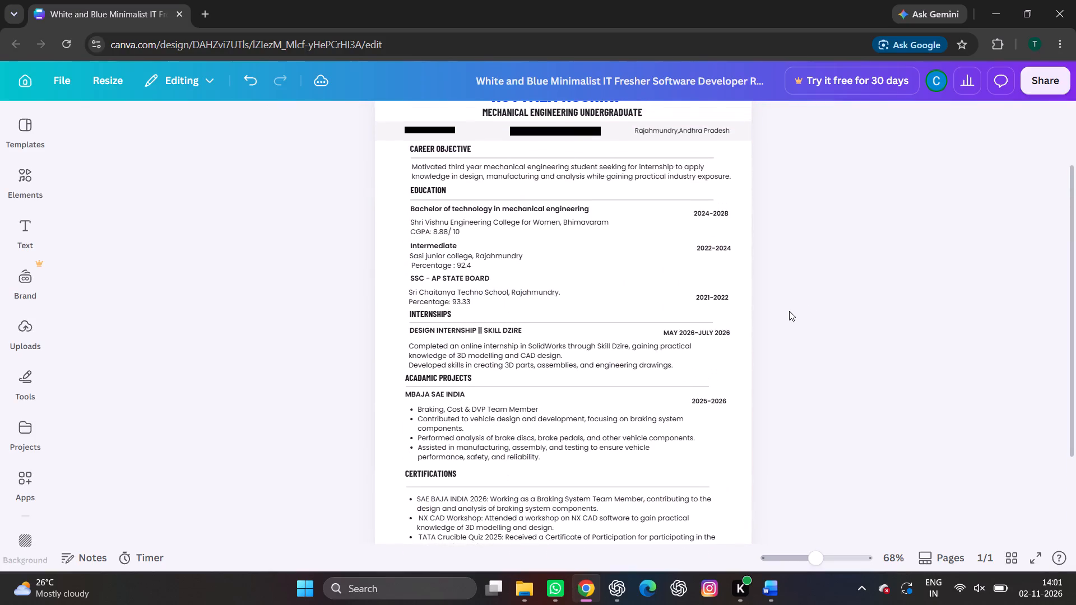
scroll(789, 311, up, 1)
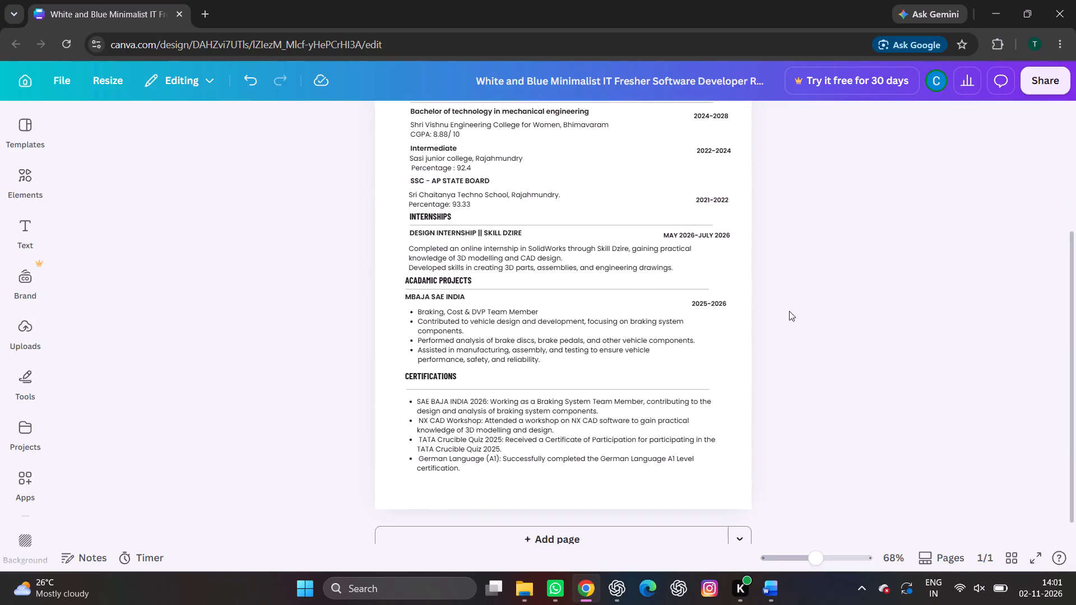
click(479, 222)
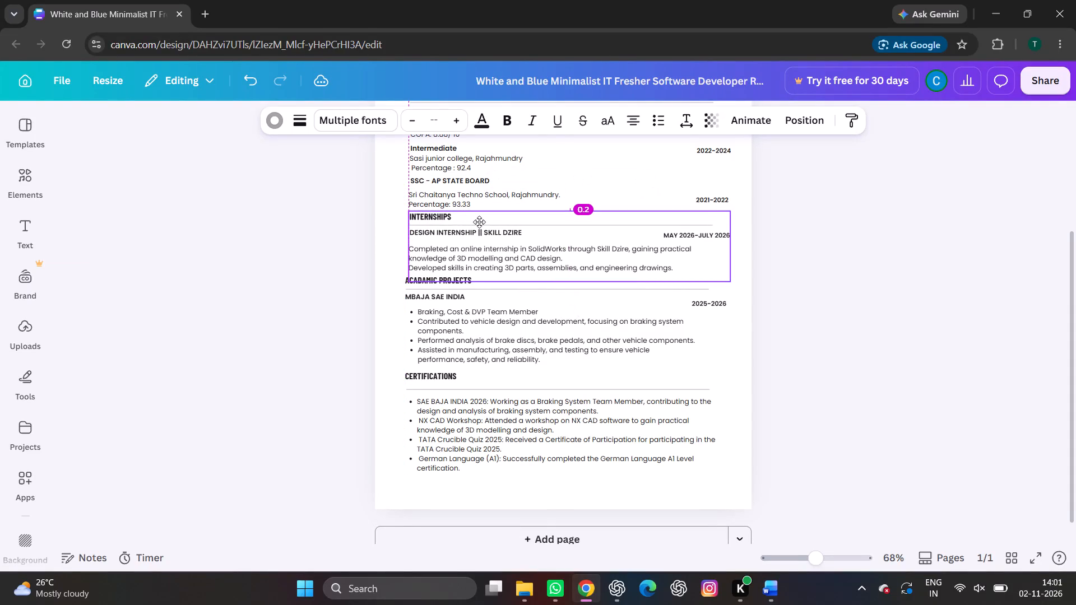
double_click(466, 252)
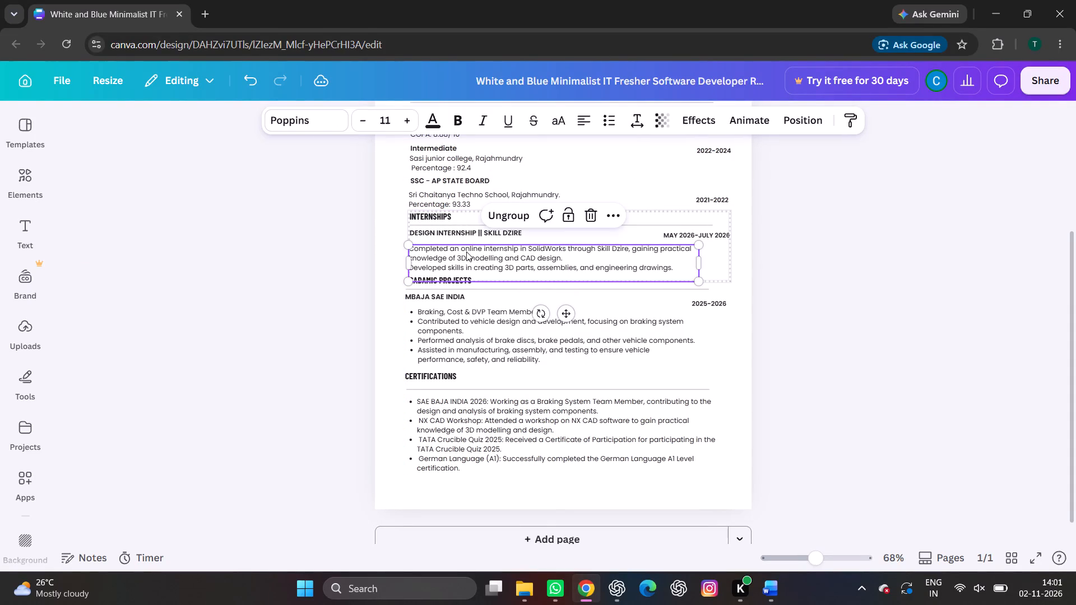
click(604, 126)
click(333, 196)
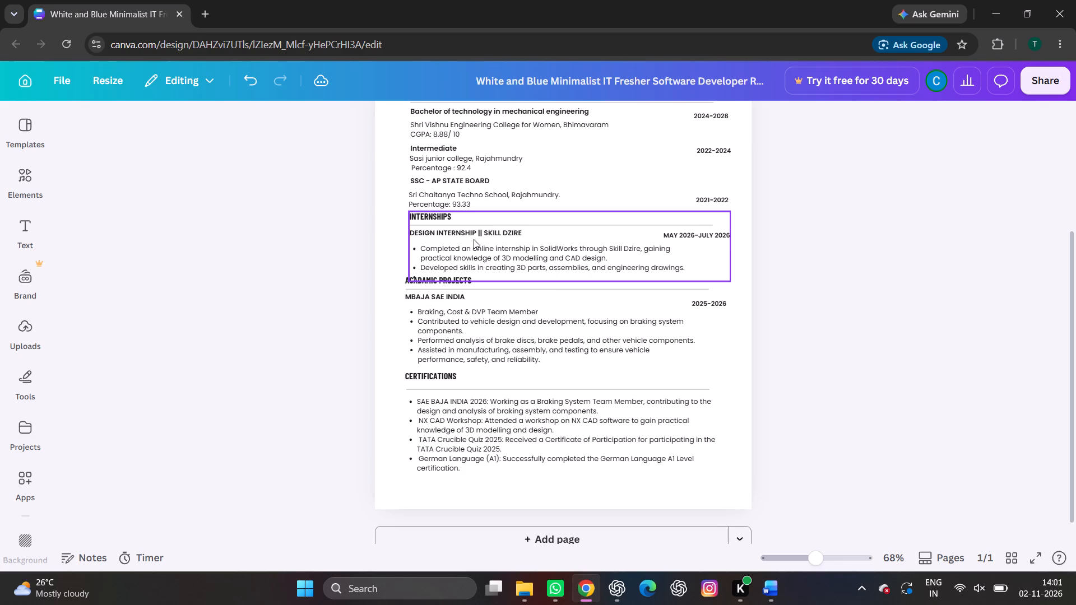
Shift the Internships group slightly left to line up with the Academic Projects and Certifications sections.
drag(474, 239, 469, 239)
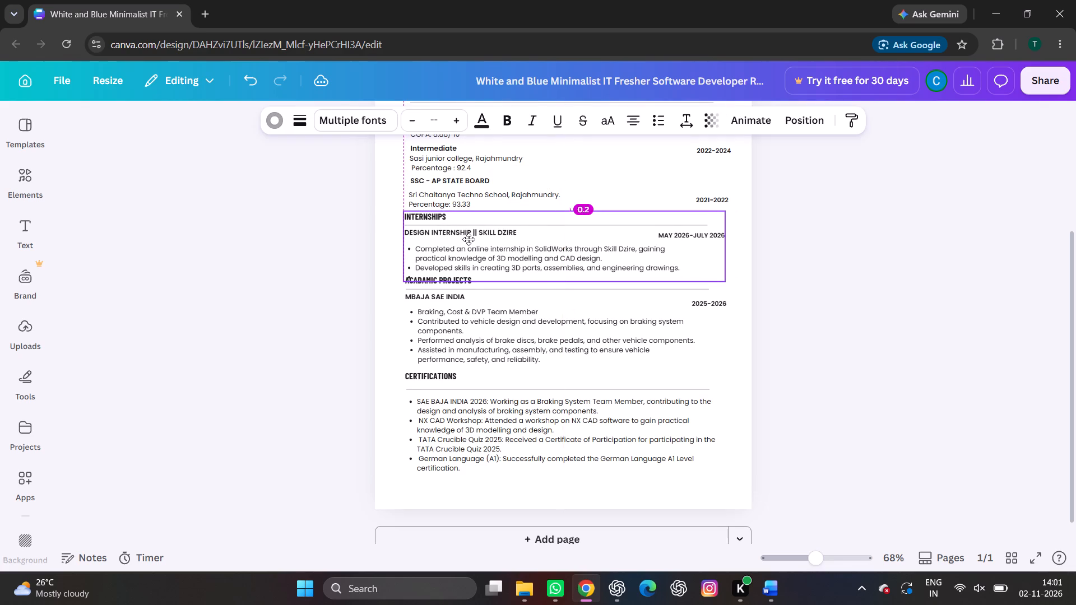
drag(469, 239, 469, 238)
drag(469, 238, 468, 238)
Open the bulleted Design Internship description for text editing.
click(416, 277)
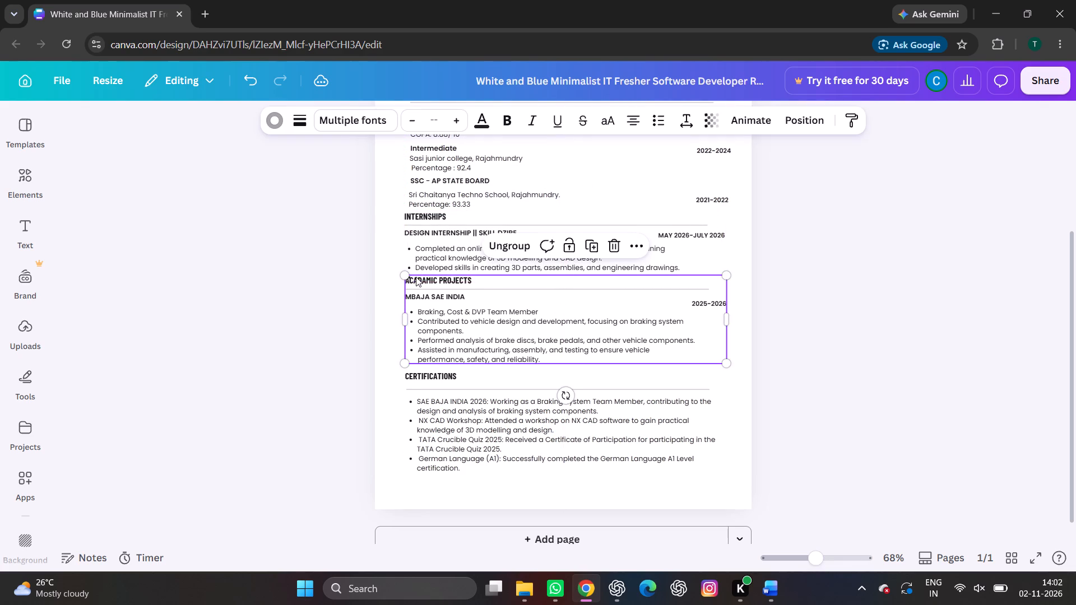
double_click(428, 263)
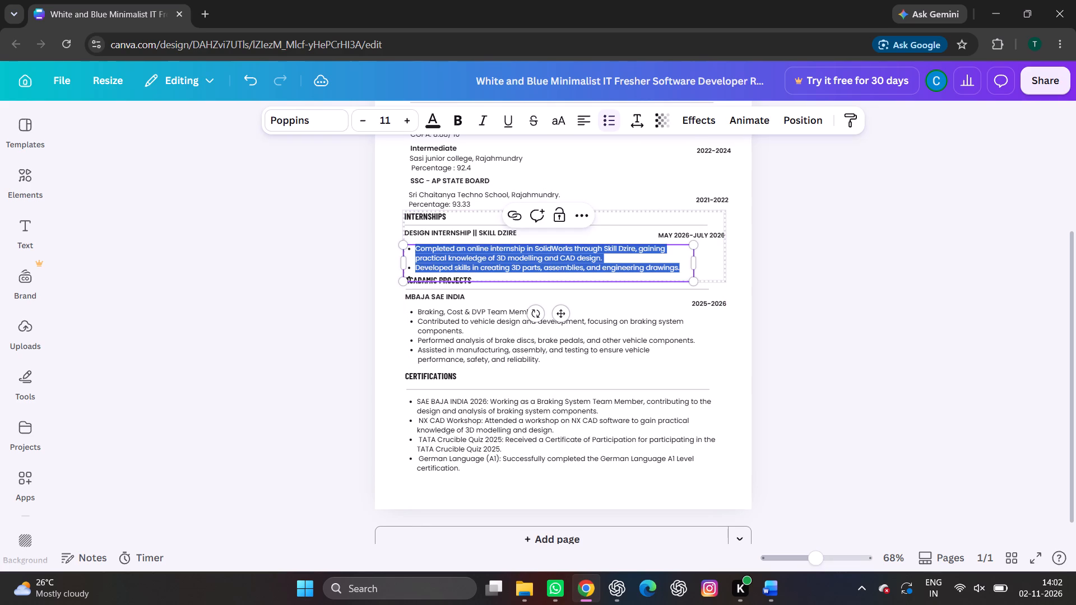
Remove the empty trailing line from the bulleted Design Internship description.
click(428, 276)
key(BackSpace)
key(BackSpace)
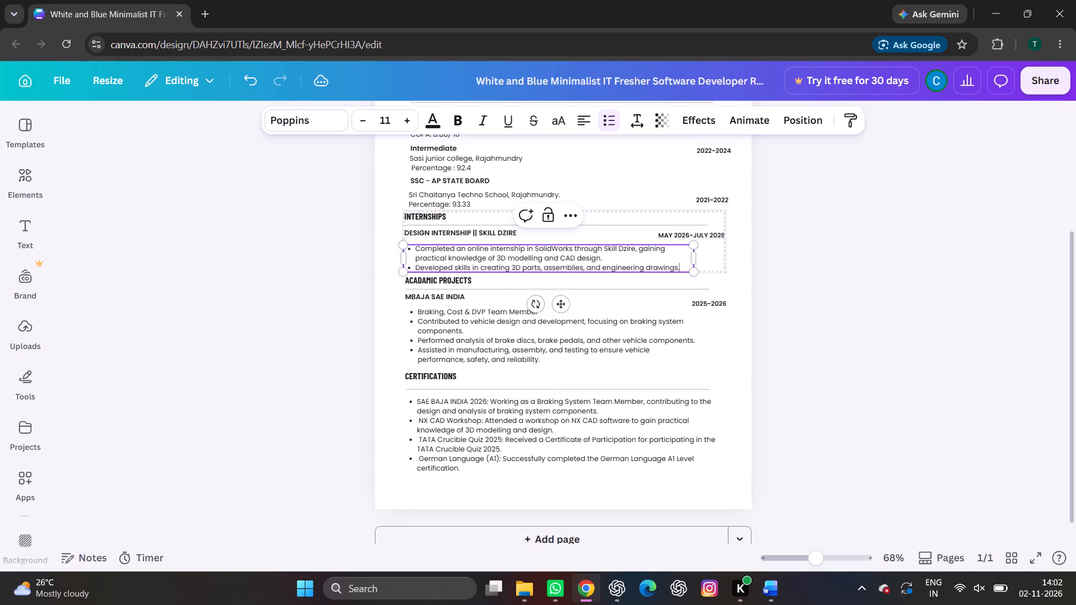
click(780, 274)
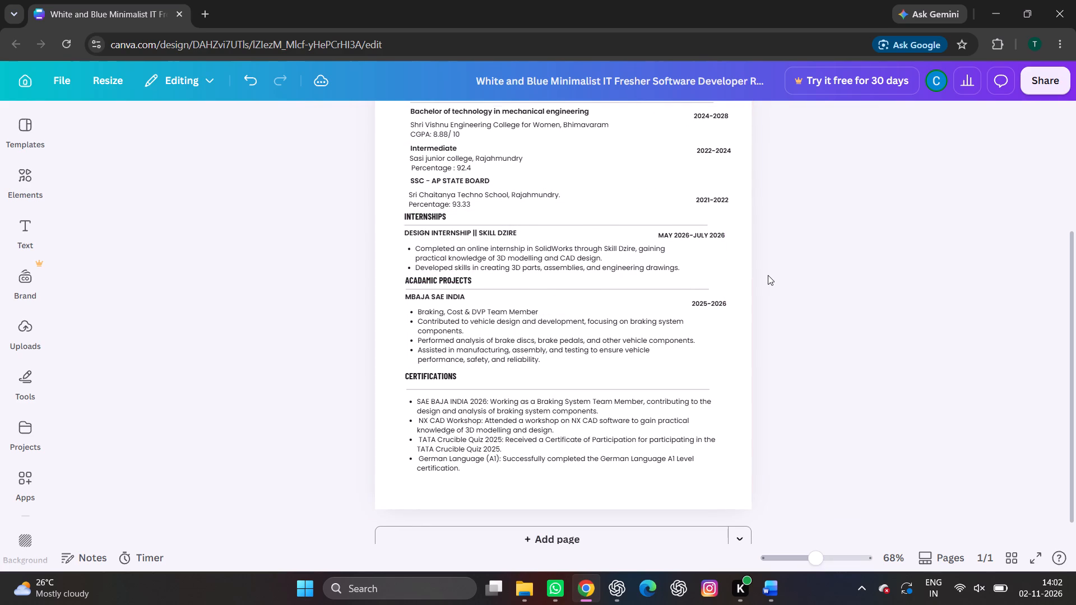
Move the Certifications group slightly up toward the Academic Projects text, keeping its left alignment.
click(611, 394)
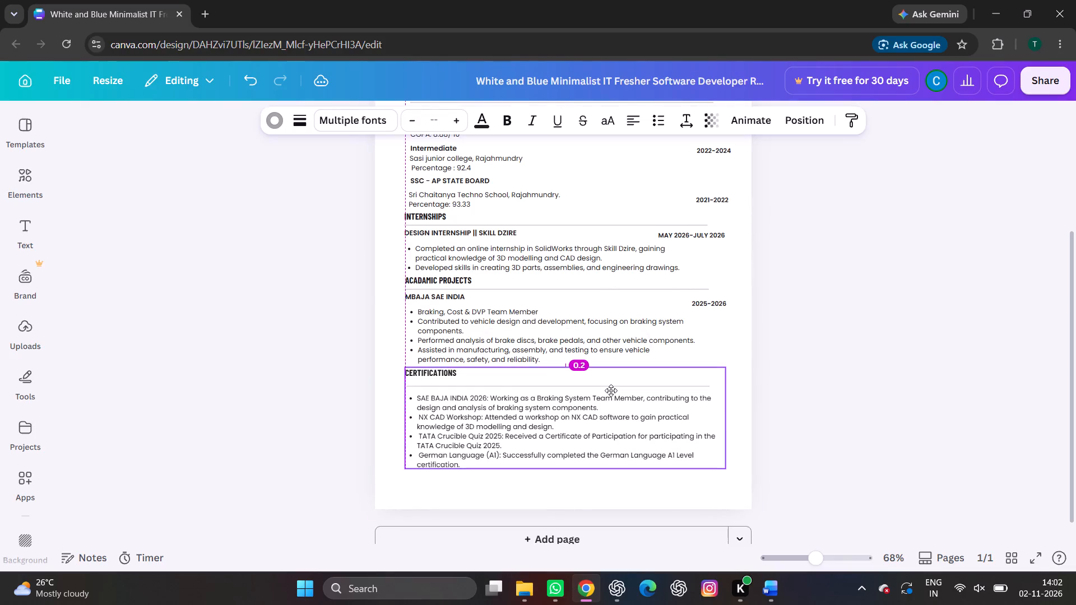
Shift the Education group slightly left to line up with the Internships and Academic Projects sections.
scroll(594, 336, up, 1)
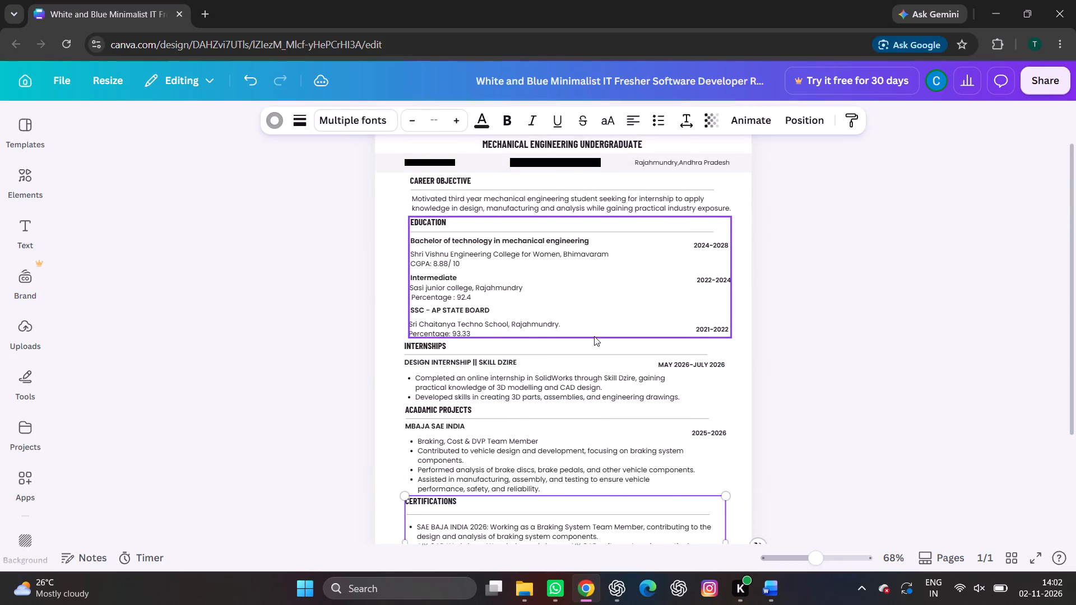
scroll(594, 336, up, 1)
click(584, 307)
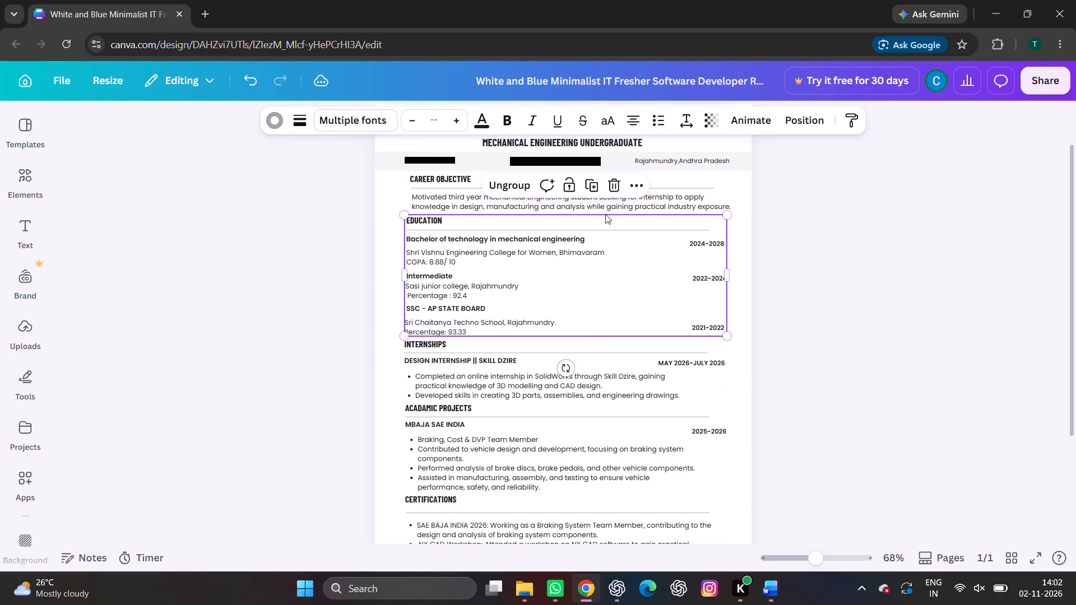
Shift the Career Objective group slightly left to align with the sections below, evenly spaced between the contact bar and Education.
click(643, 194)
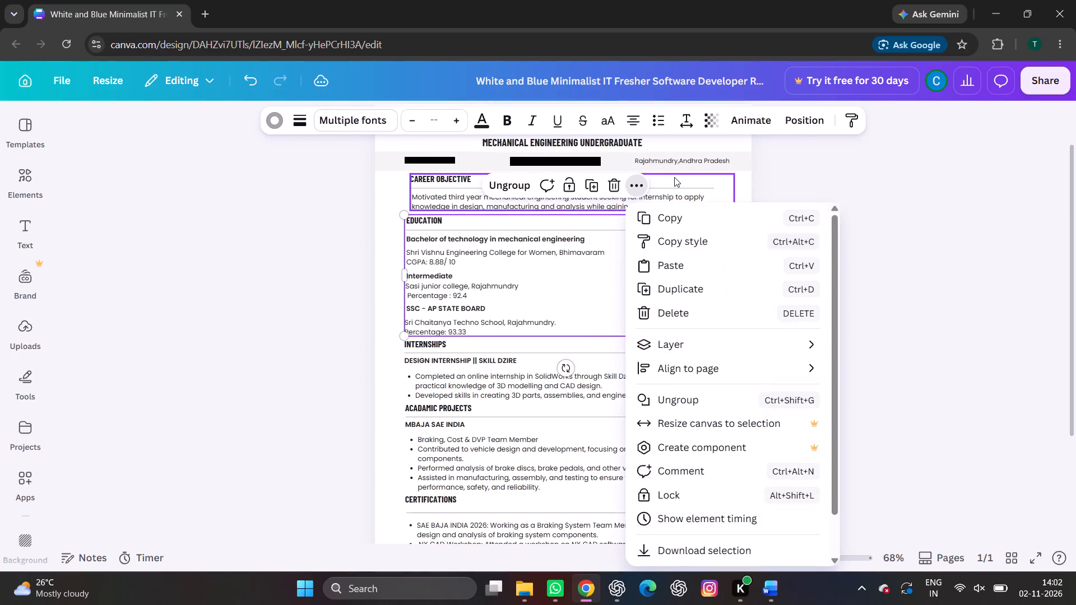
click(674, 177)
drag(674, 177, 670, 177)
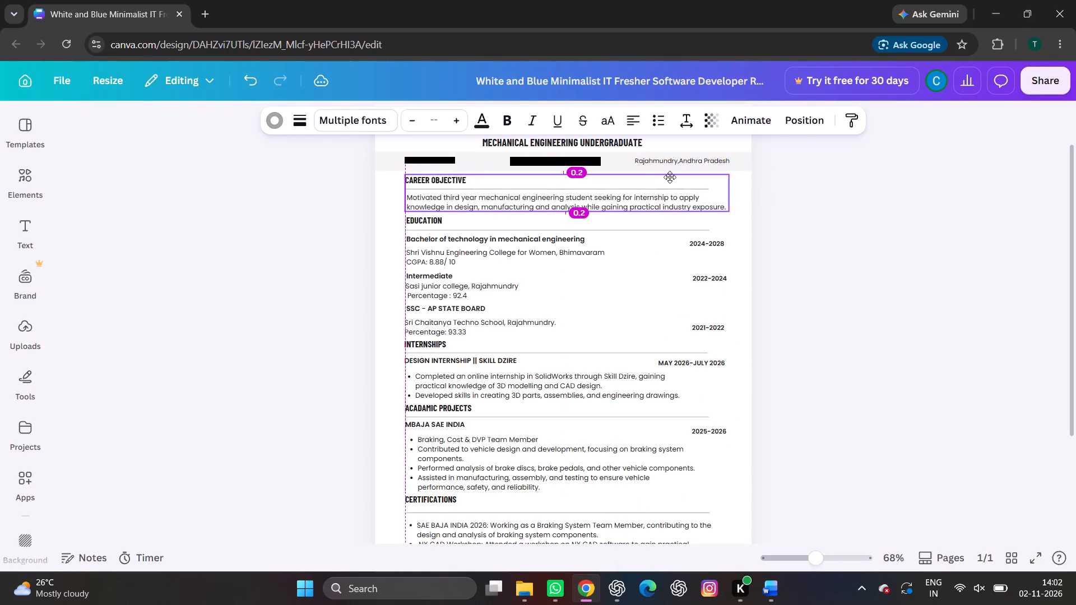
drag(670, 177, 669, 177)
click(795, 266)
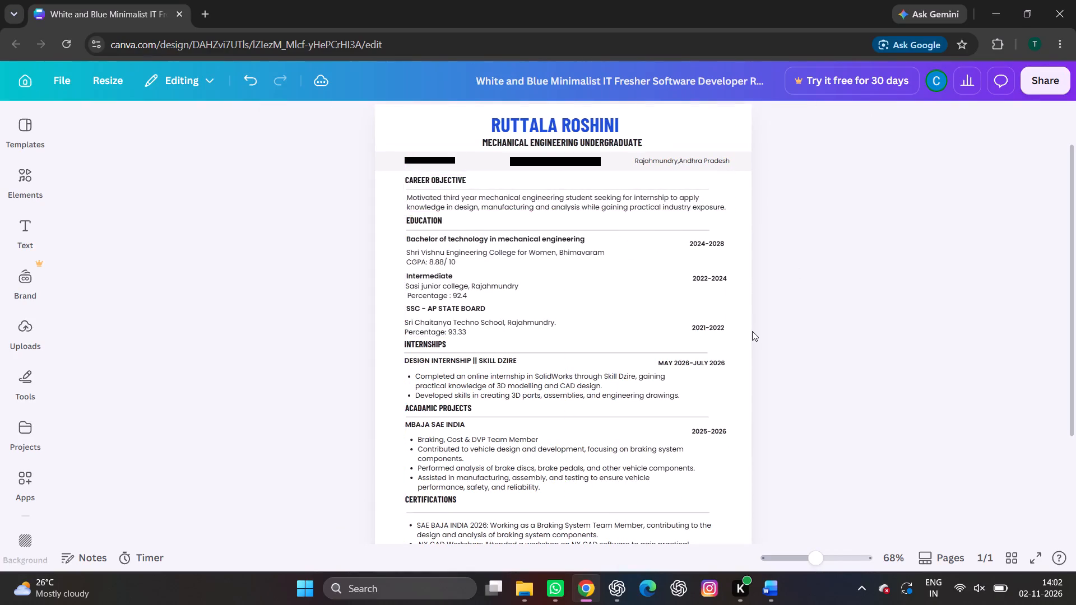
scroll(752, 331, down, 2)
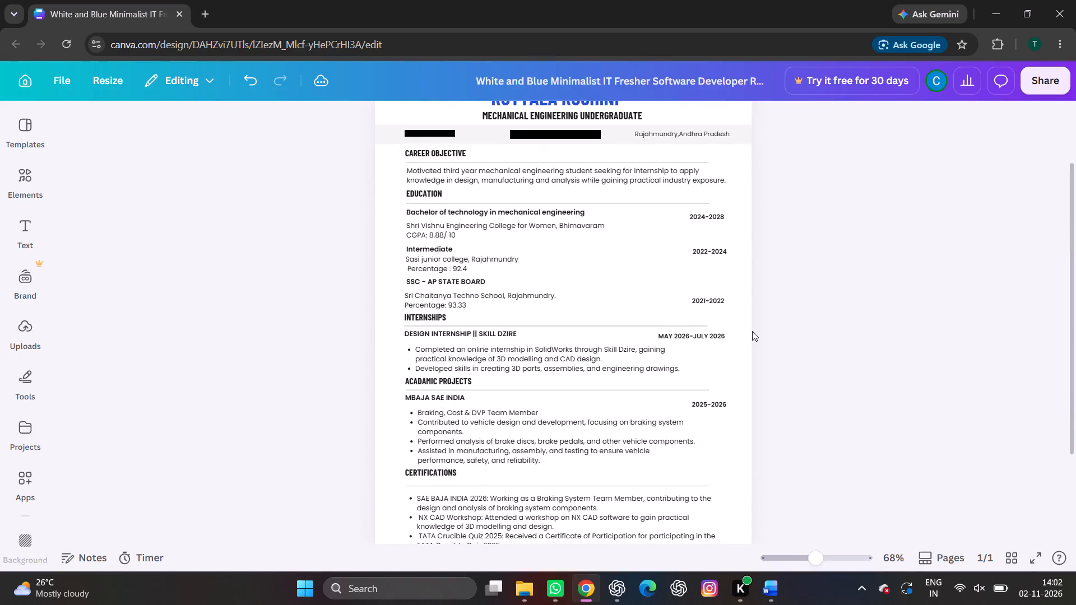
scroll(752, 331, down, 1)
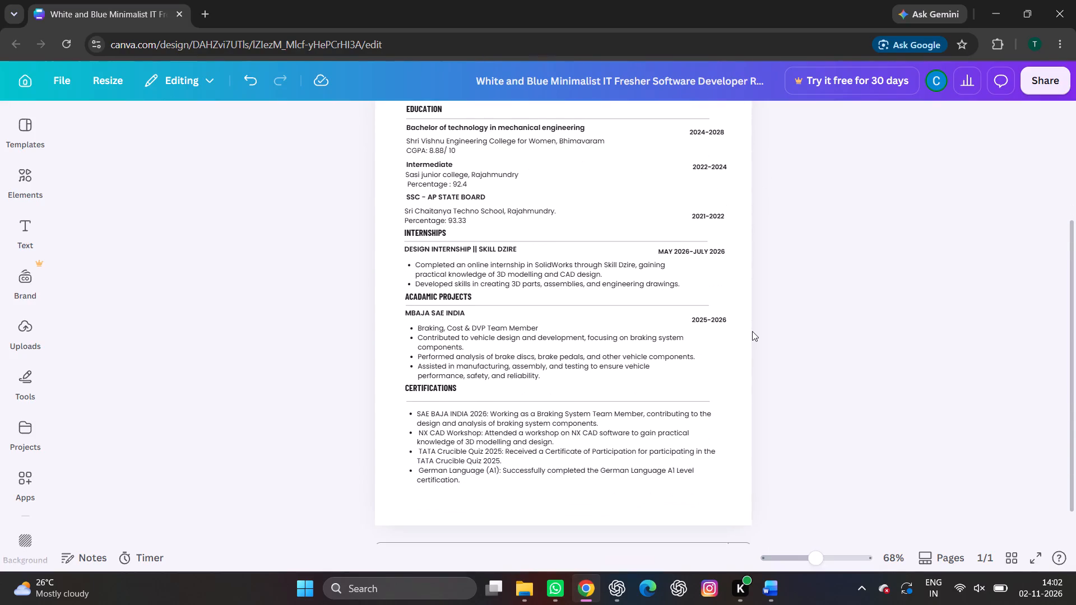
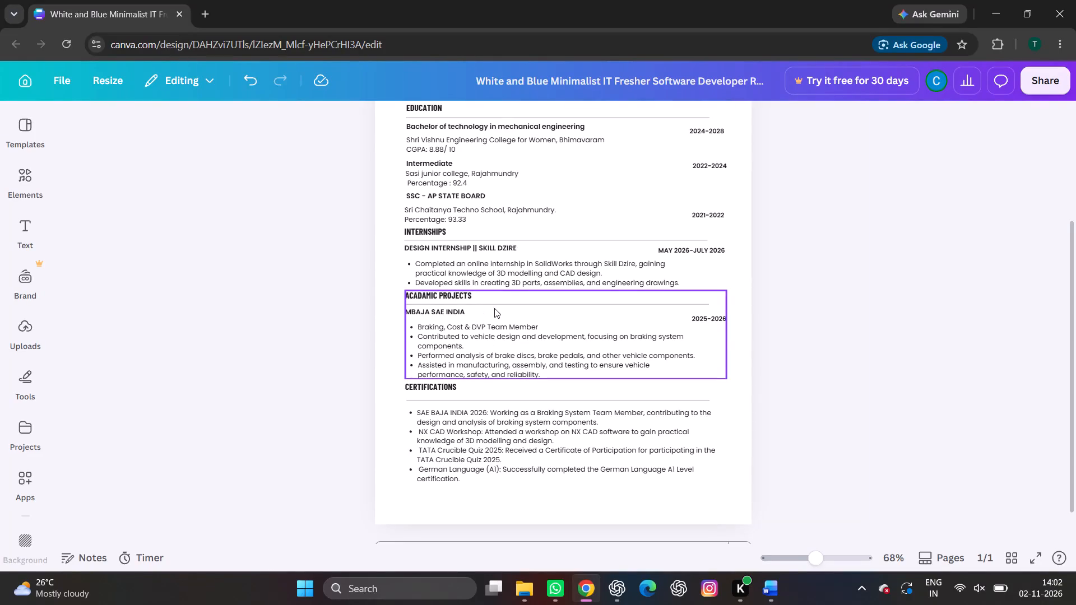
Copy the Academic Projects group and paste a duplicate of it onto the résumé page.
click(495, 308)
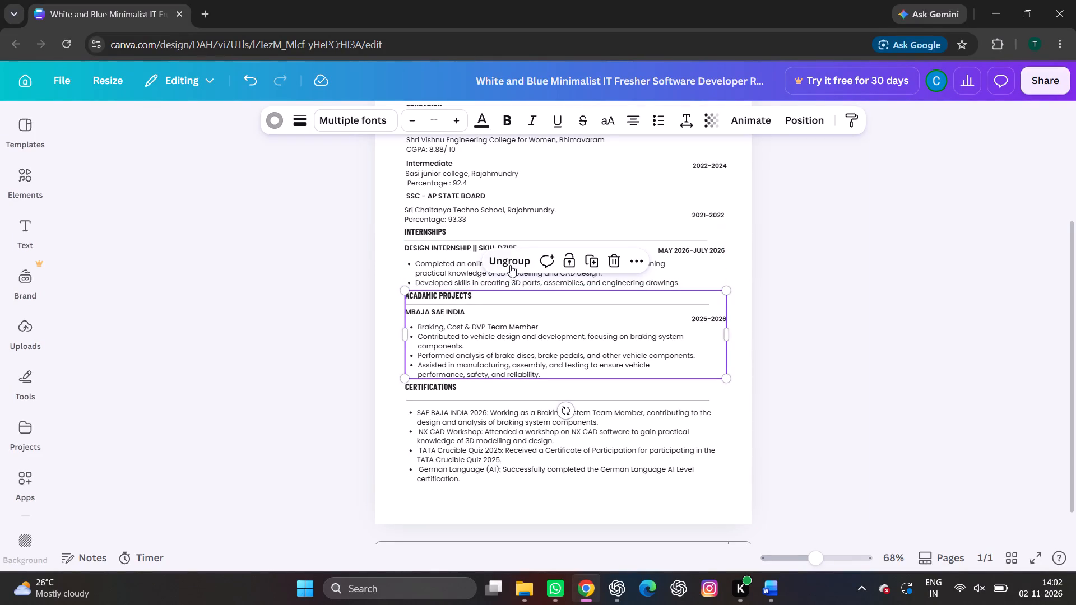
click(628, 258)
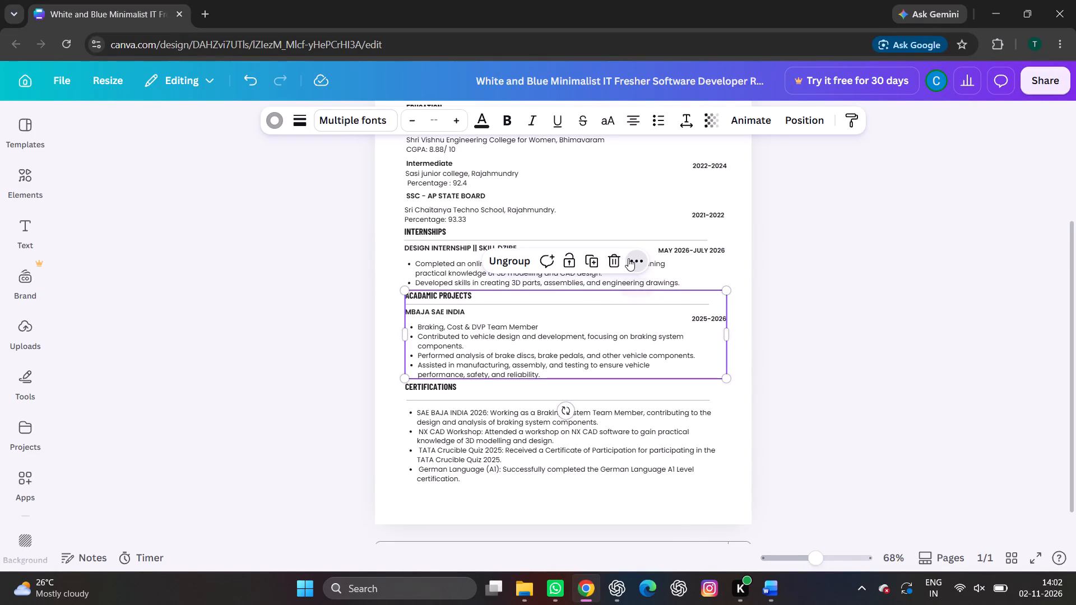
click(660, 300)
key(ctrl+v)
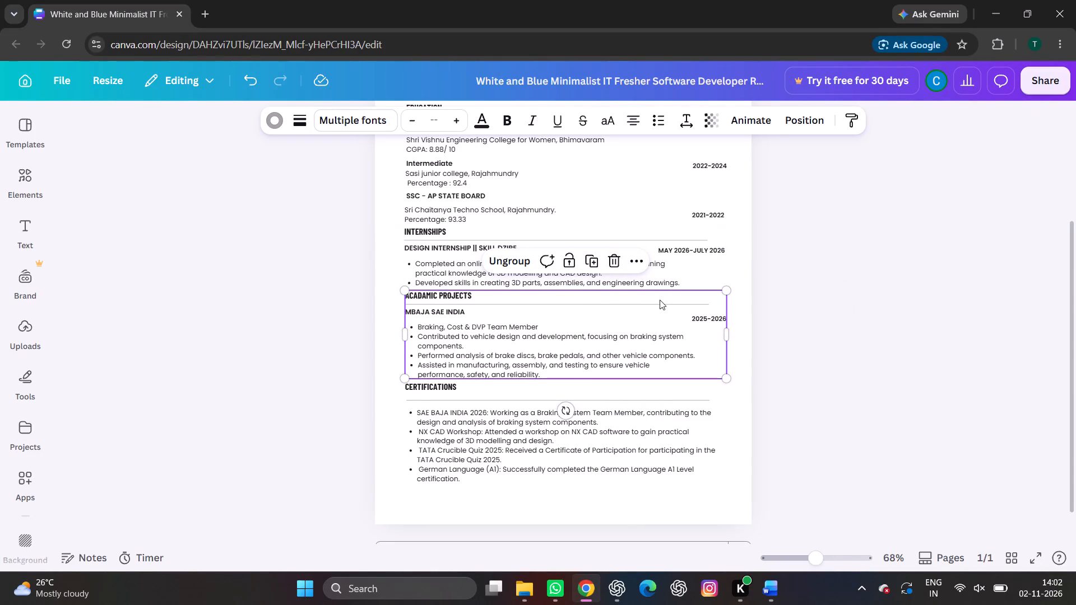
Move the duplicated Academic Projects group down to the bottom of the page, over the lower Certifications text.
click(660, 300)
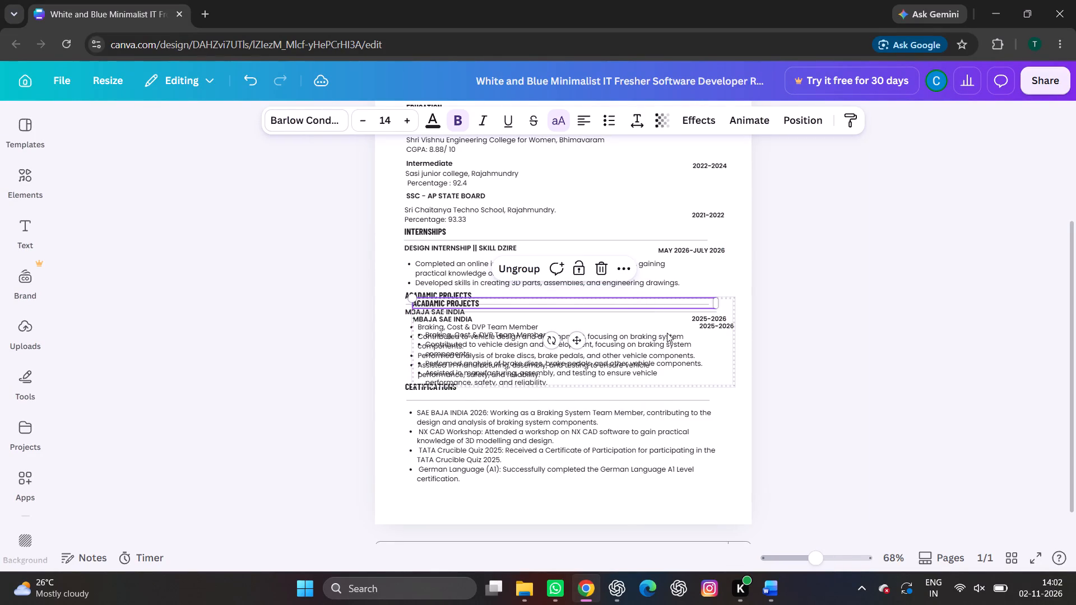
drag(726, 306, 728, 333)
click(818, 351)
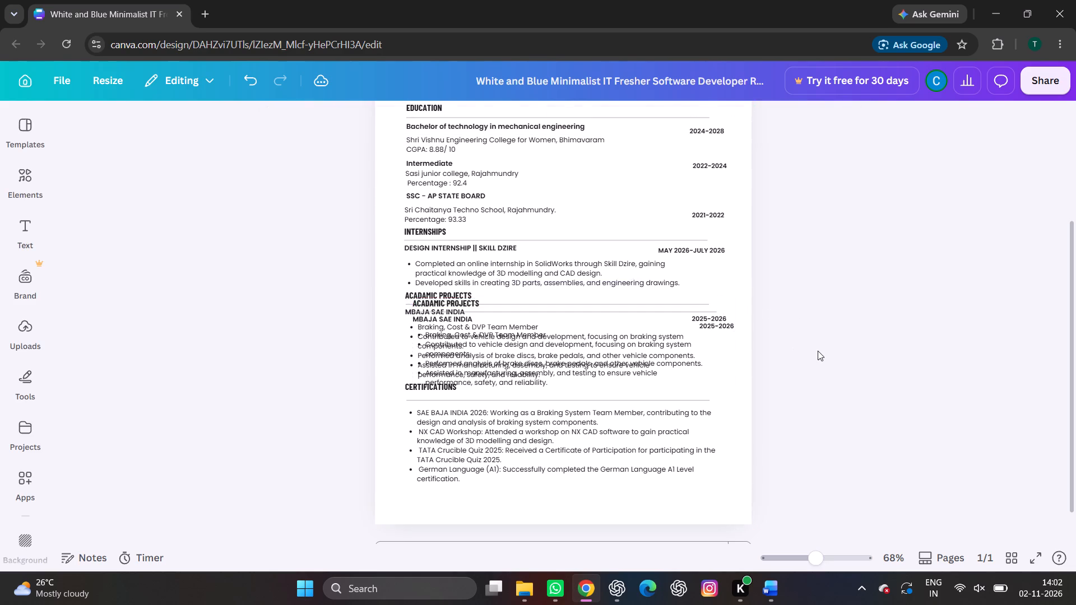
click(688, 375)
drag(630, 311, 631, 362)
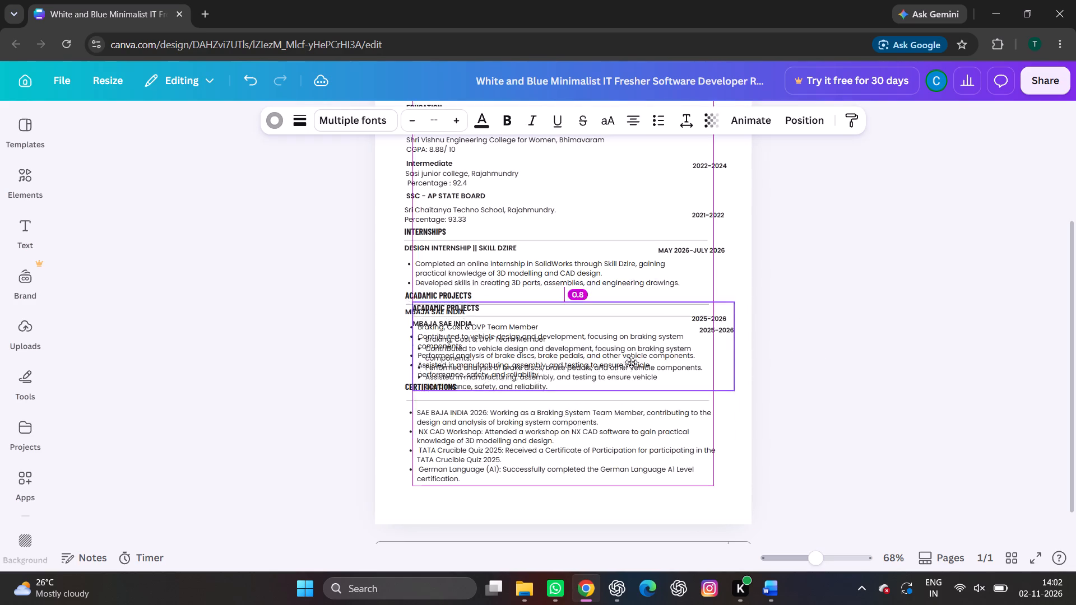
drag(631, 362, 616, 496)
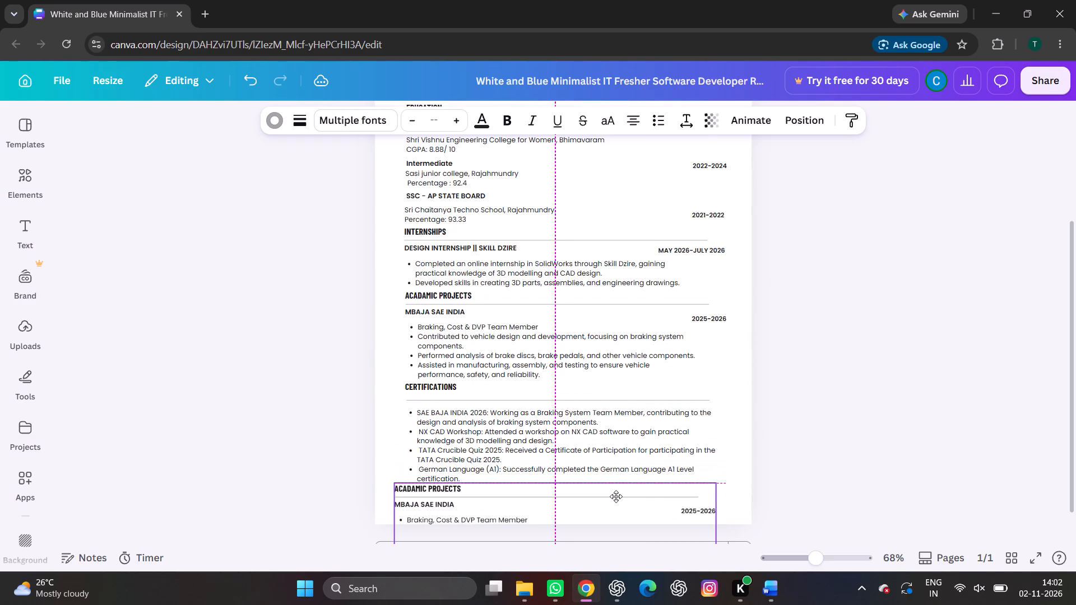
drag(616, 496, 608, 440)
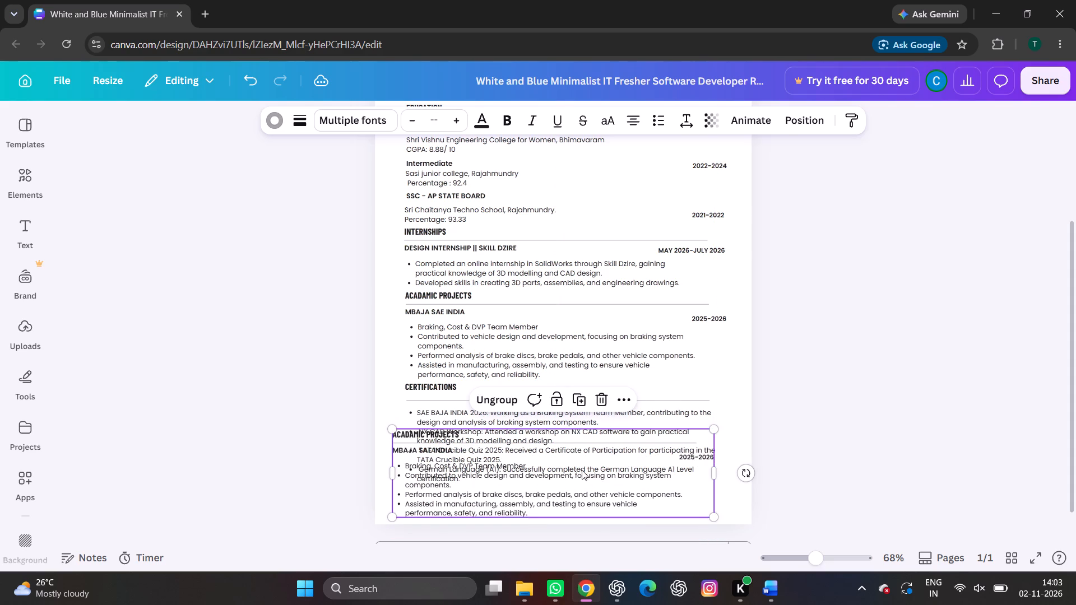
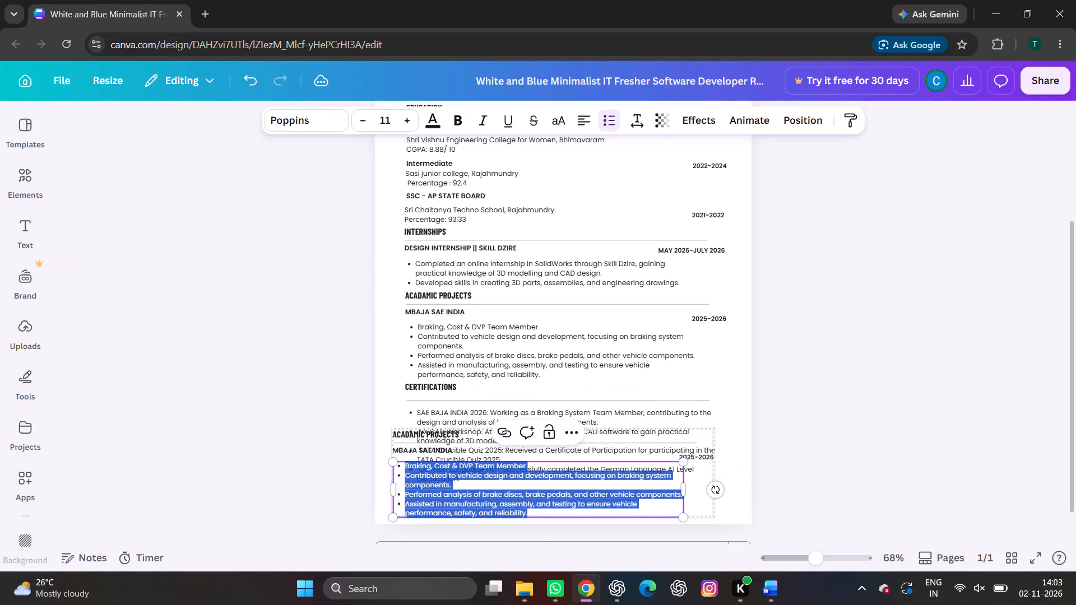
Replace the description in the duplicated Academic Projects group with the copied M BAJA 2026 award text.
key(ctrl+v)
Delete the "M BAJA 2026 | Six Award Winner" title line and the empty bullet beneath it from the pasted award text.
click(409, 471)
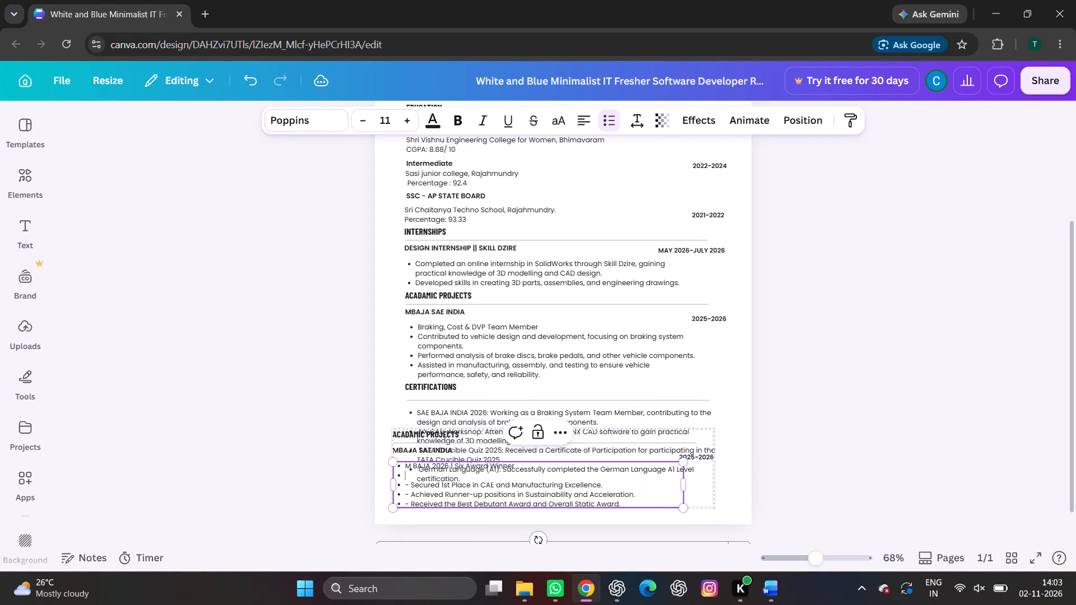
key(BackSpace)
key(BackSpace)
key(BackSpace)
key(BackSpace)
key(BackSpace)
key(BackSpace)
key(BackSpace)
key(BackSpace)
key(BackSpace)
key(BackSpace)
key(BackSpace)
key(BackSpace)
key(BackSpace)
key(BackSpace)
key(BackSpace)
key(BackSpace)
key(BackSpace)
key(BackSpace)
key(BackSpace)
key(BackSpace)
key(BackSpace)
key(BackSpace)
key(BackSpace)
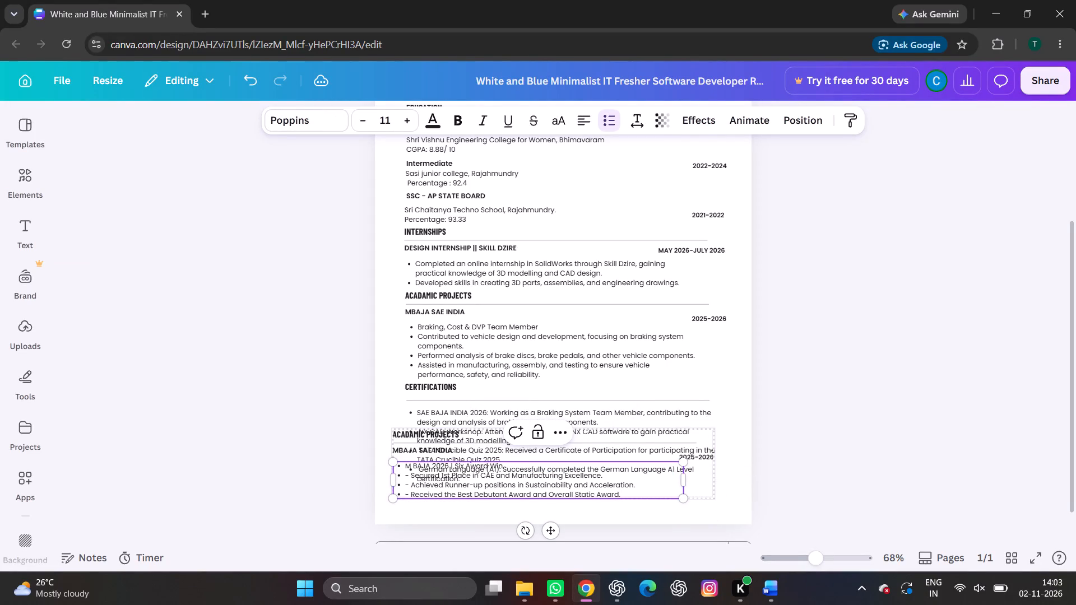
key(BackSpace)
key(BackSpace)
key(BackSpace)
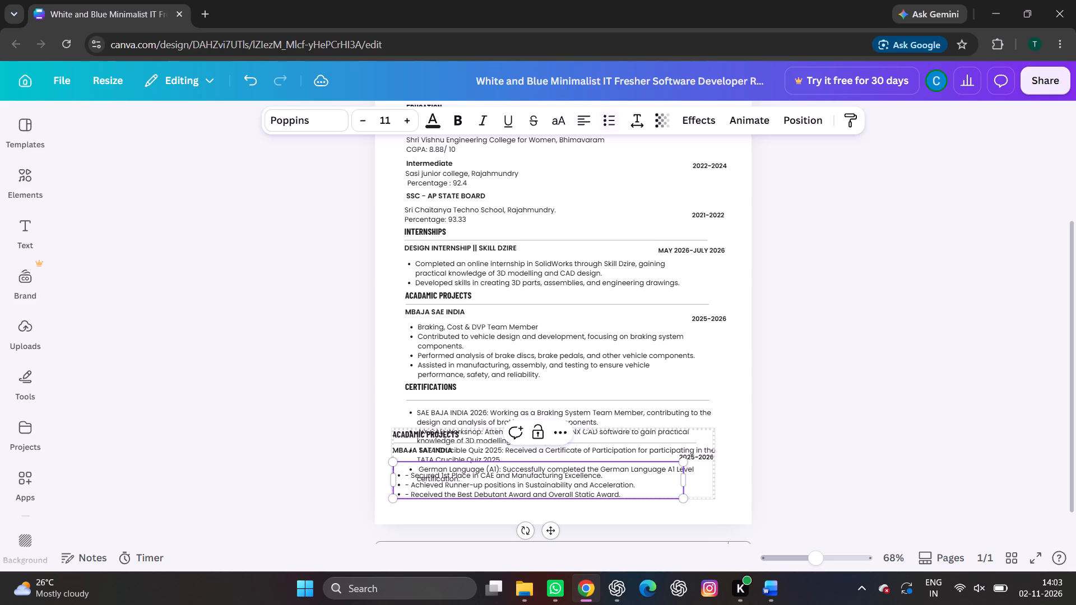
key(BackSpace)
Remove the leading hyphens from the three award lines starting with Secured, Achieved and Received.
key(Down)
key(BackSpace)
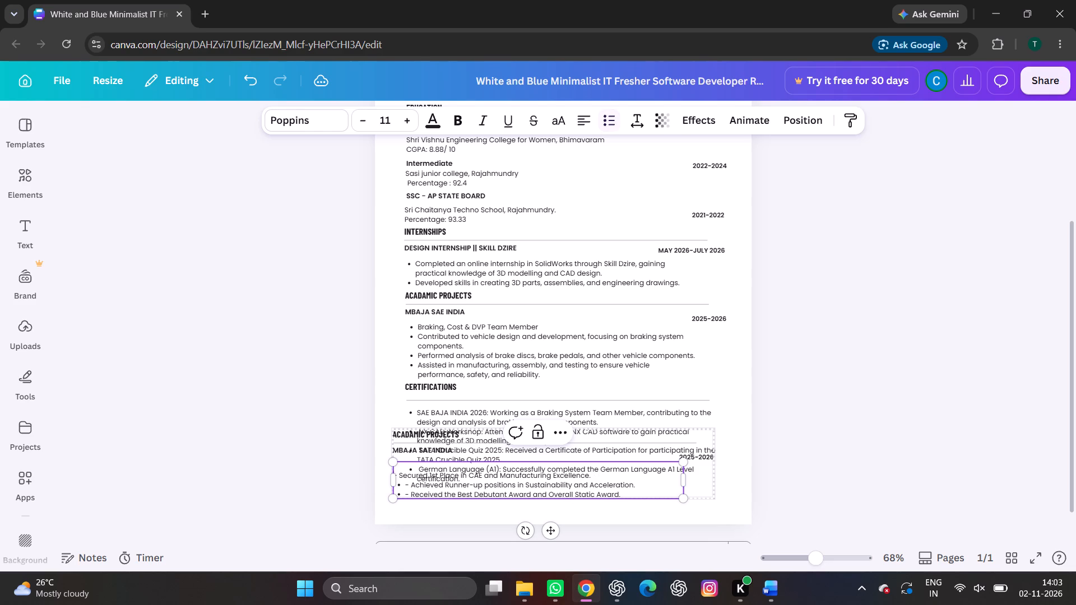
key(Right)
key(Right)
key(BackSpace)
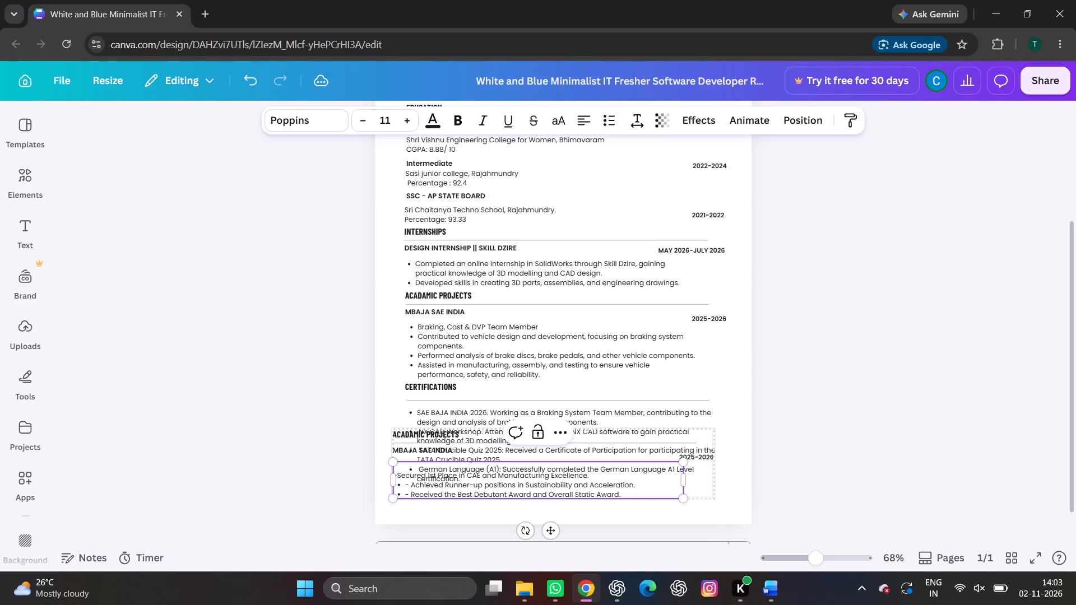
key(BackSpace)
key(Right)
key(Down)
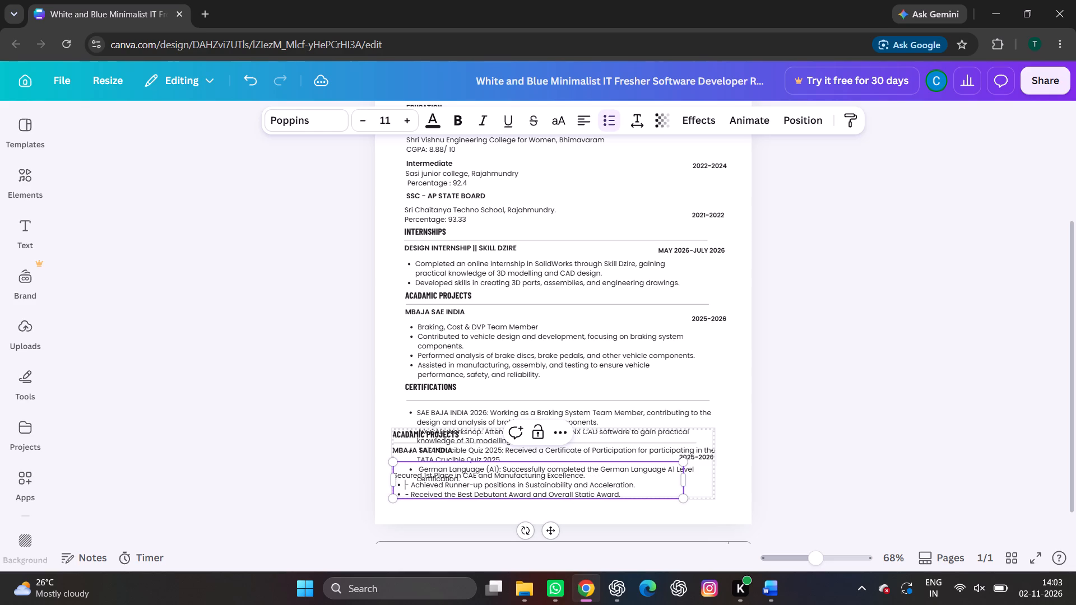
key(Right)
key(Right)
key(BackSpace)
key(BackSpace)
key(BackSpace)
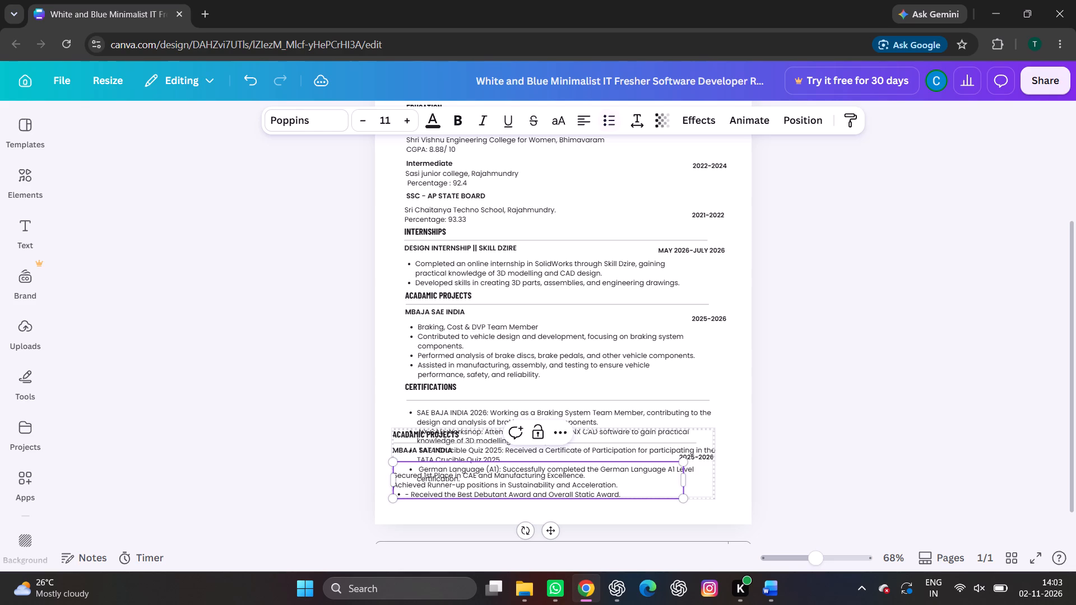
key(Down)
key(Right)
key(Right)
key(BackSpace)
key(BackSpace)
key(BackSpace)
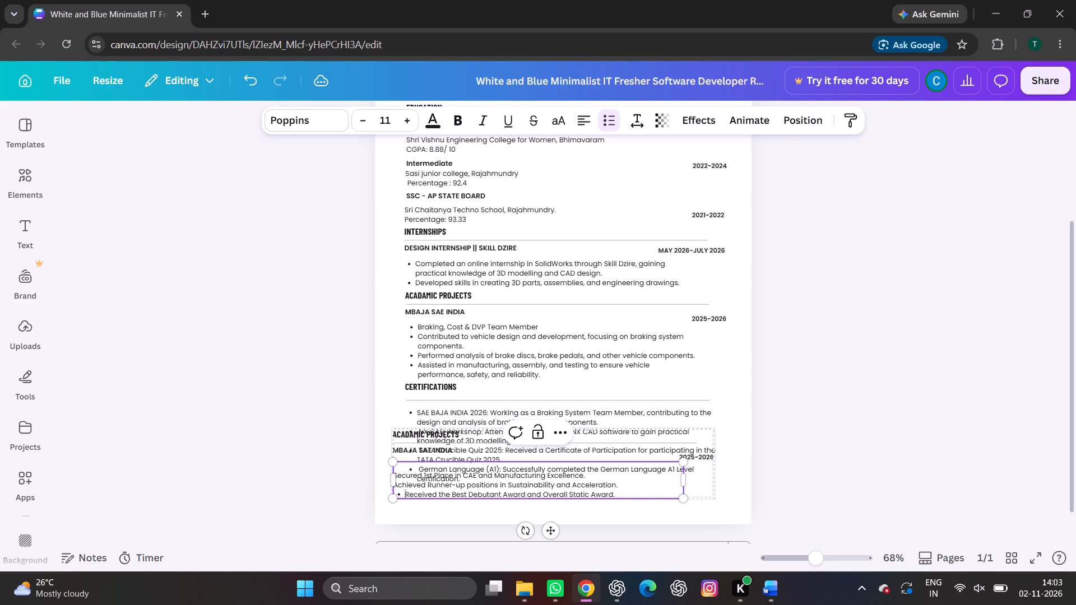
Format the whole award text as a bulleted list.
key(ctrl+a)
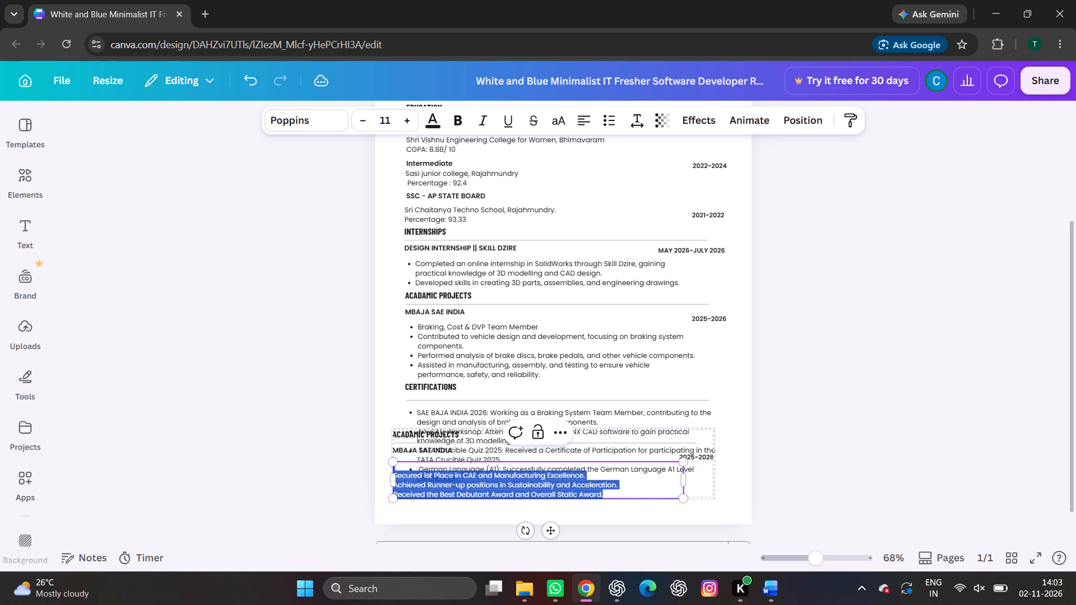
click(614, 117)
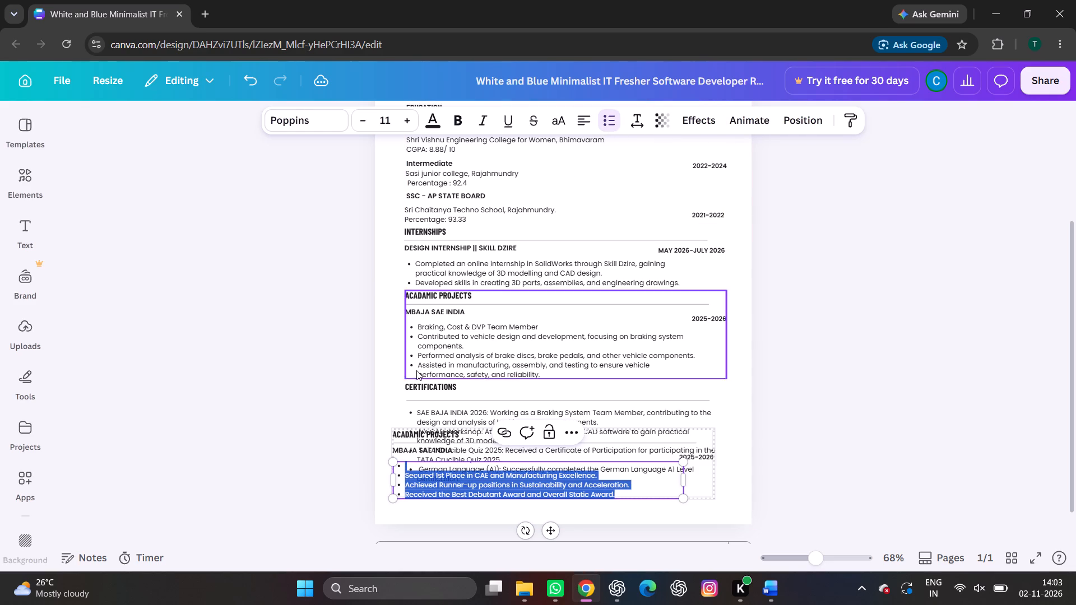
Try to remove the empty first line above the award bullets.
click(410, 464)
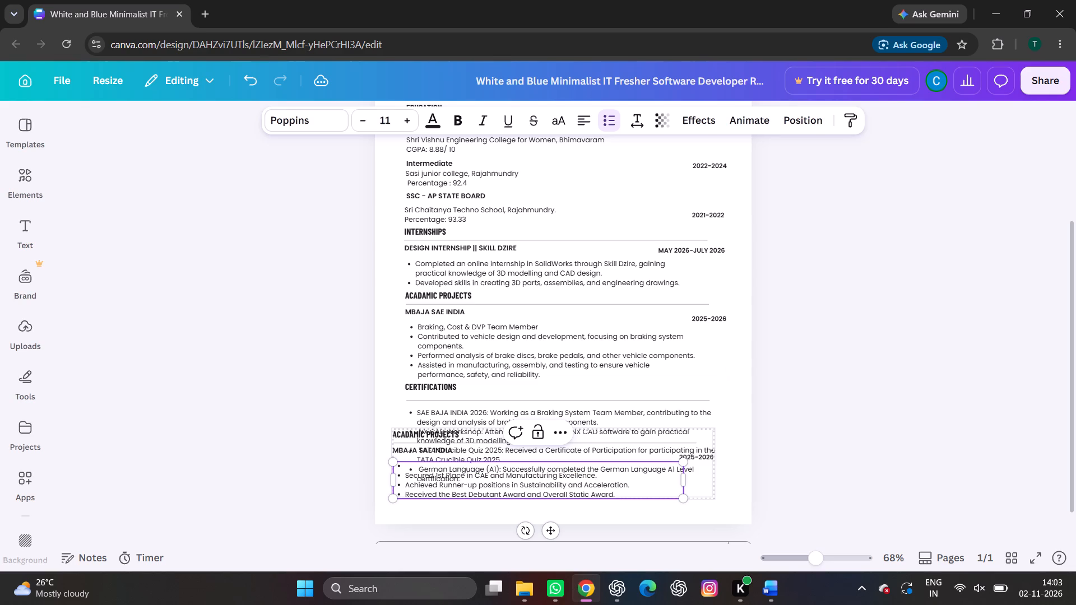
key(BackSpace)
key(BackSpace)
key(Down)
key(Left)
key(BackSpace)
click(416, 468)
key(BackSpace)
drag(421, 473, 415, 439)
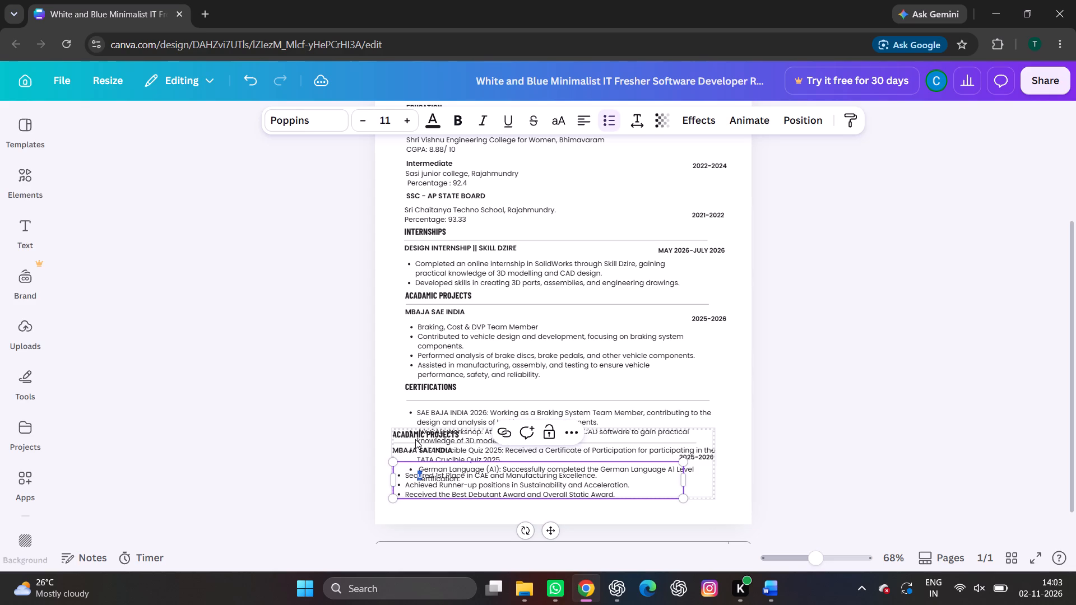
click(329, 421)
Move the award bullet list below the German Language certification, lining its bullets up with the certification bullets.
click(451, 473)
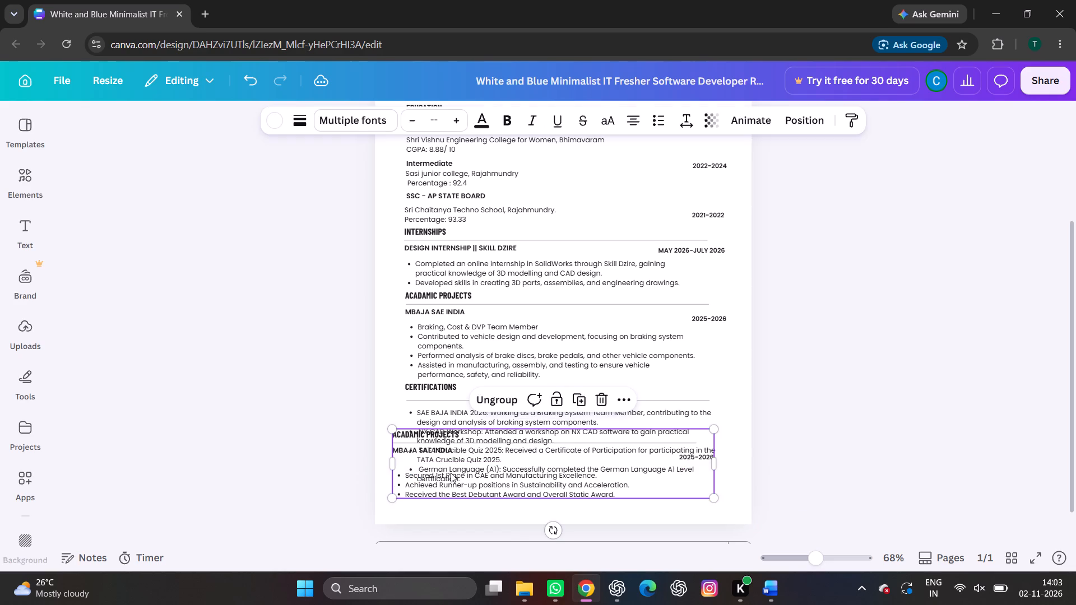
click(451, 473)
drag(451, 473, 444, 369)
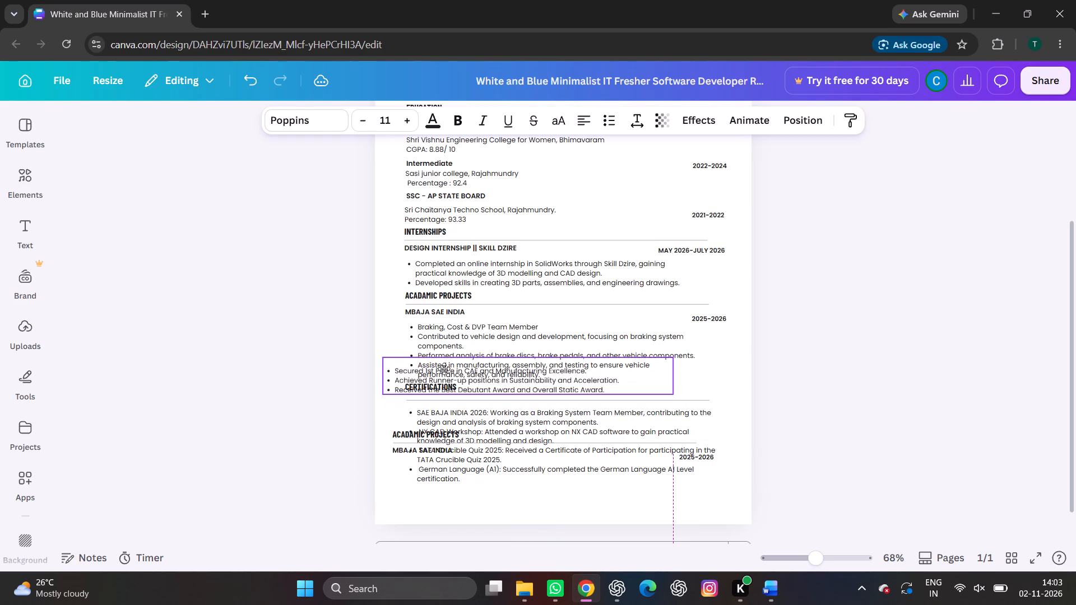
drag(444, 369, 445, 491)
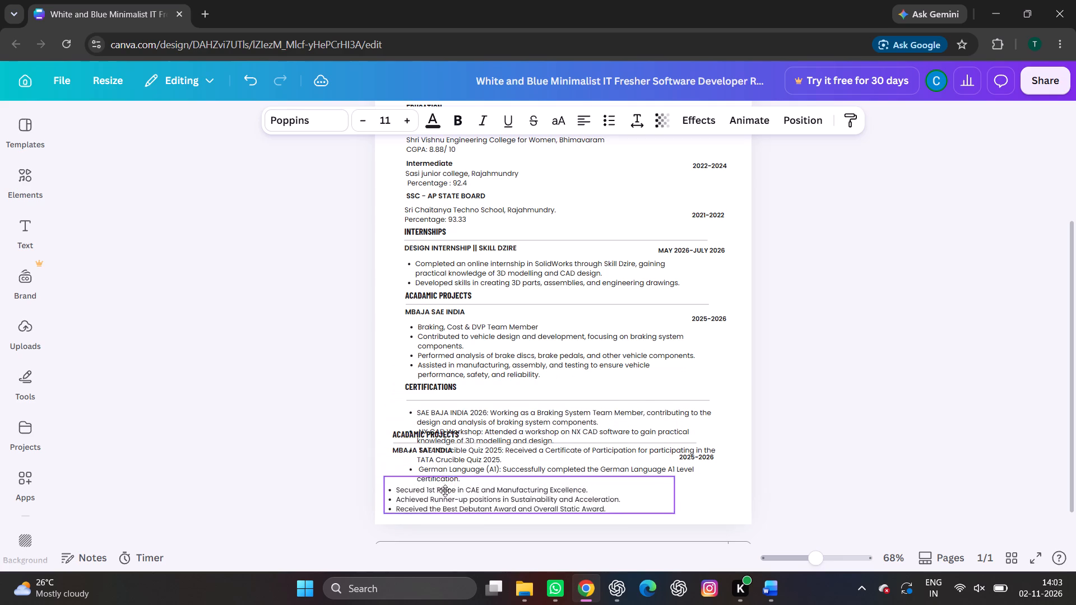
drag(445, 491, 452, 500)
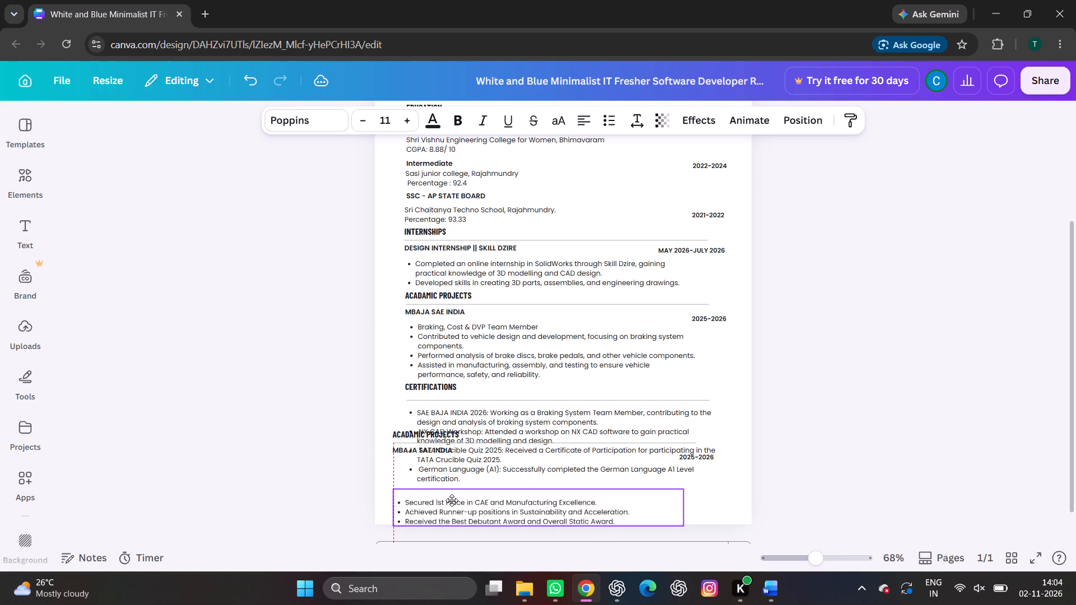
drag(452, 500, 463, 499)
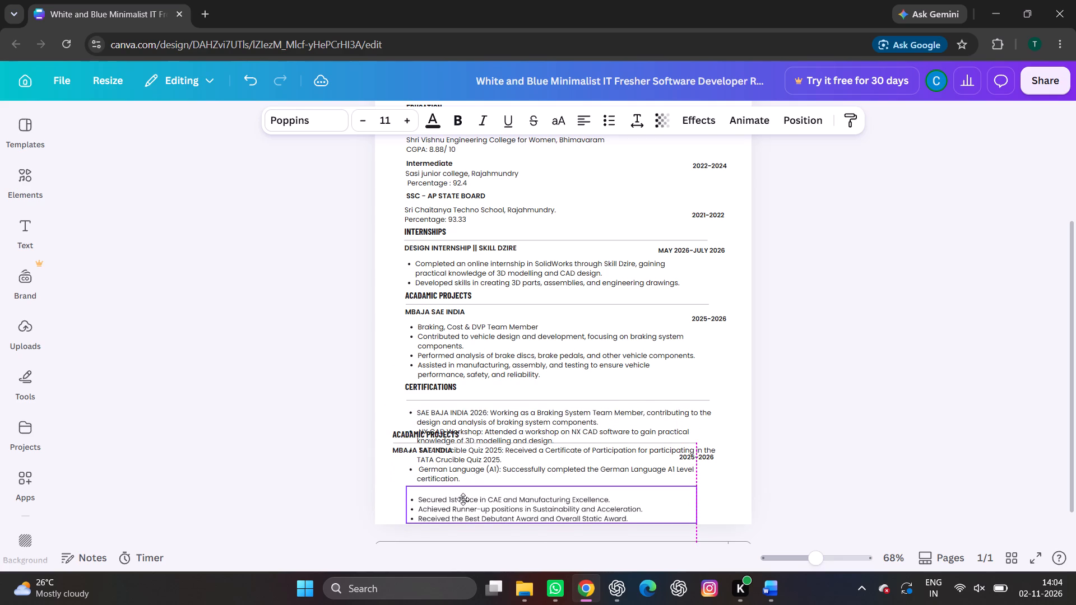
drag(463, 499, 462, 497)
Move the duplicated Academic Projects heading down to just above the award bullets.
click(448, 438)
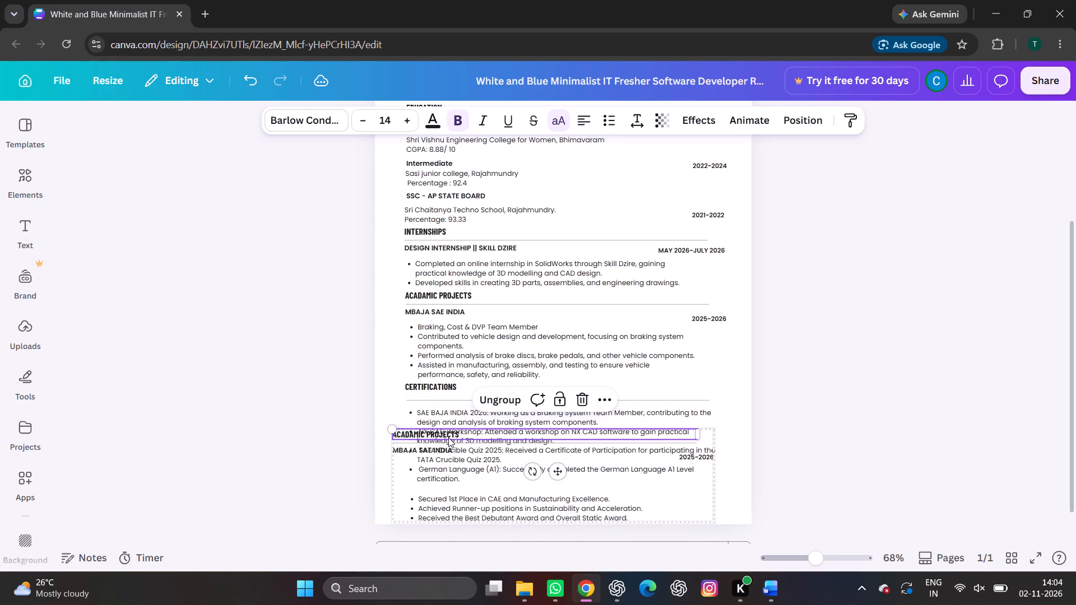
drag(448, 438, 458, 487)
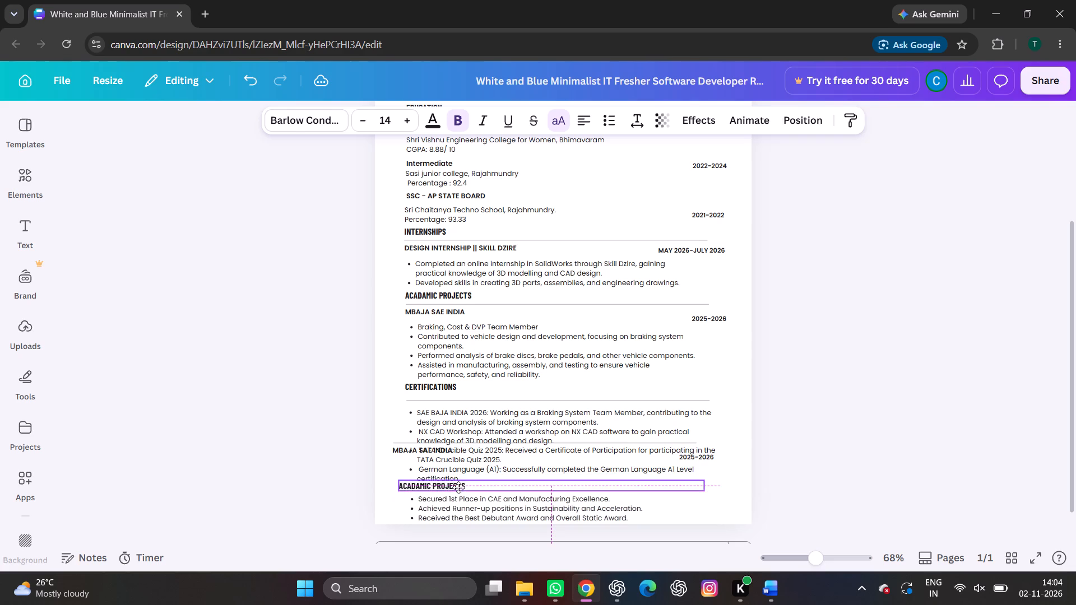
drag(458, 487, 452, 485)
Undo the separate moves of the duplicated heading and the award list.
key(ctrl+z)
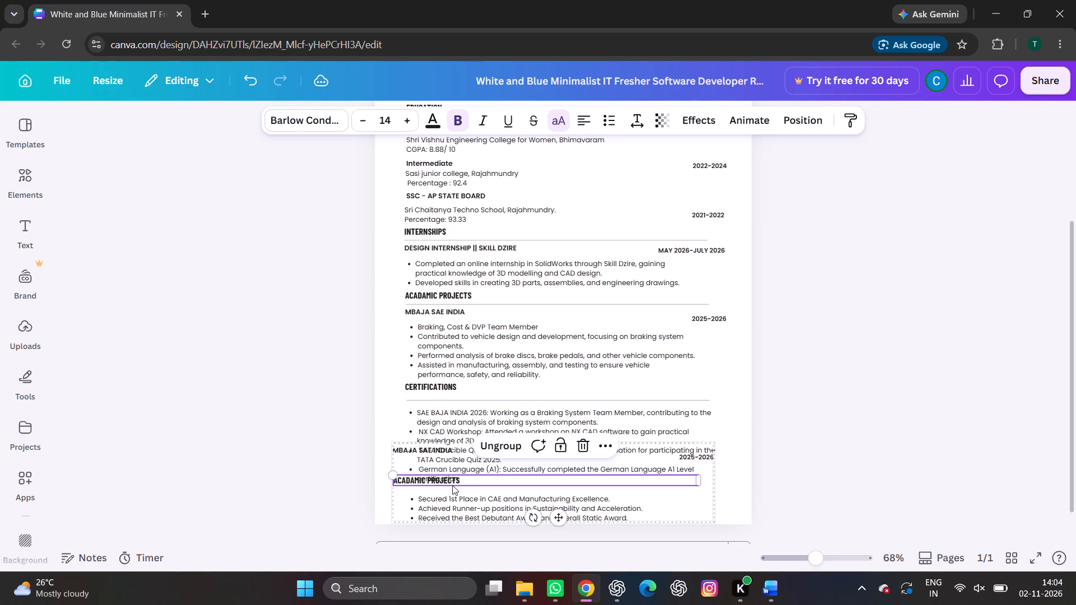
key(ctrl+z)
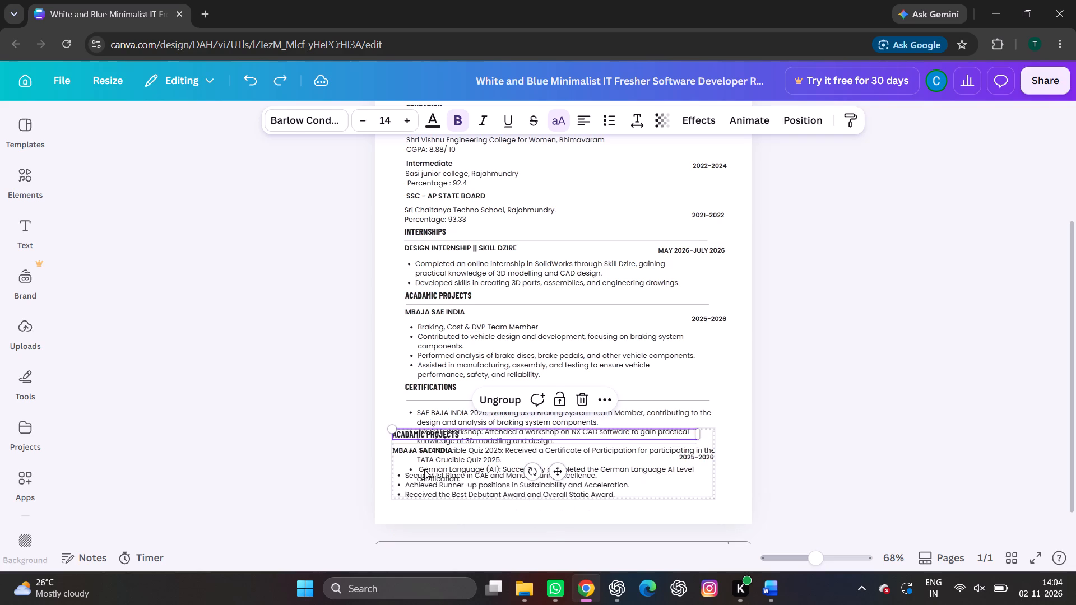
Move the whole duplicated Academic Projects group with the award list slightly down the page.
click(424, 469)
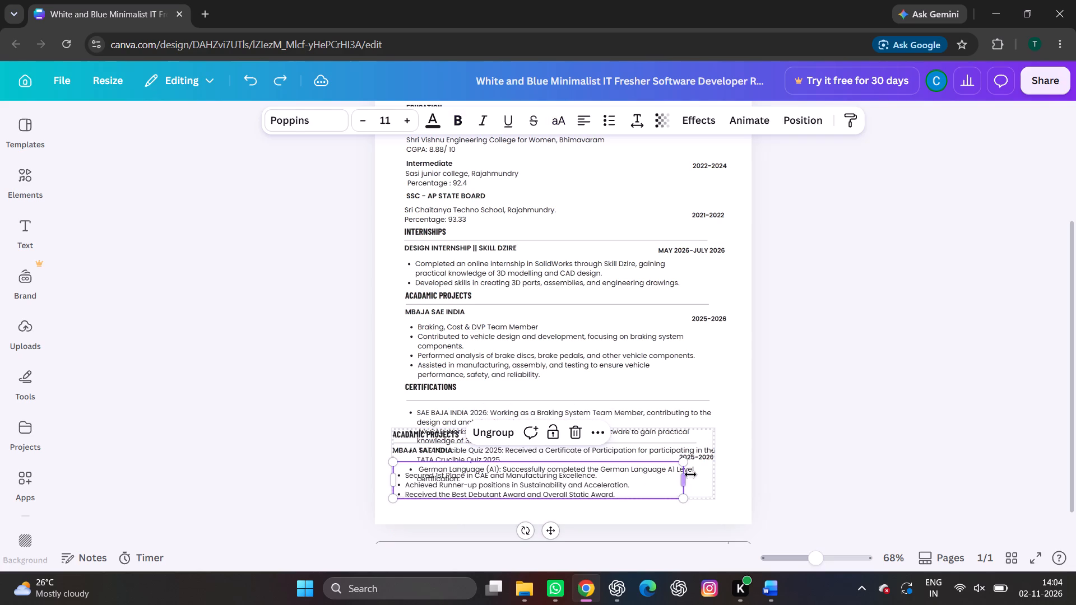
click(700, 477)
drag(628, 449, 632, 462)
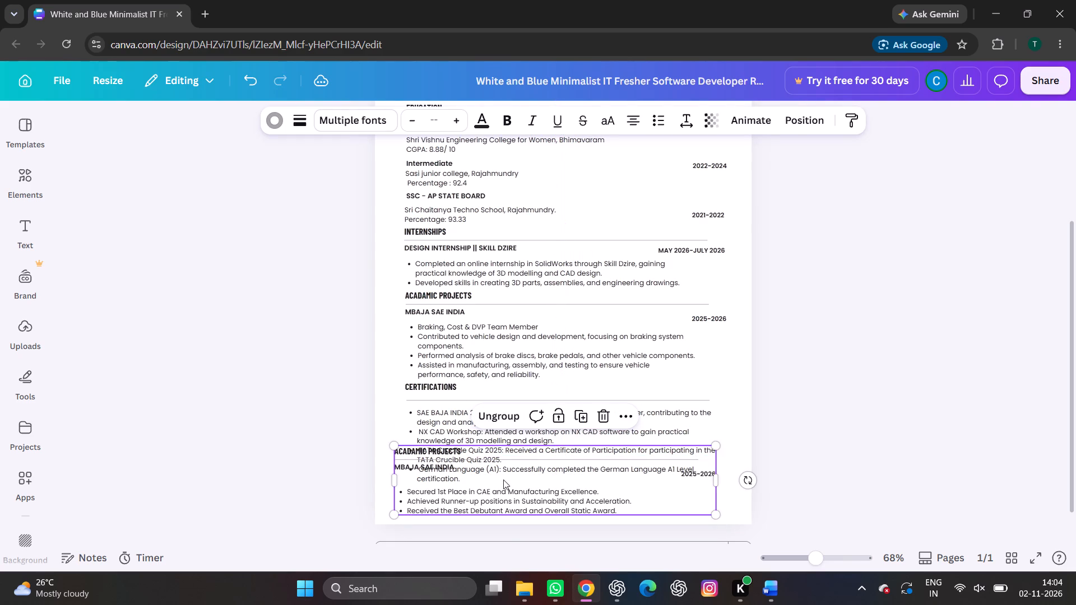
Cut the three award lines, delete the empty lines left in their text box, and paste them back from its top.
double_click(473, 477)
click(421, 484)
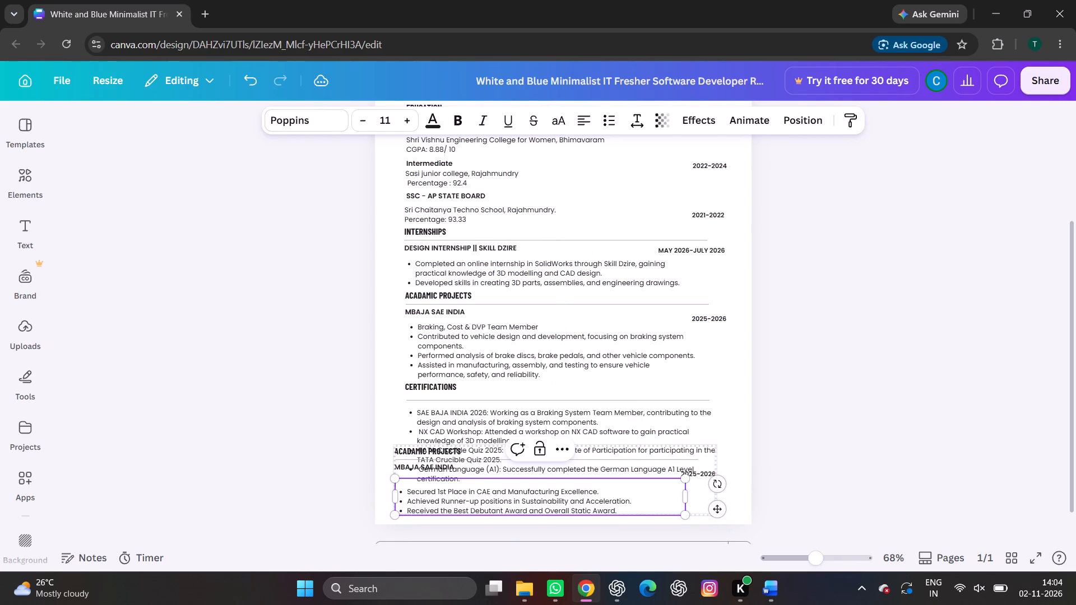
drag(406, 492, 614, 510)
key(ctrl+x)
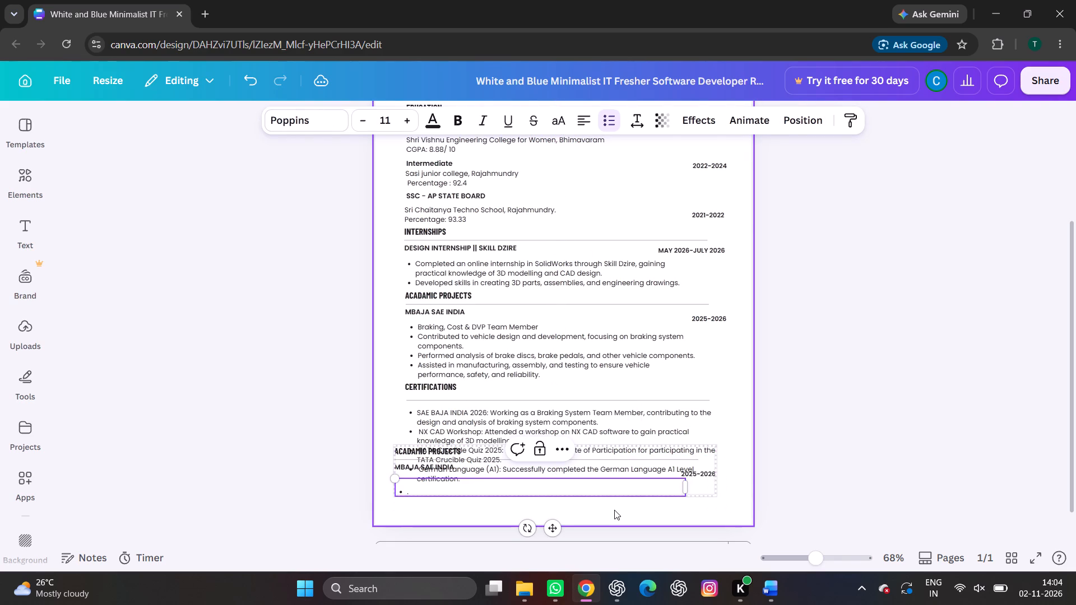
key(BackSpace)
key(BackSpace)
key(ctrl+v)
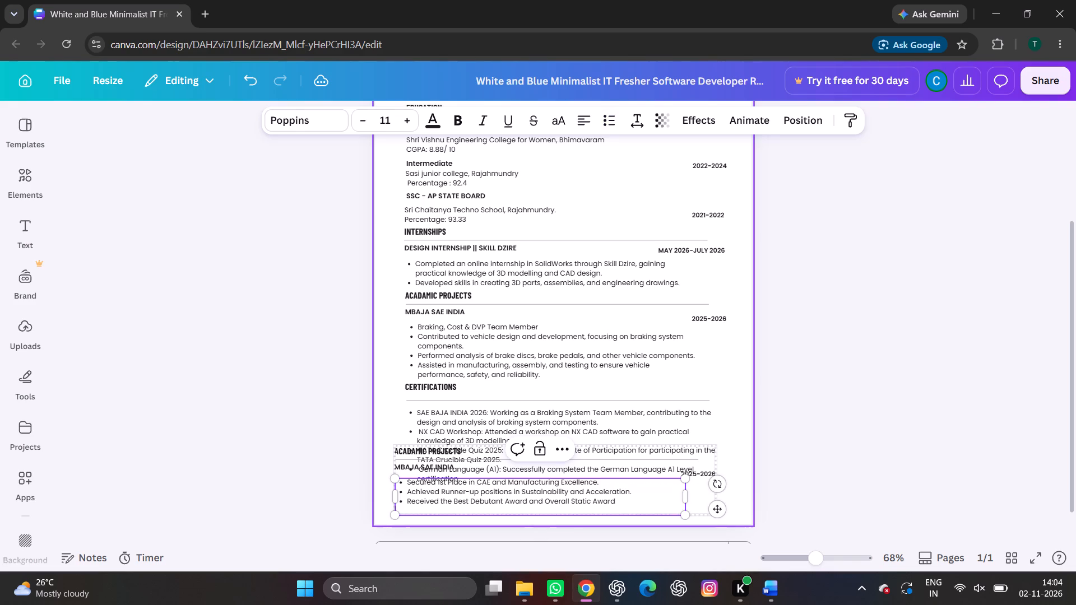
Delete the leftover trailing line below the last award bullet.
click(535, 513)
key(BackSpace)
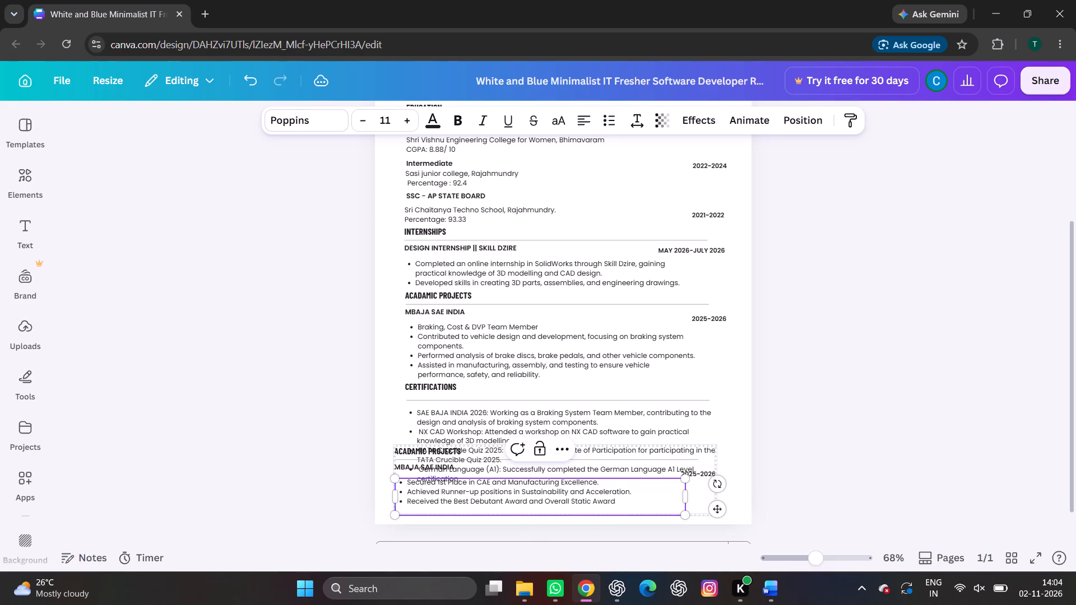
key(BackSpace)
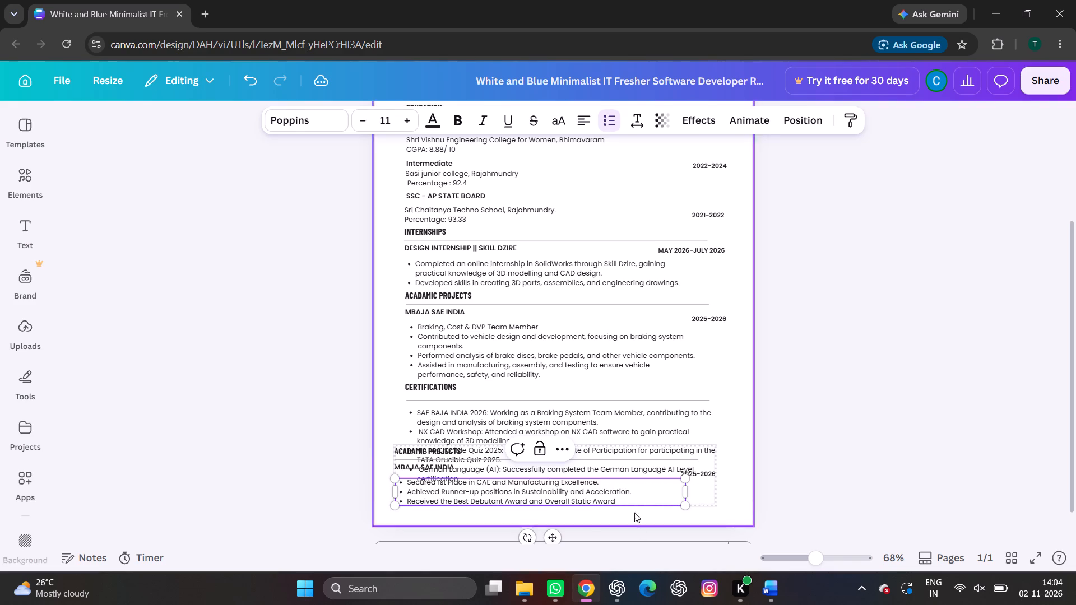
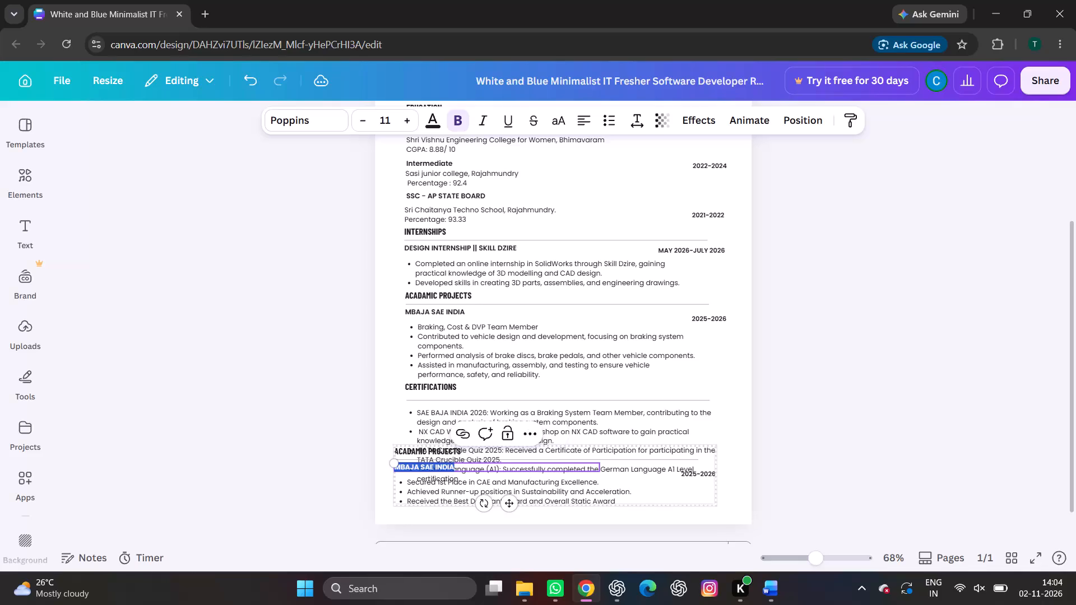
Replace the MBAJA SAE INDIA subheading in the duplicated group with the copied text "M BAJA 2026 | Six Award Winner".
key(ctrl+v)
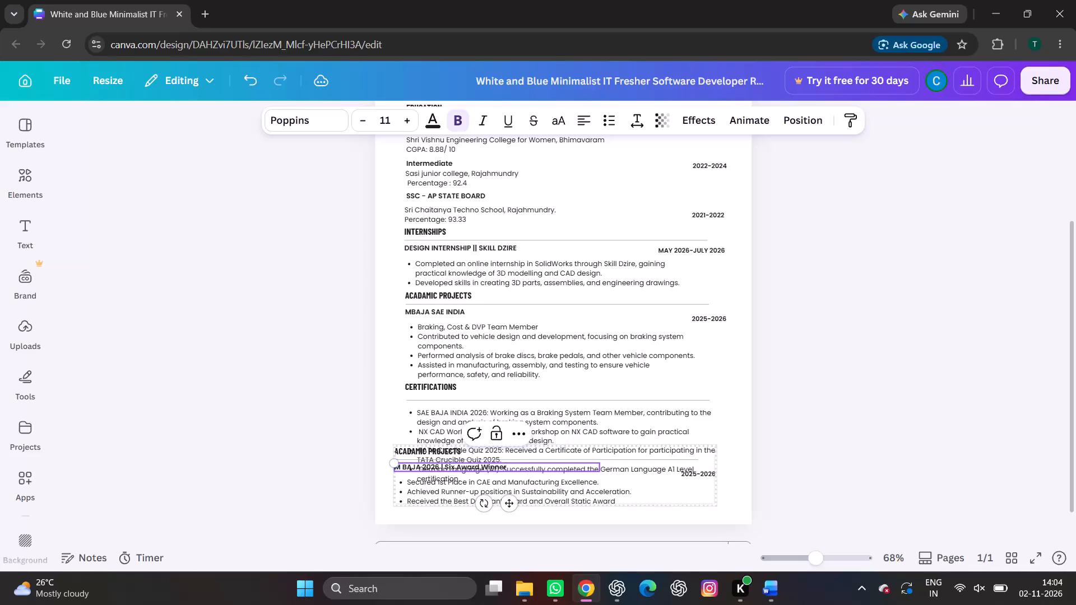
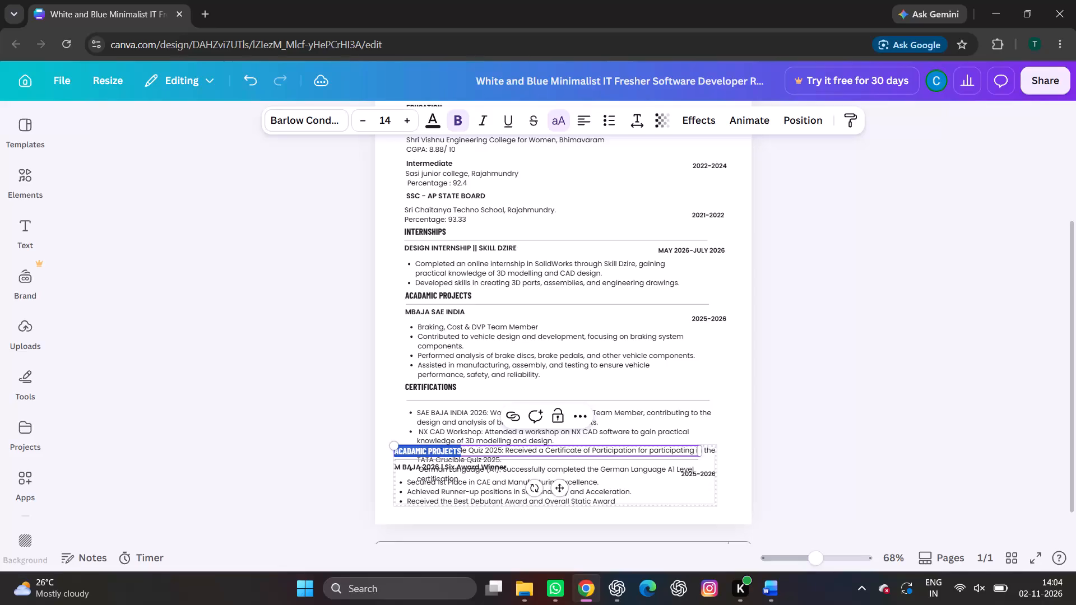
Replace the ACADAMIC PROJECTS heading in the duplicated group with the text "ACHIEVEMENT ACHIEVEMENTS".
key(shift+a)
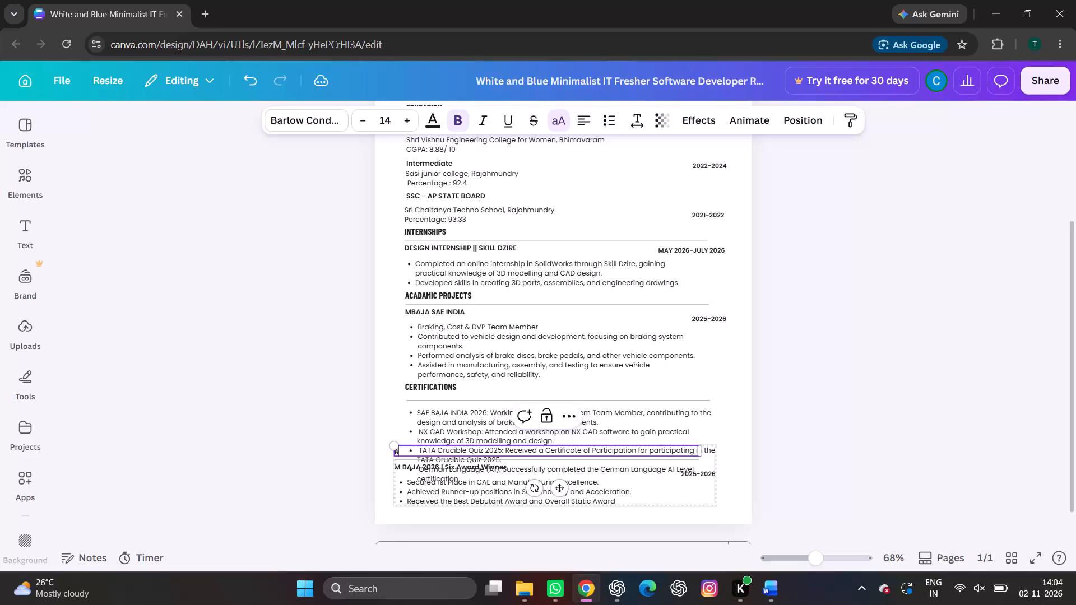
text(CHI)
click(463, 424)
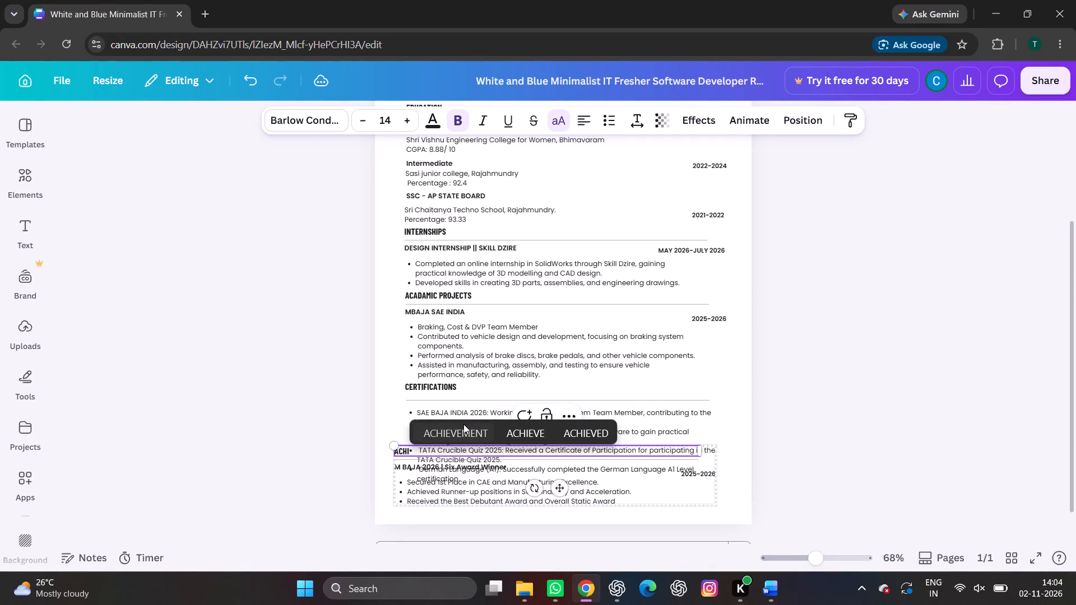
key(BackSpace)
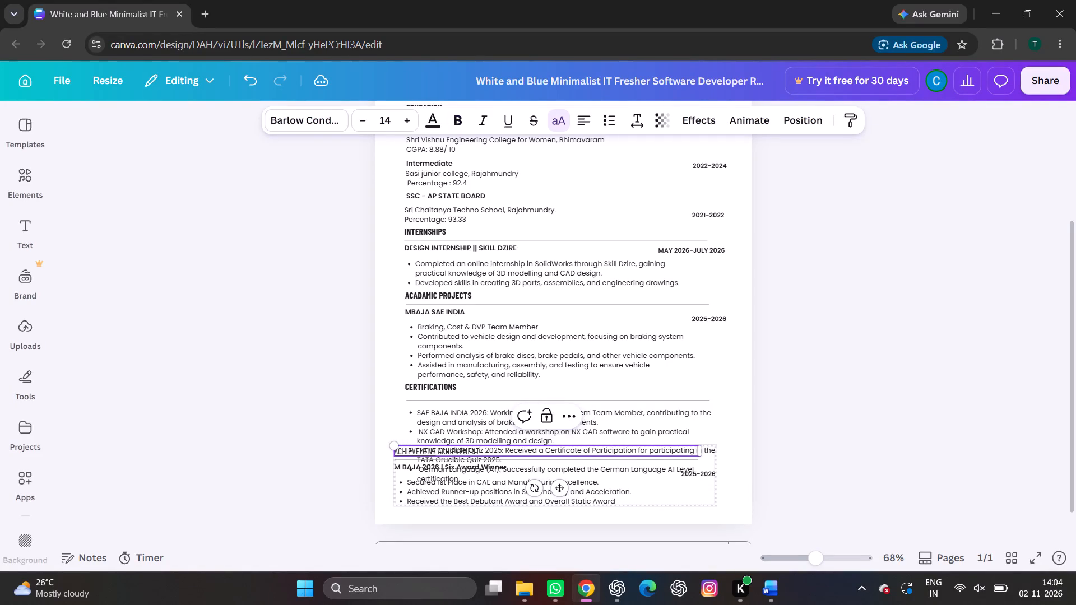
key(s)
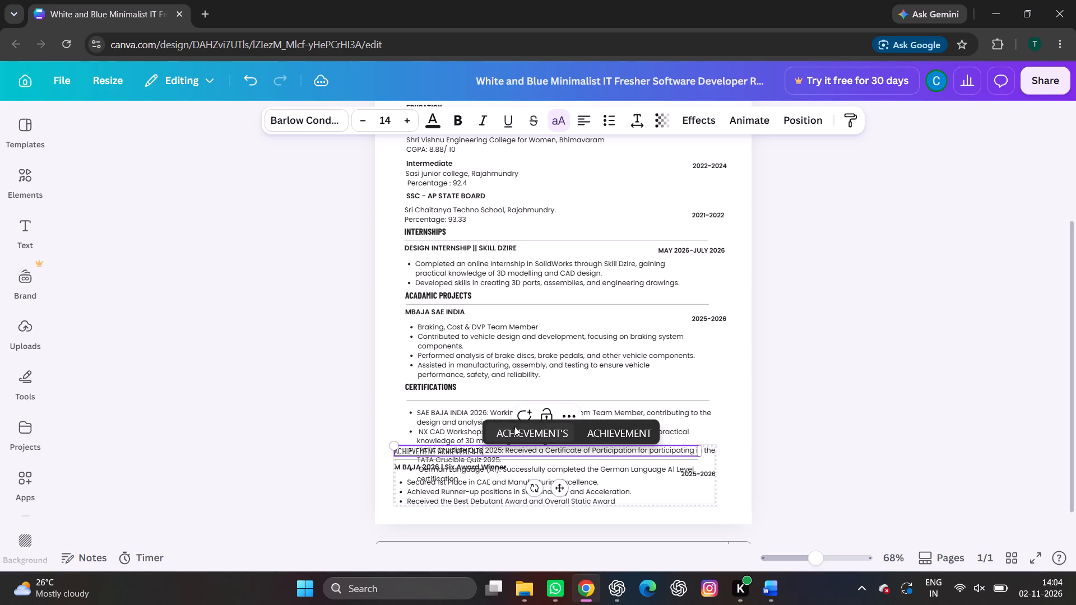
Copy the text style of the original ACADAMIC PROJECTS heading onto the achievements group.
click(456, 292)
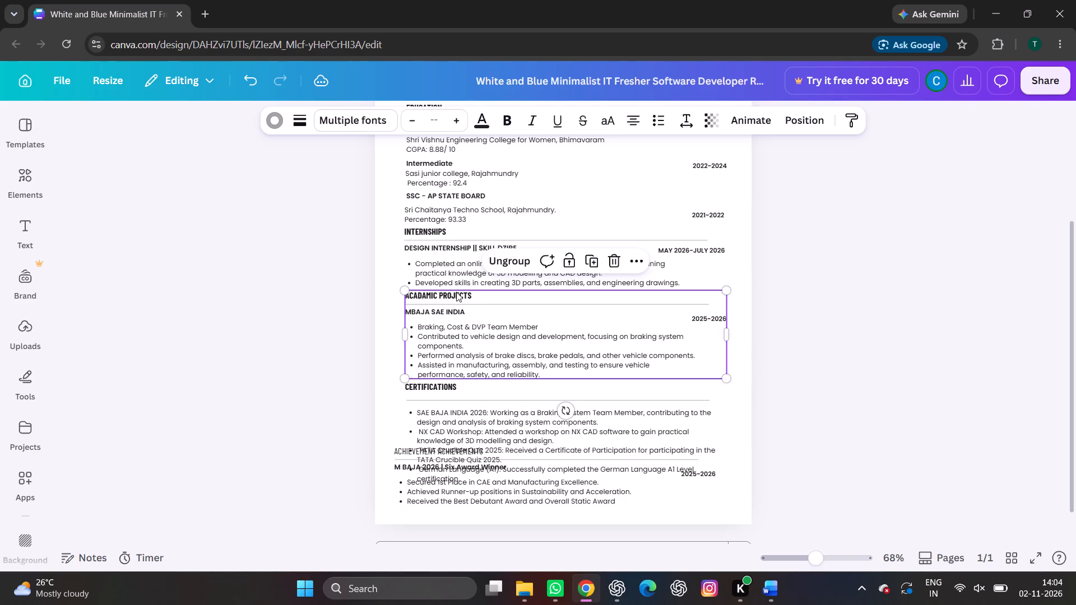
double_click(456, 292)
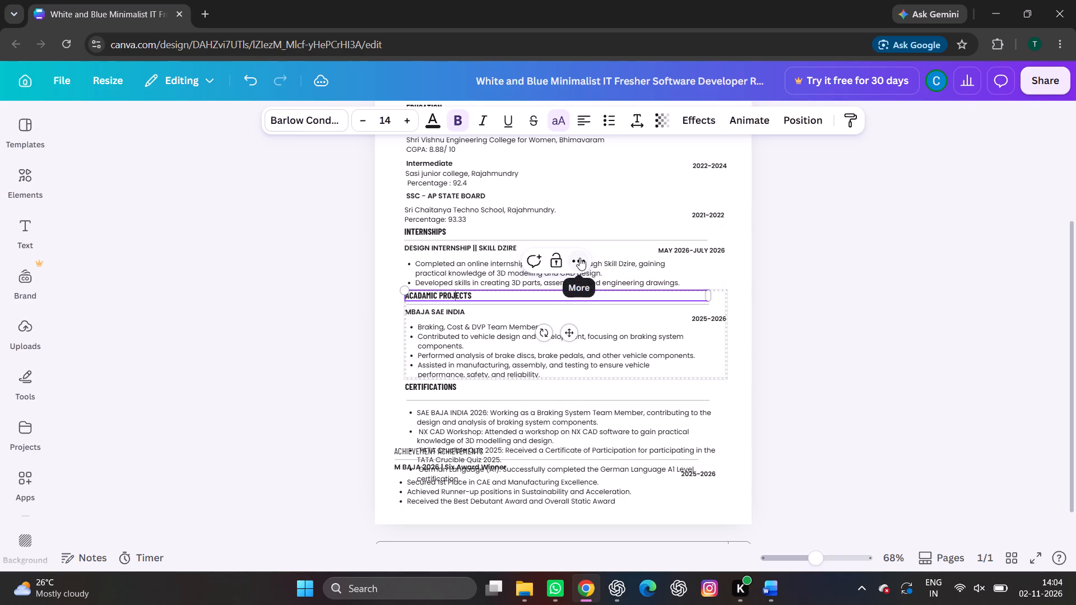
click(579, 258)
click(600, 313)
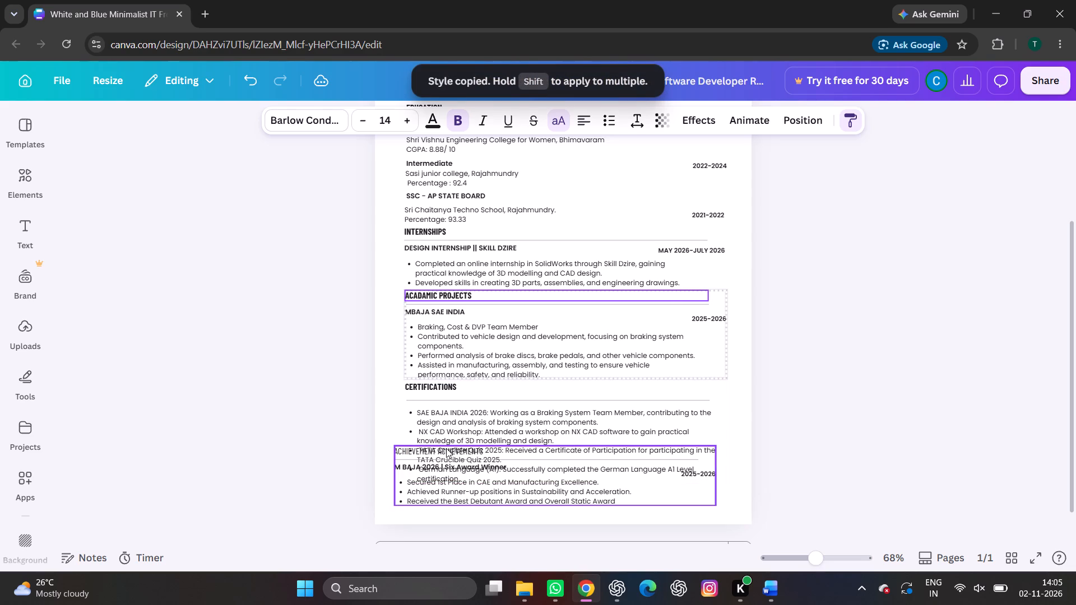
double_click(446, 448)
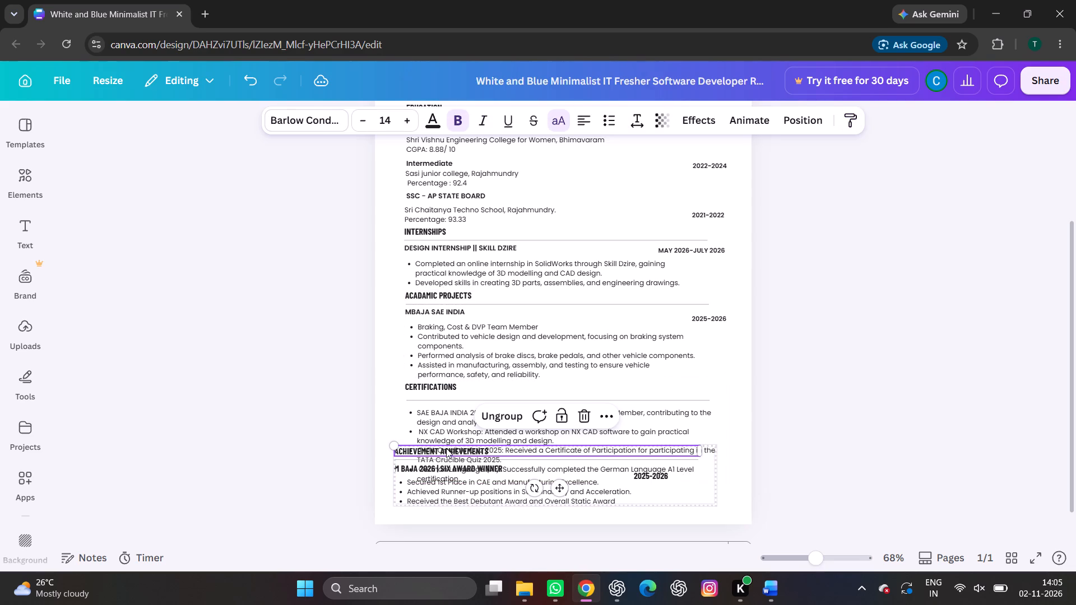
Copy the text style of the MBAJA SAE INDIA subheading in Academic Projects onto the achievements group.
double_click(456, 312)
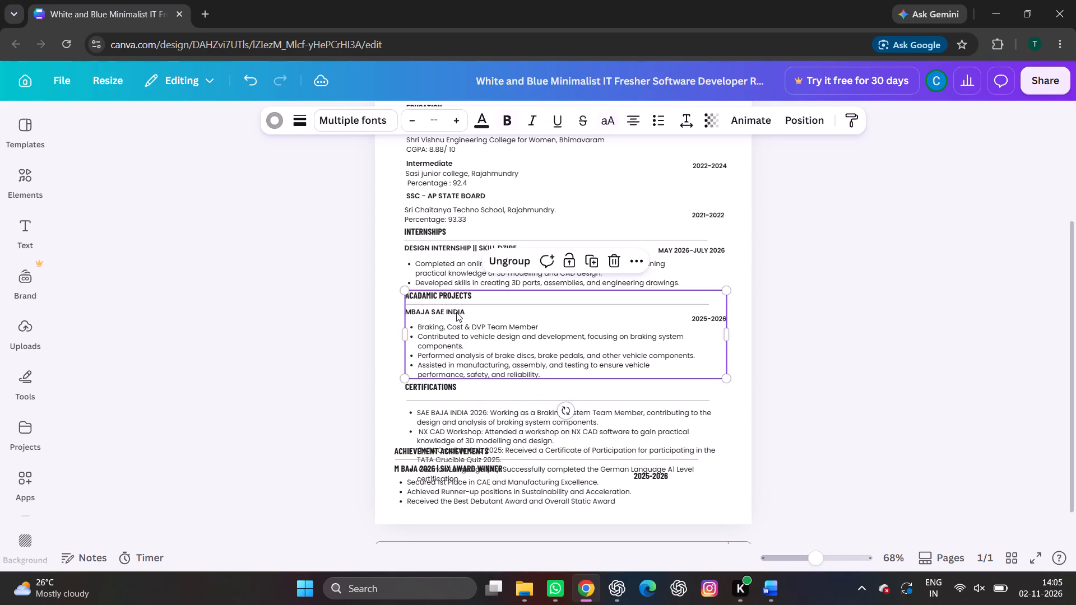
click(538, 277)
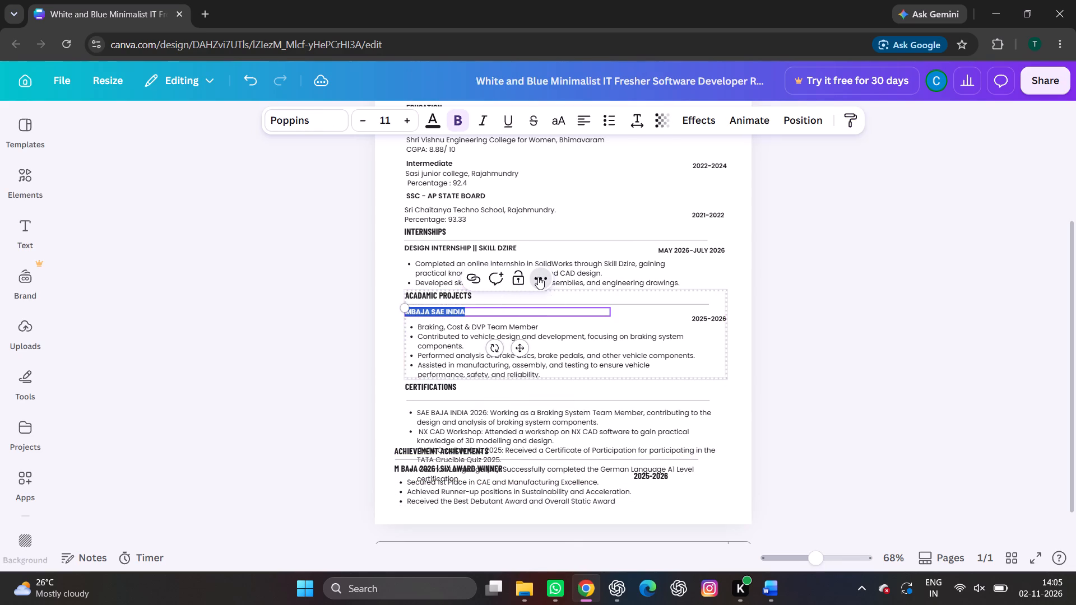
click(558, 333)
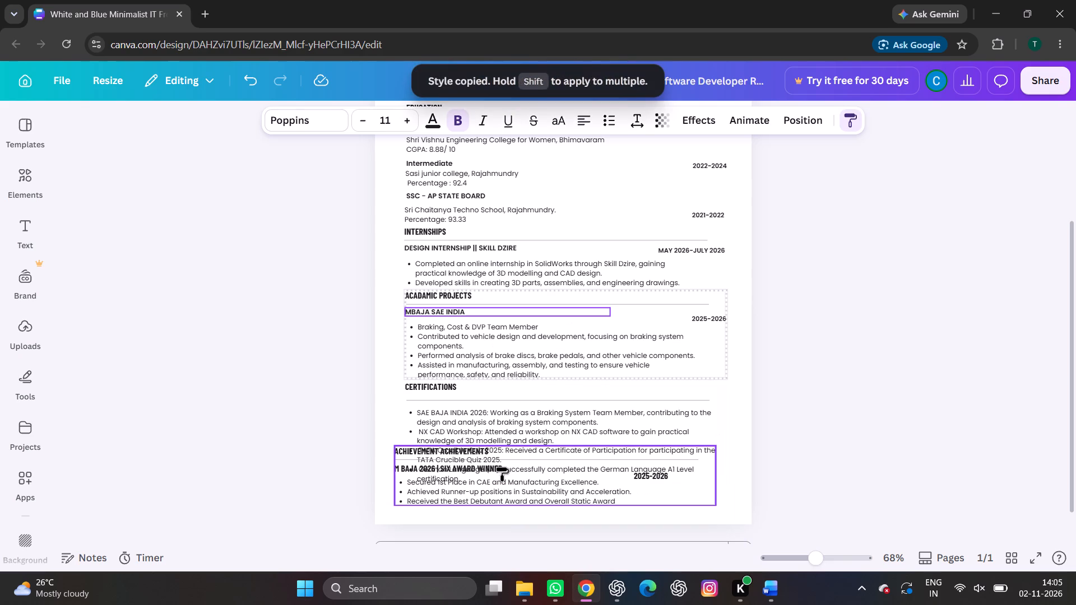
double_click(501, 467)
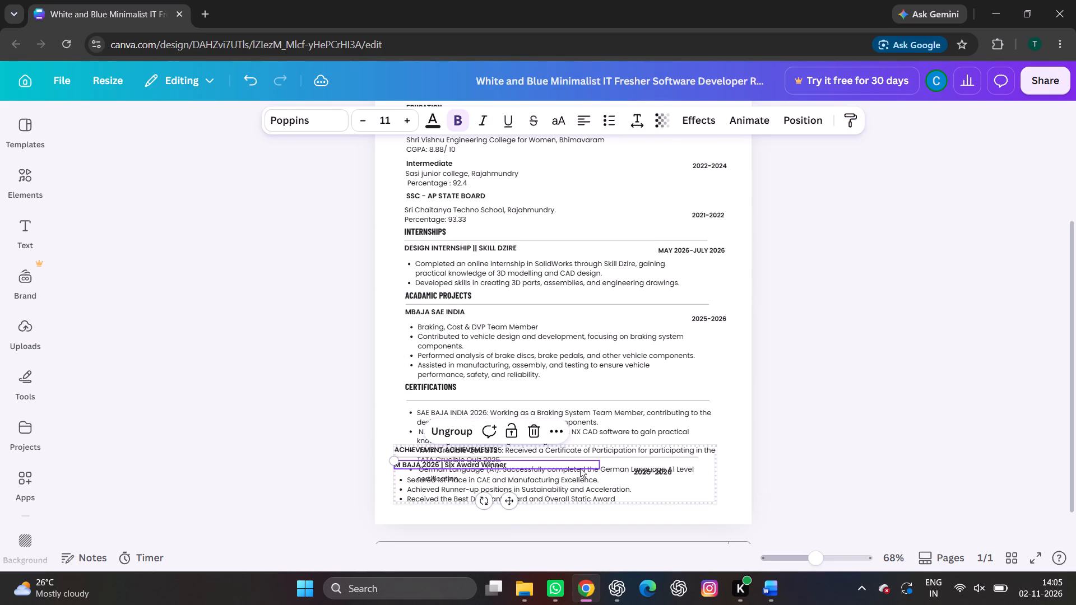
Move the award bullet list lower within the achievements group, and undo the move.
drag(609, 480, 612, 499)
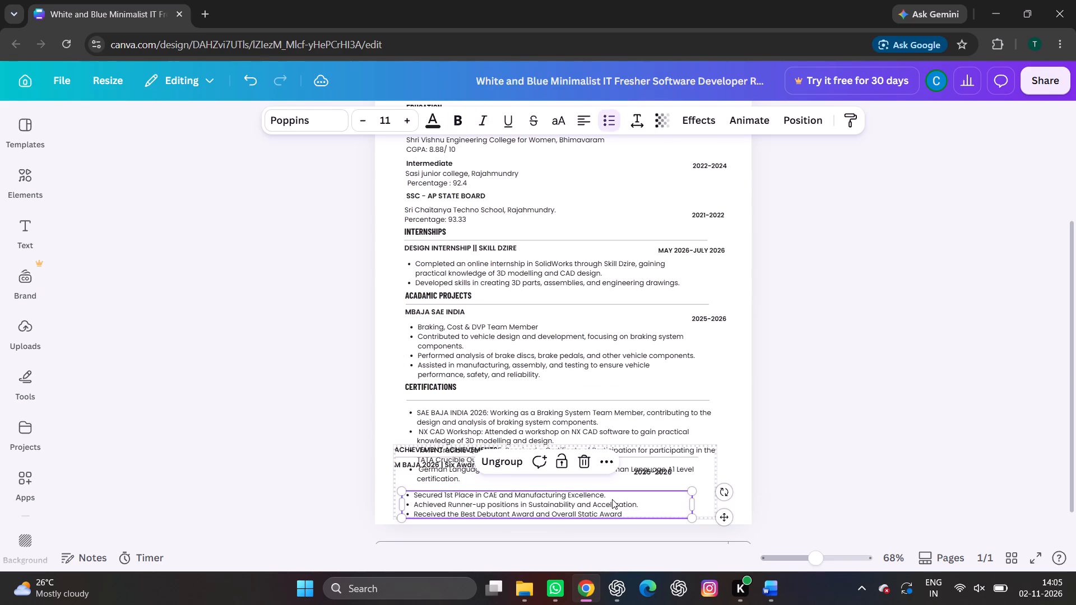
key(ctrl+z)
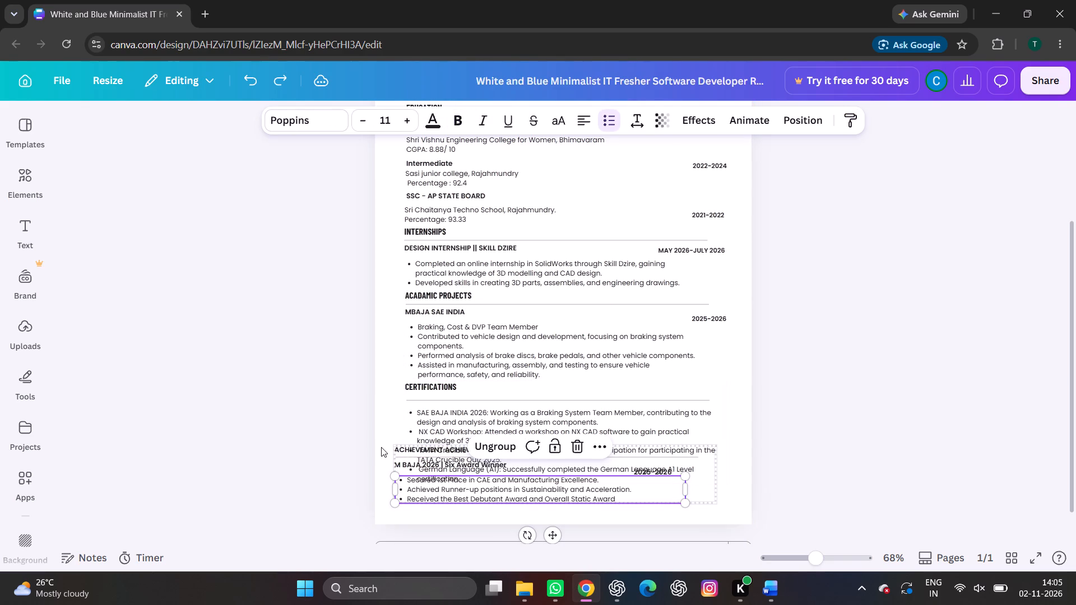
Move the whole achievements group down so it sits just below the Certifications section.
drag(381, 447, 674, 485)
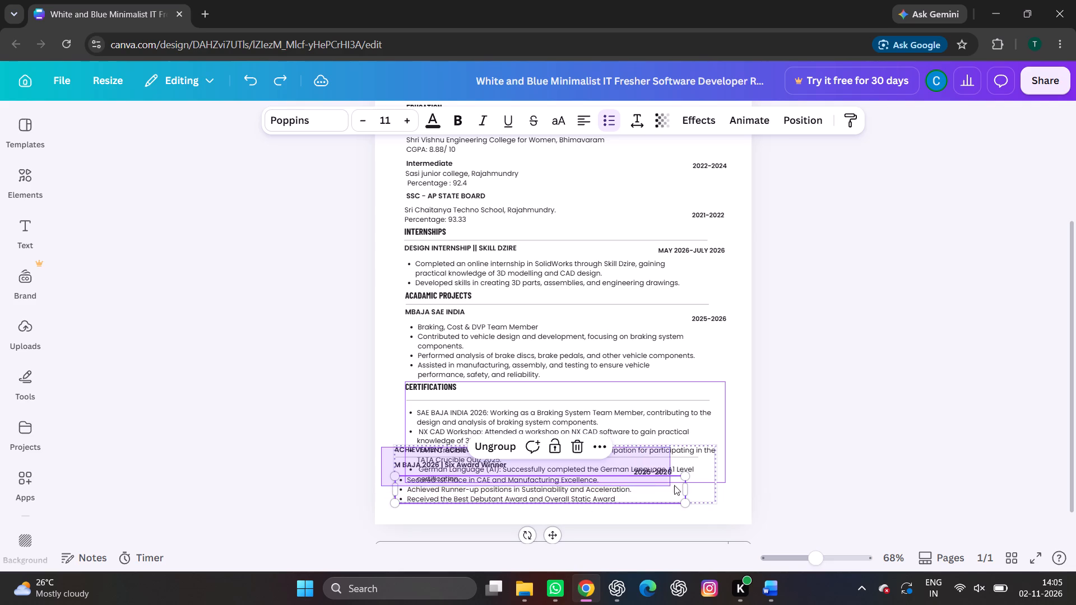
drag(674, 485, 679, 487)
click(841, 463)
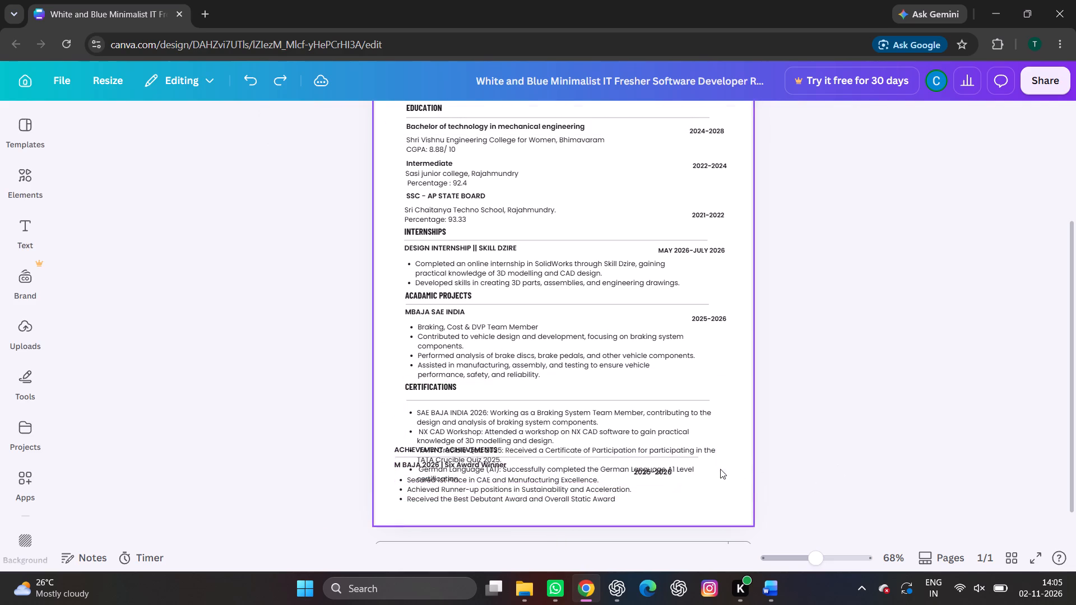
click(709, 469)
drag(698, 469, 721, 492)
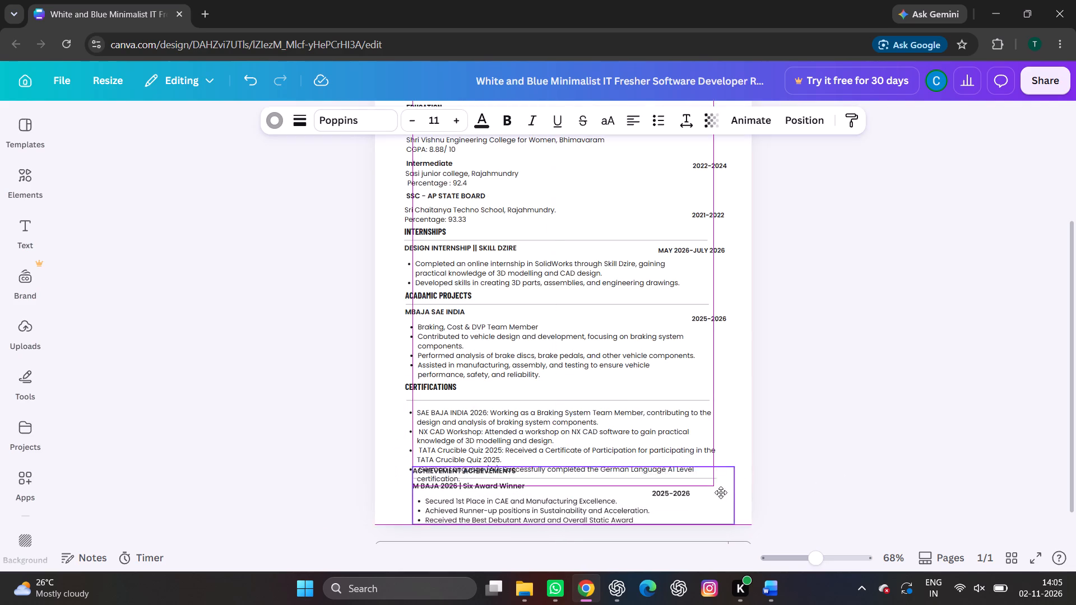
drag(721, 492, 705, 512)
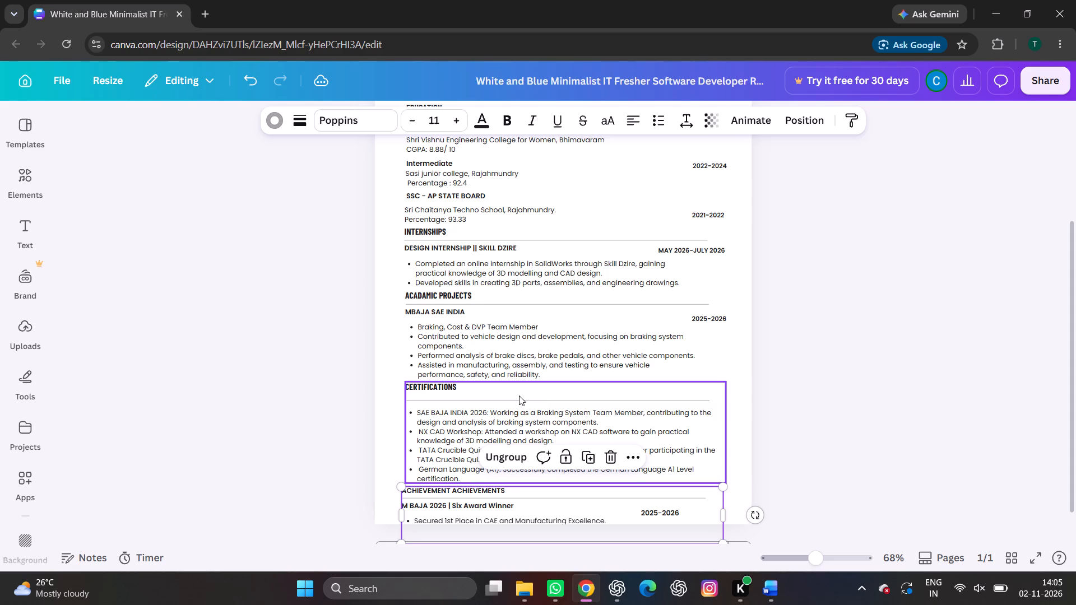
Move the divider line in the Certifications group down, closer to its bullet list.
double_click(518, 398)
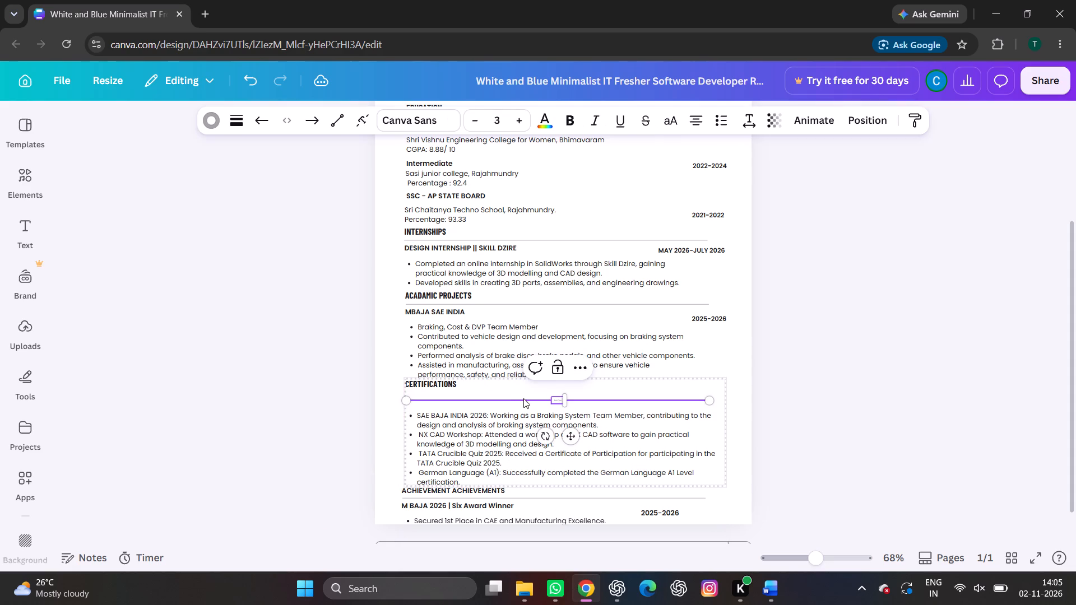
click(454, 383)
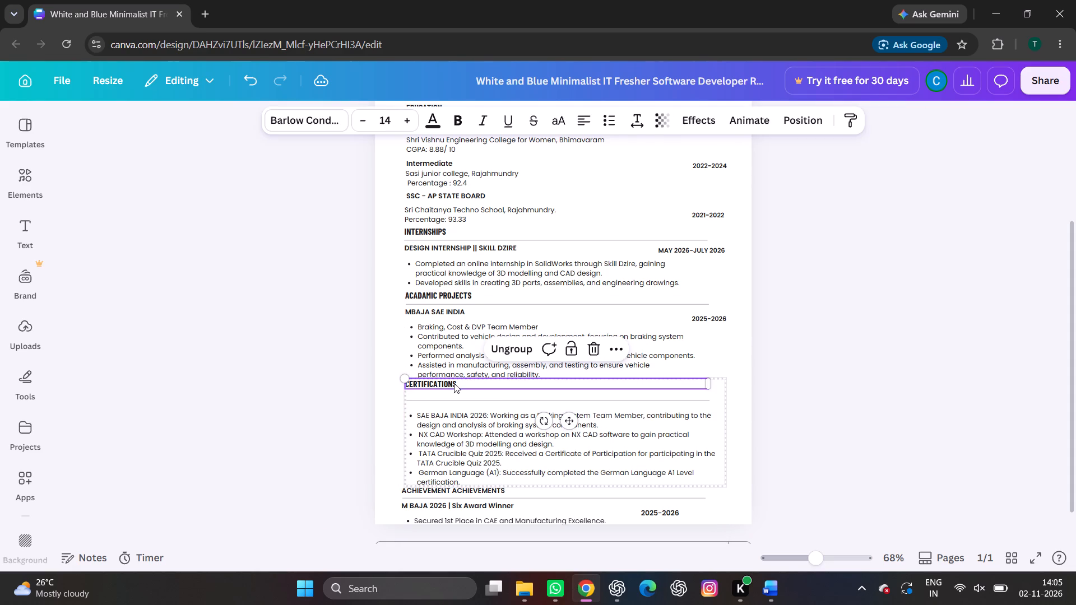
click(528, 399)
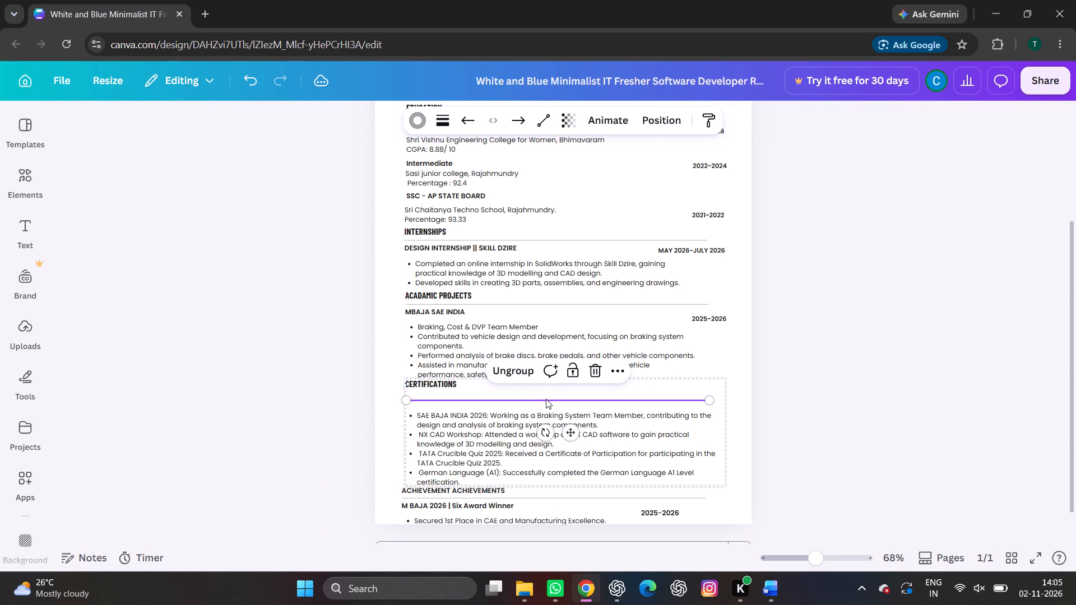
drag(546, 399, 546, 411)
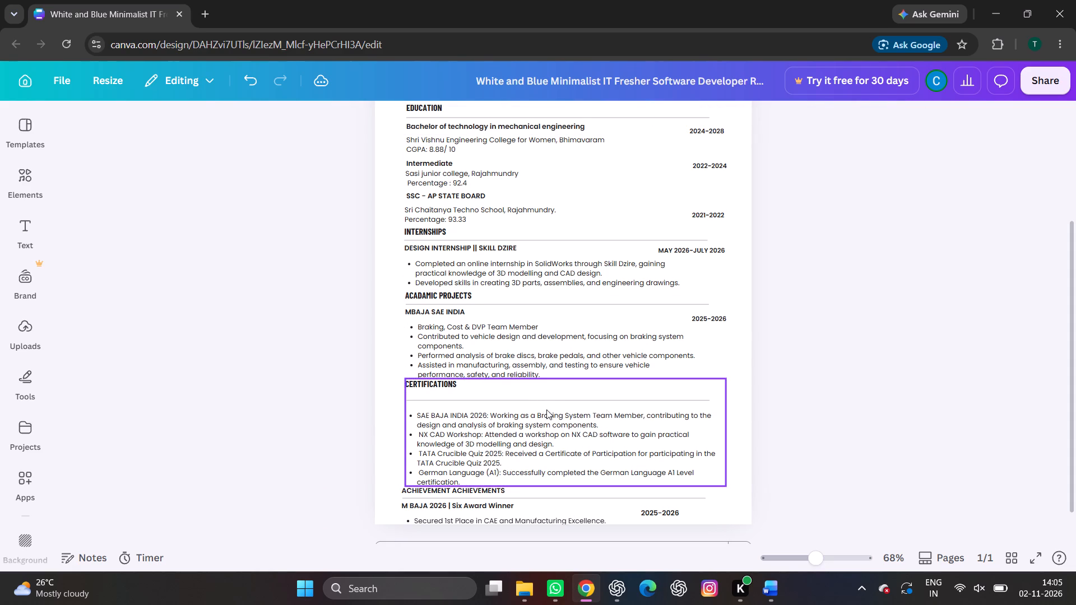
double_click(545, 401)
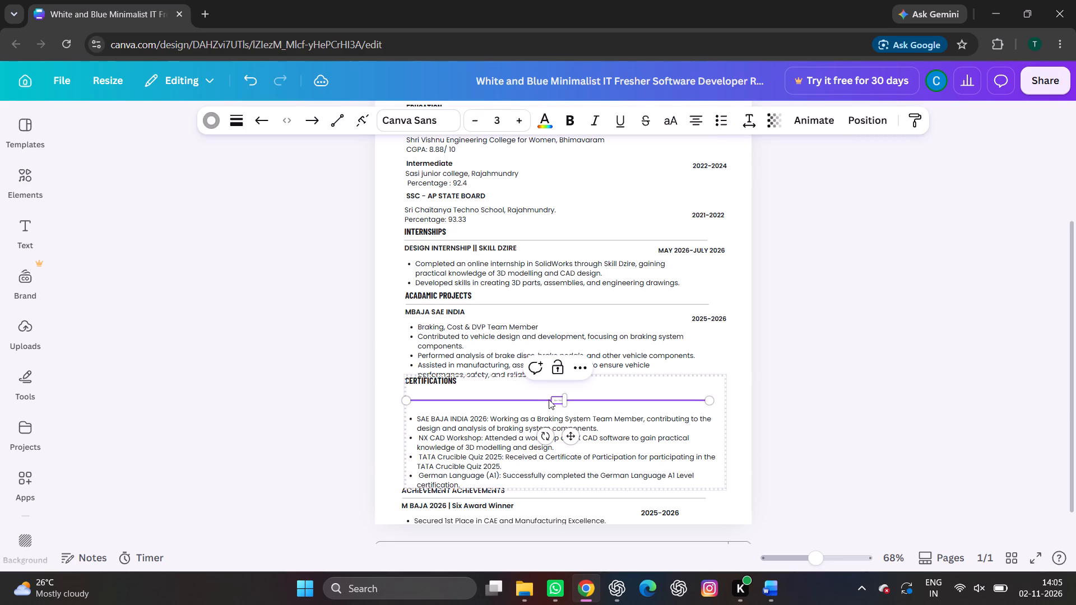
drag(539, 399, 539, 404)
drag(539, 404, 537, 410)
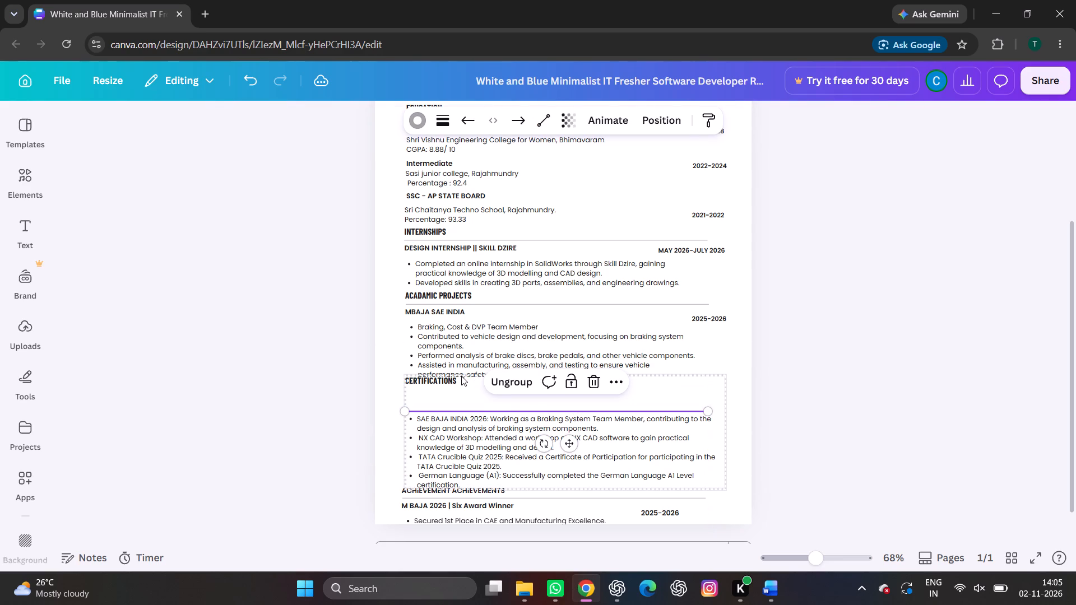
Move the CERTIFICATIONS heading down so it sits directly above its divider line.
click(461, 376)
drag(466, 379, 466, 386)
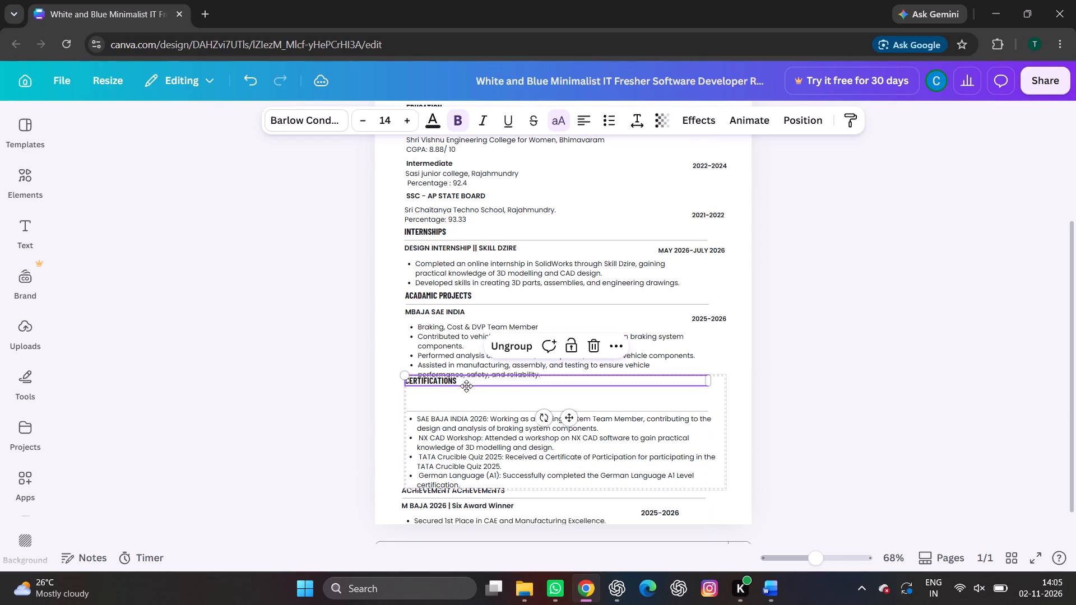
drag(466, 386, 466, 399)
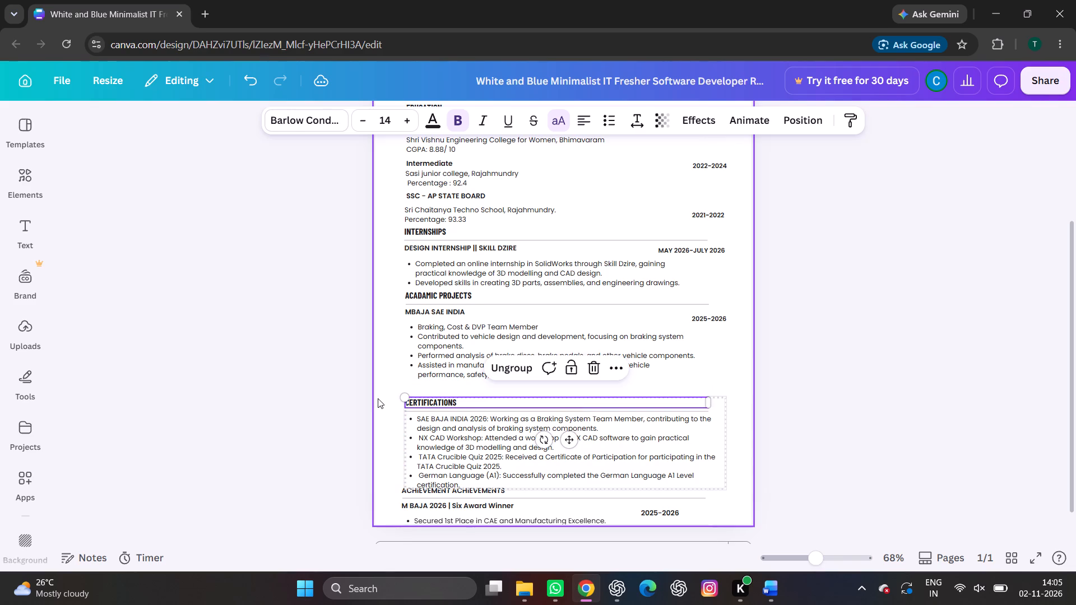
click(378, 398)
Move the Certifications group up to just below the Academic Projects bullets, keeping it aligned with the sections above.
click(421, 419)
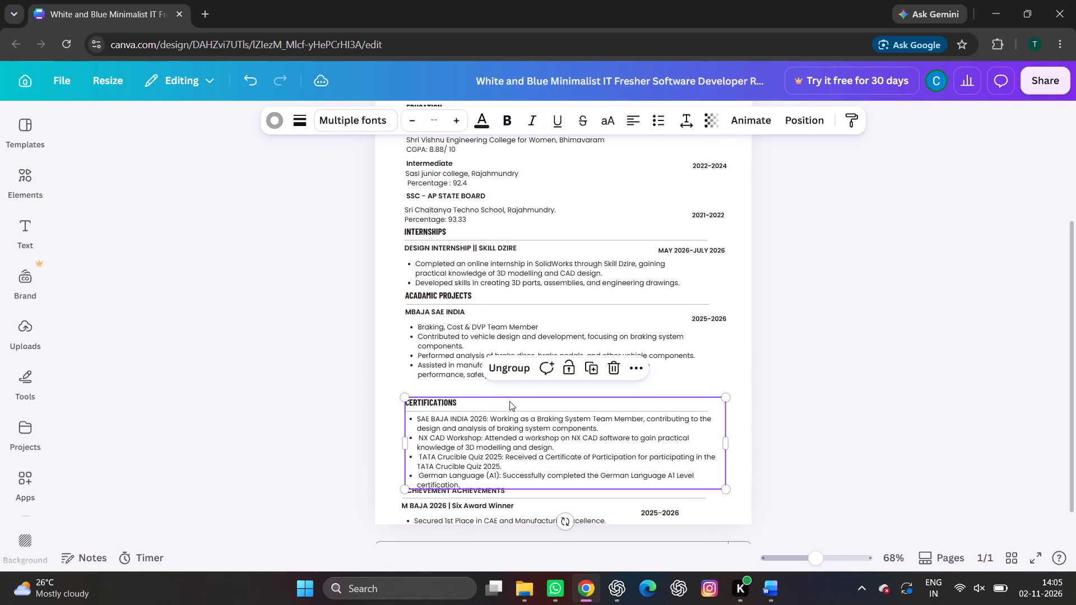
drag(507, 408, 507, 387)
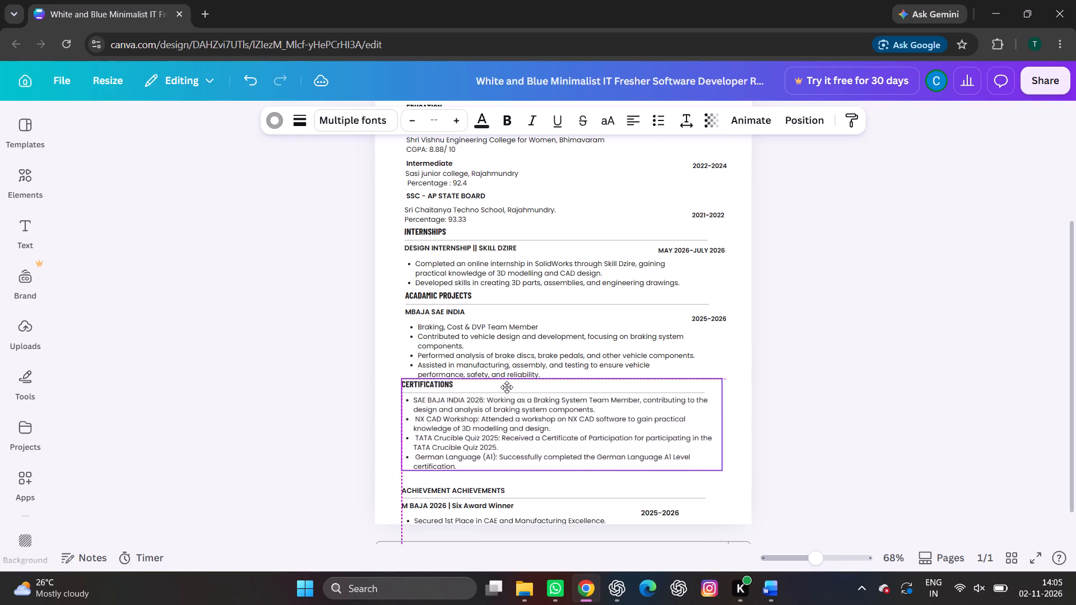
drag(507, 387, 507, 387)
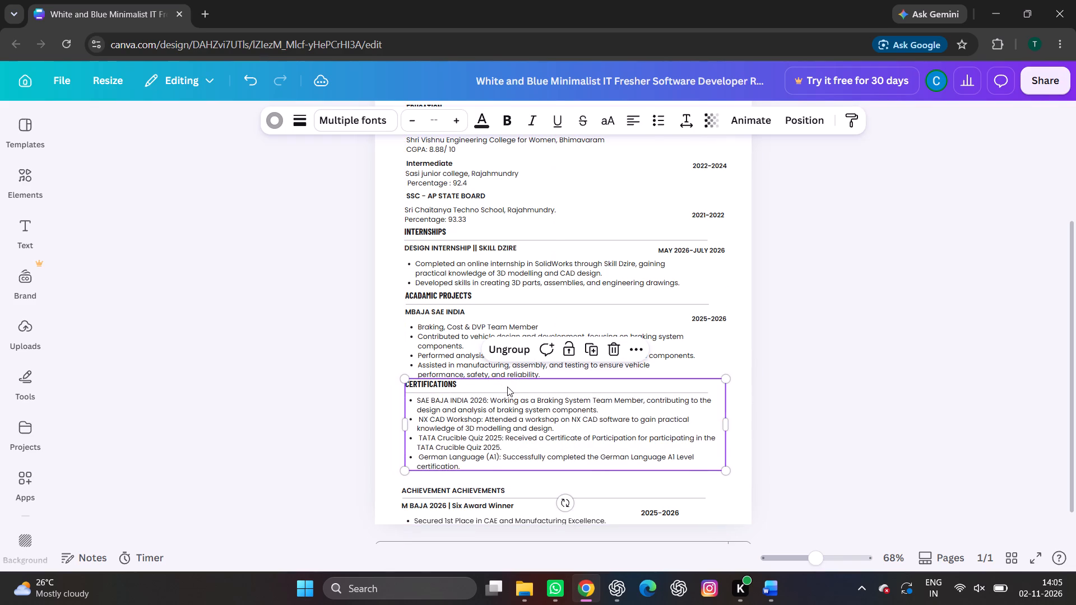
Move the achievements group up so it starts directly beneath the Certifications group.
click(512, 502)
drag(512, 502, 513, 491)
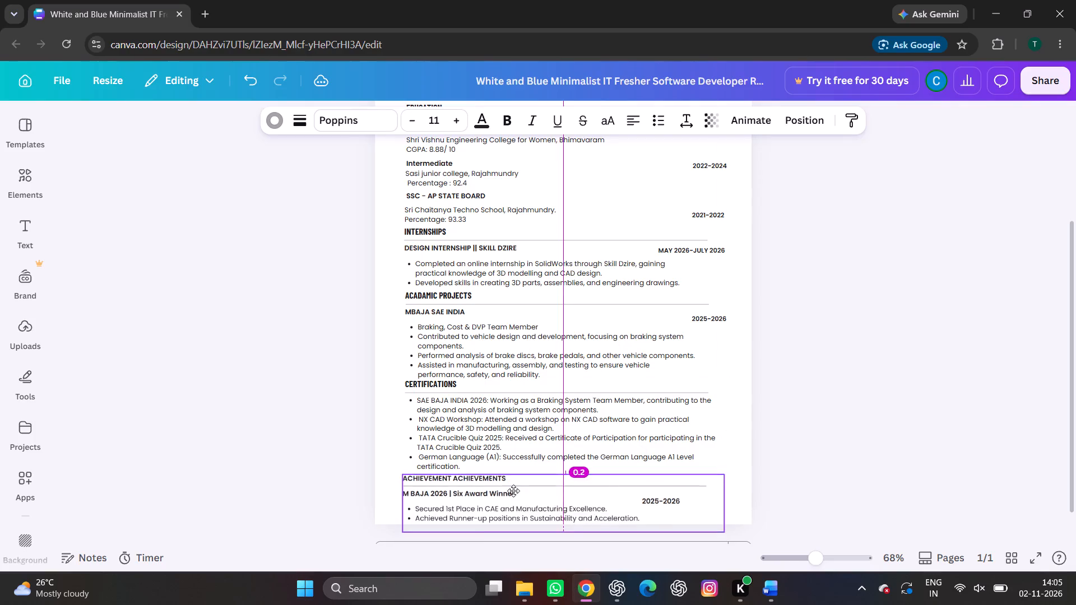
drag(513, 491, 514, 488)
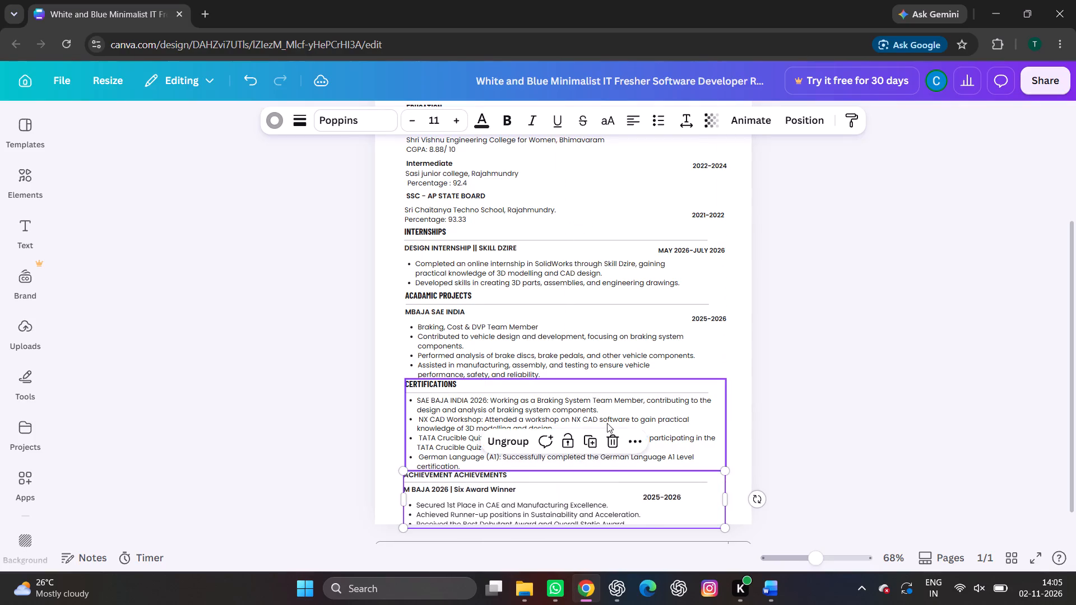
Check the text formatting of the Career Objective paragraph and the Internships section.
scroll(607, 423, up, 2)
scroll(607, 423, down, 1)
scroll(607, 423, up, 1)
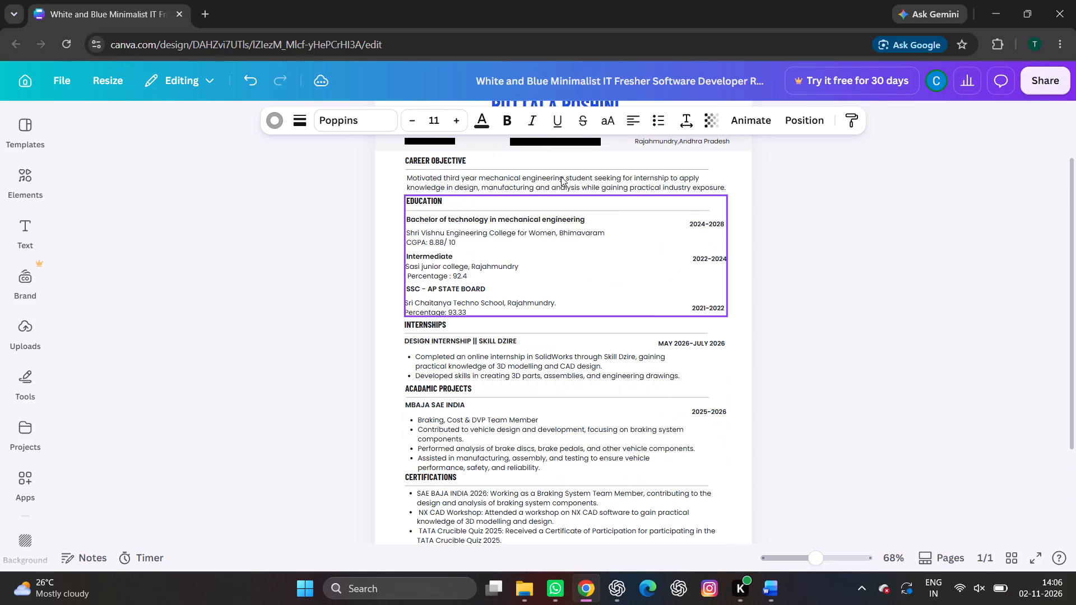
click(561, 176)
double_click(541, 175)
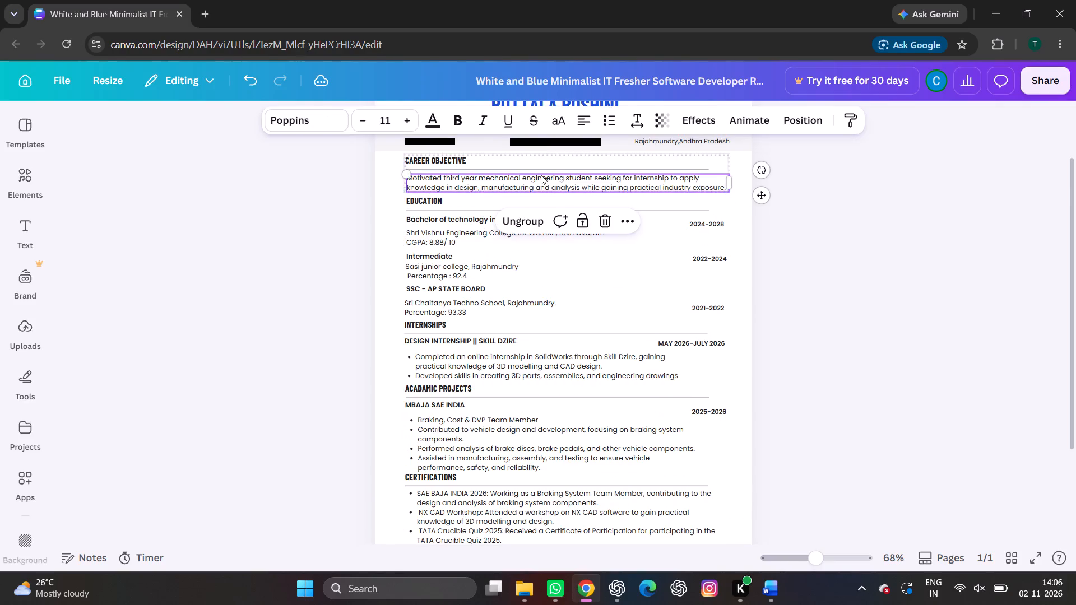
double_click(481, 371)
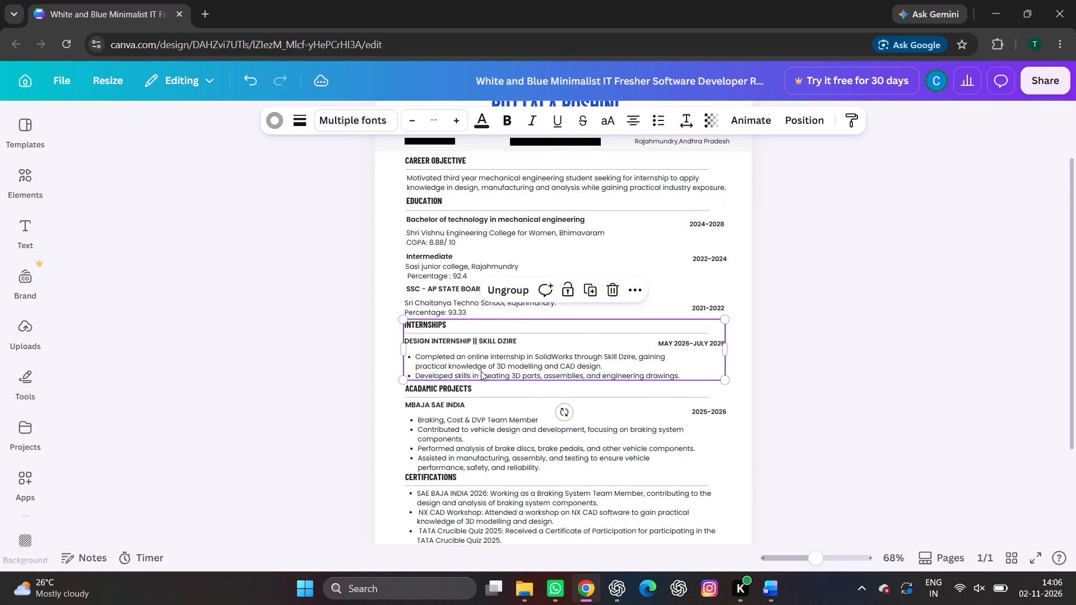
click(331, 333)
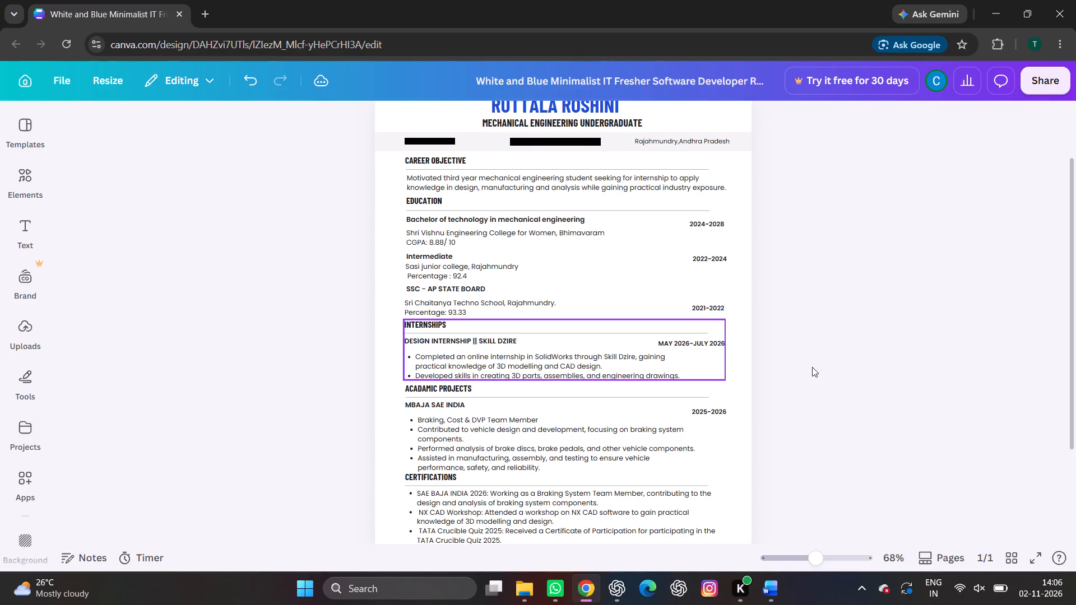
Delete the duplicated word from the achievements section's heading so it reads ACHIEVEMENTS.
scroll(738, 390, down, 1)
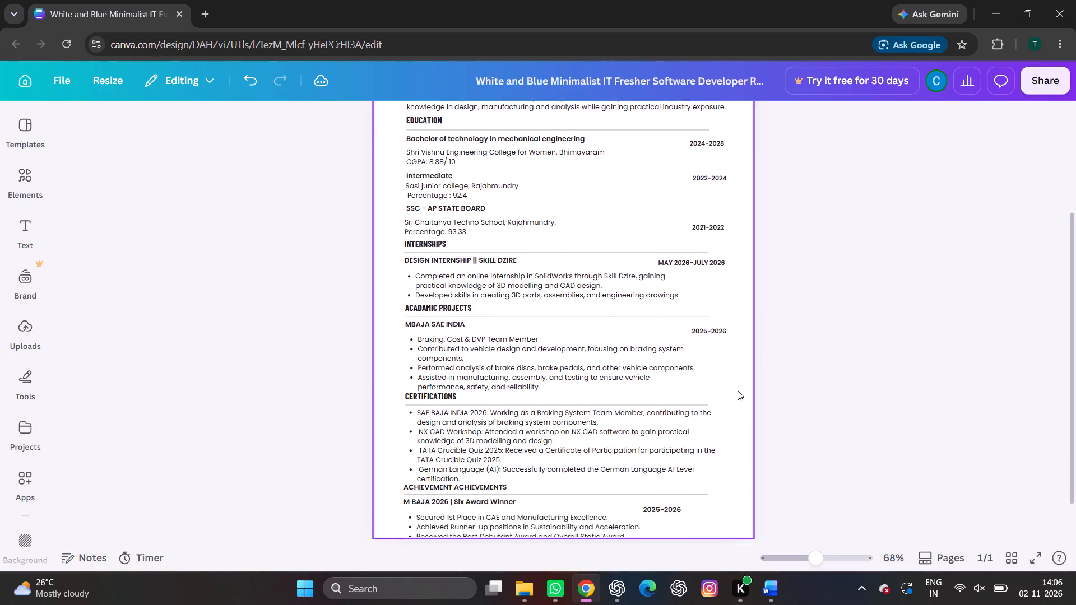
scroll(738, 390, down, 1)
click(562, 461)
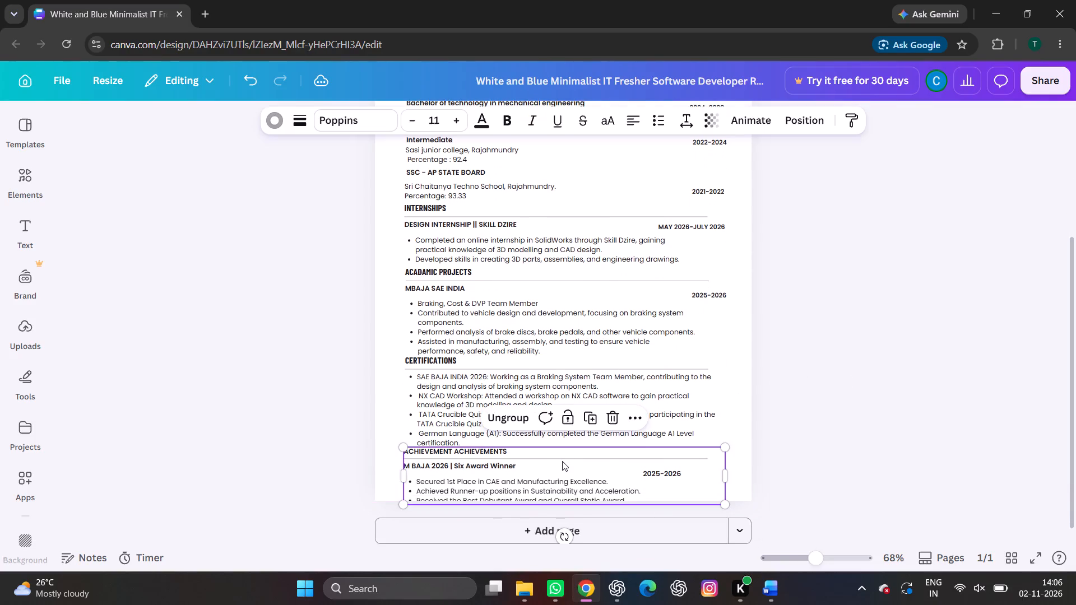
click(562, 461)
double_click(458, 451)
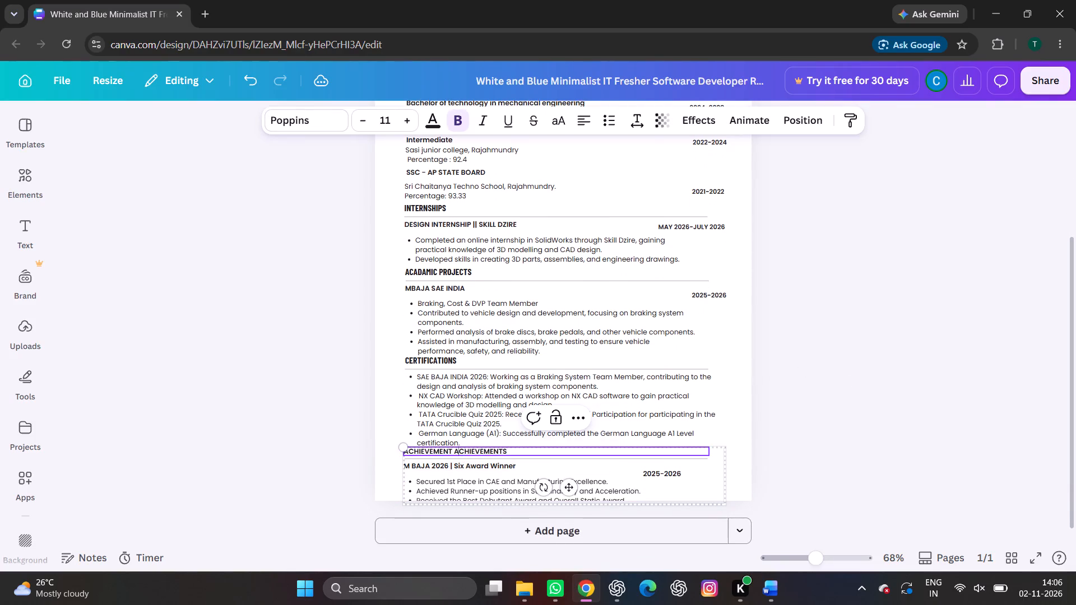
key(Left)
key(BackSpace)
key(BackSpace)
key(BackSpace)
key(BackSpace)
key(BackSpace)
key(BackSpace)
key(BackSpace)
key(BackSpace)
key(BackSpace)
key(BackSpace)
key(BackSpace)
key(BackSpace)
key(BackSpace)
key(BackSpace)
key(BackSpace)
key(BackSpace)
key(BackSpace)
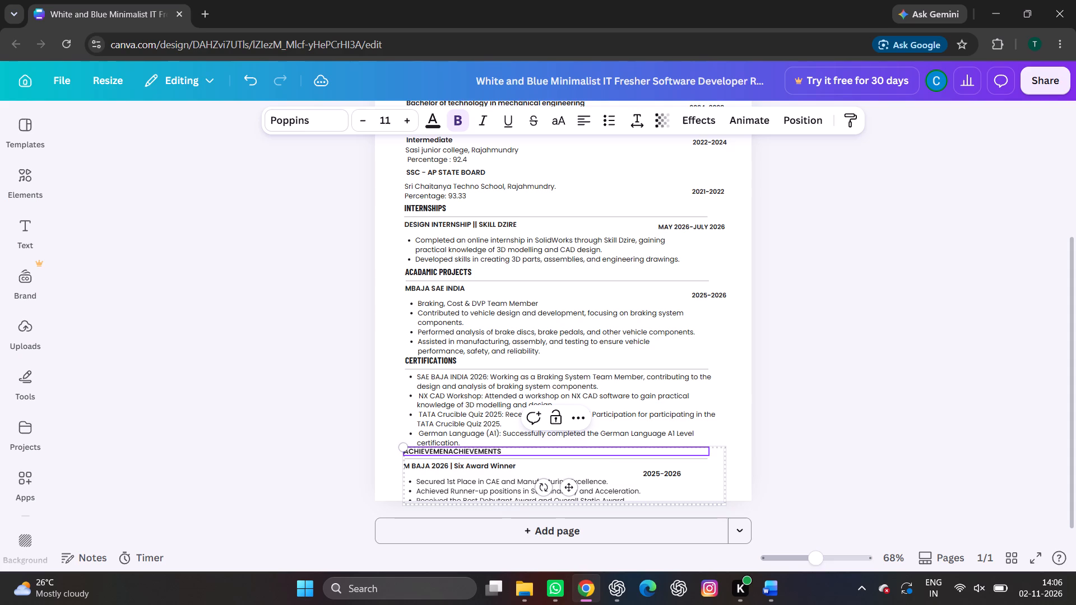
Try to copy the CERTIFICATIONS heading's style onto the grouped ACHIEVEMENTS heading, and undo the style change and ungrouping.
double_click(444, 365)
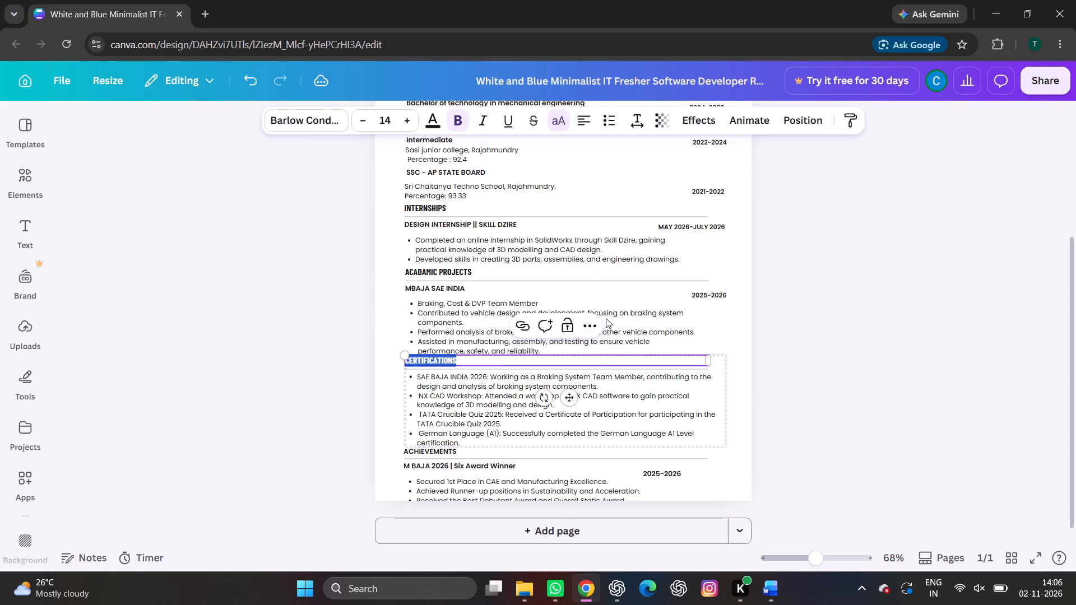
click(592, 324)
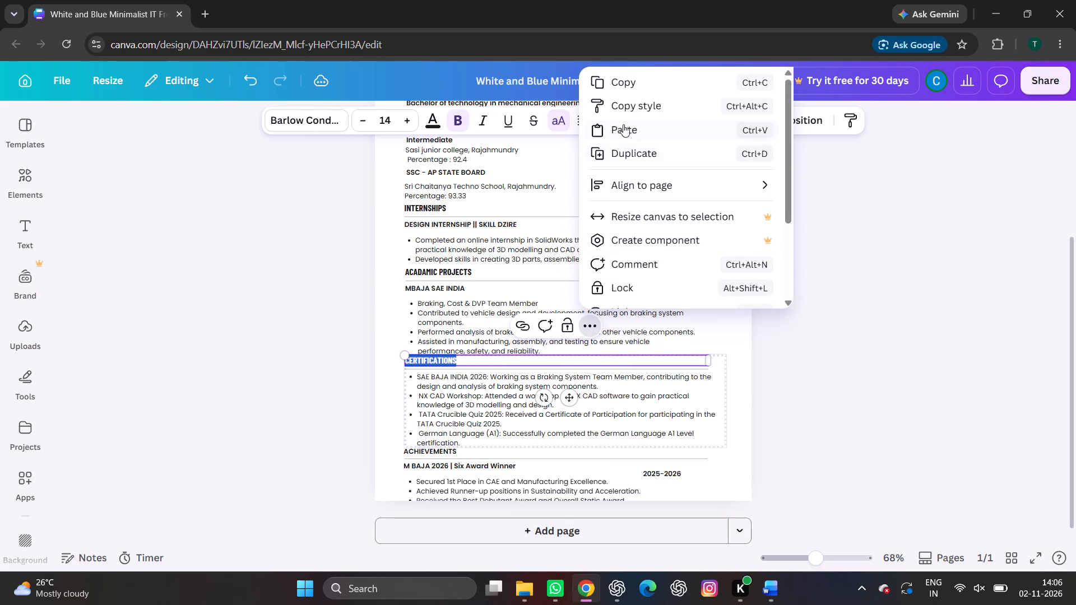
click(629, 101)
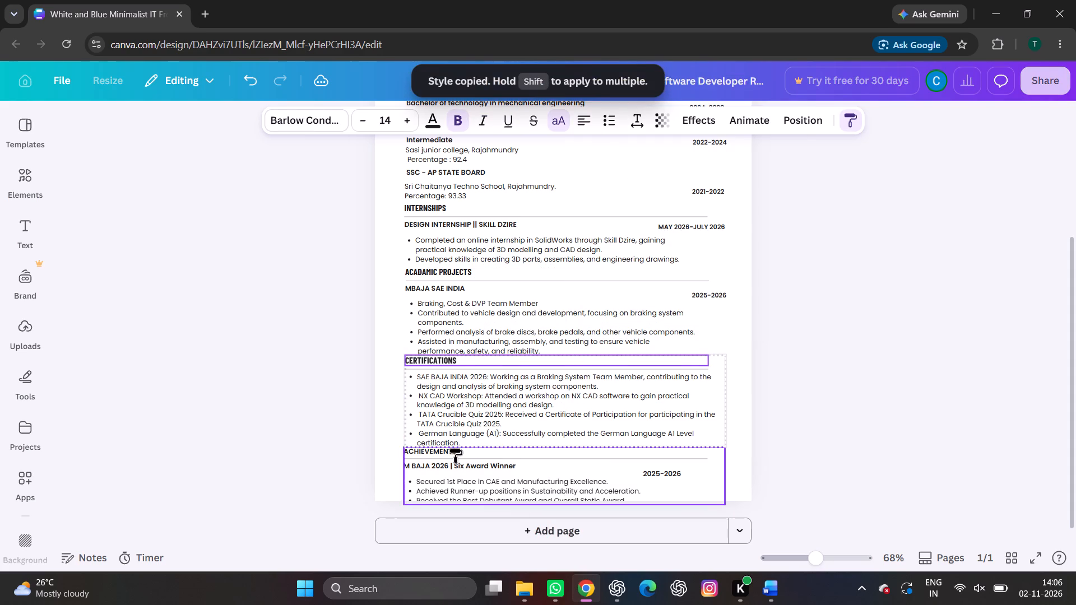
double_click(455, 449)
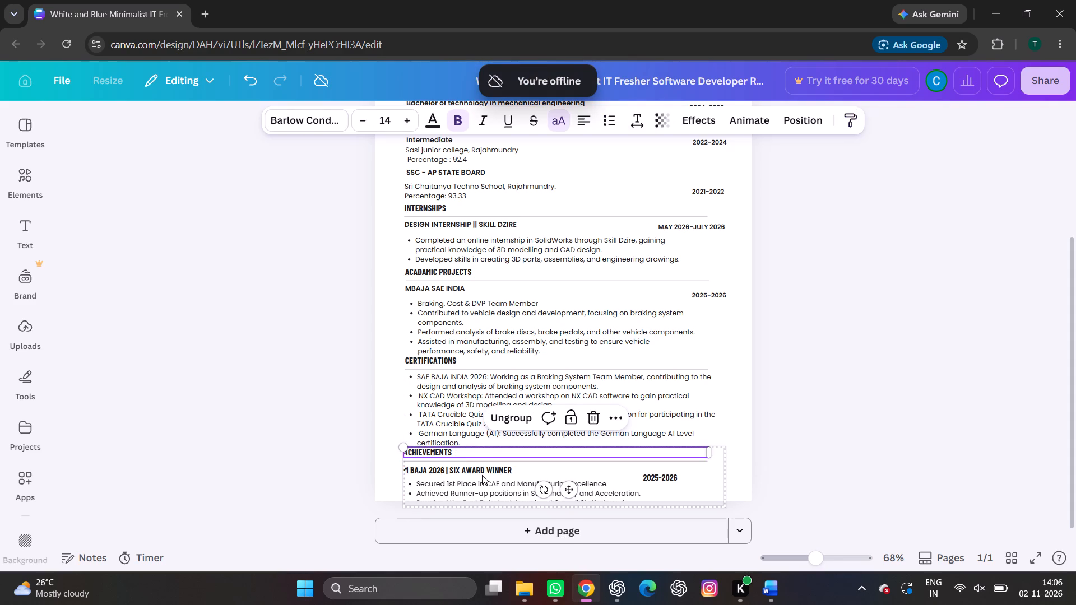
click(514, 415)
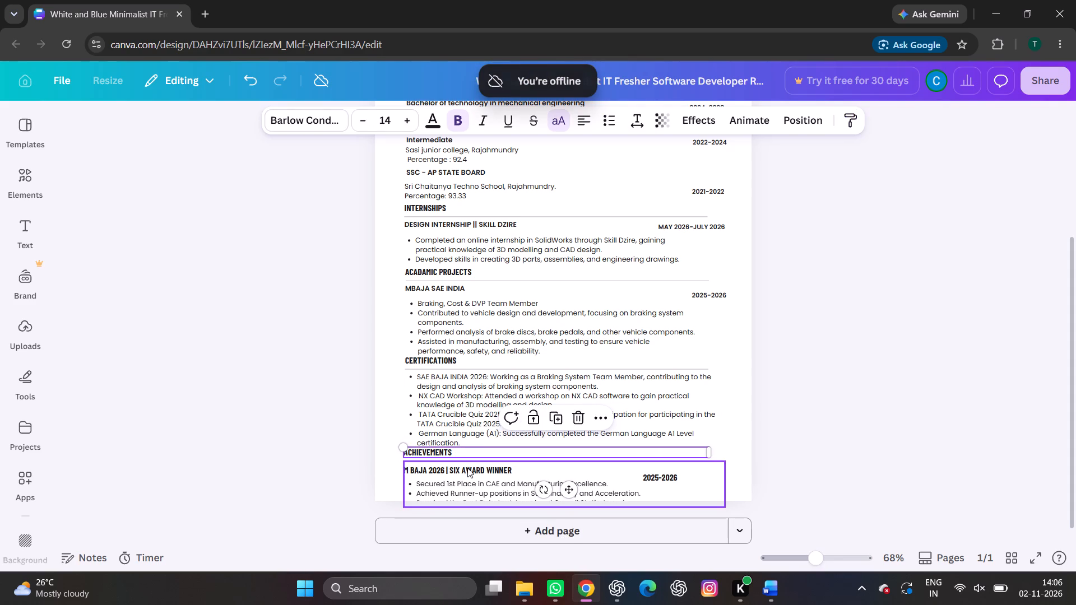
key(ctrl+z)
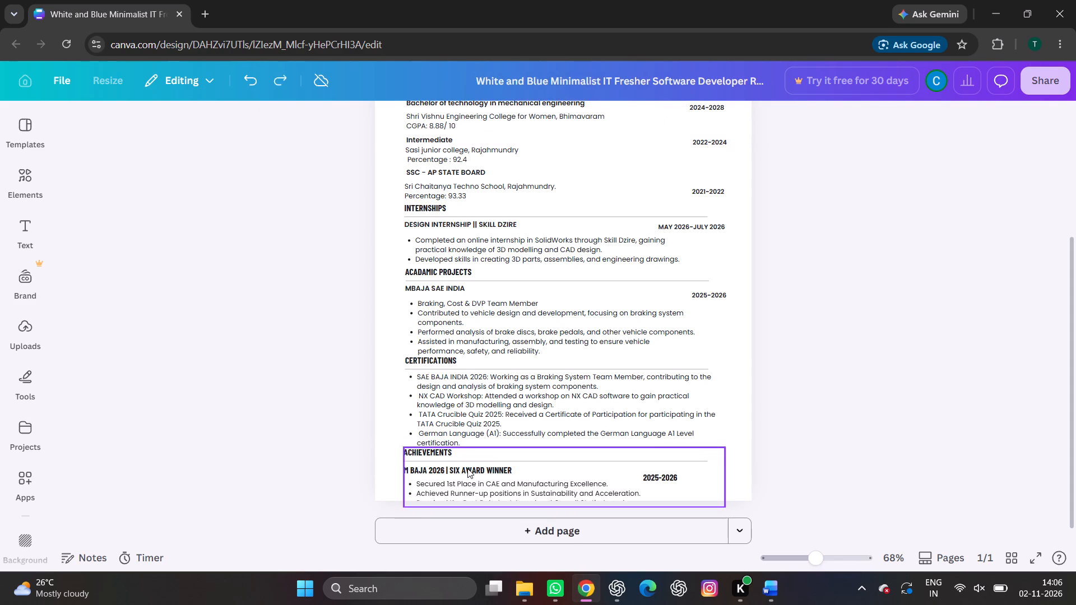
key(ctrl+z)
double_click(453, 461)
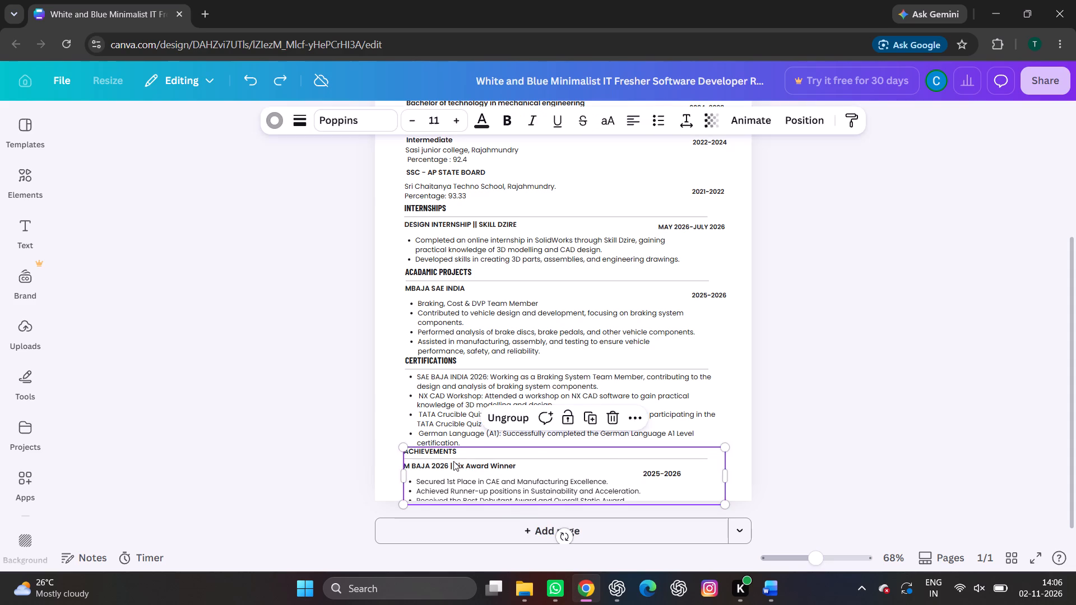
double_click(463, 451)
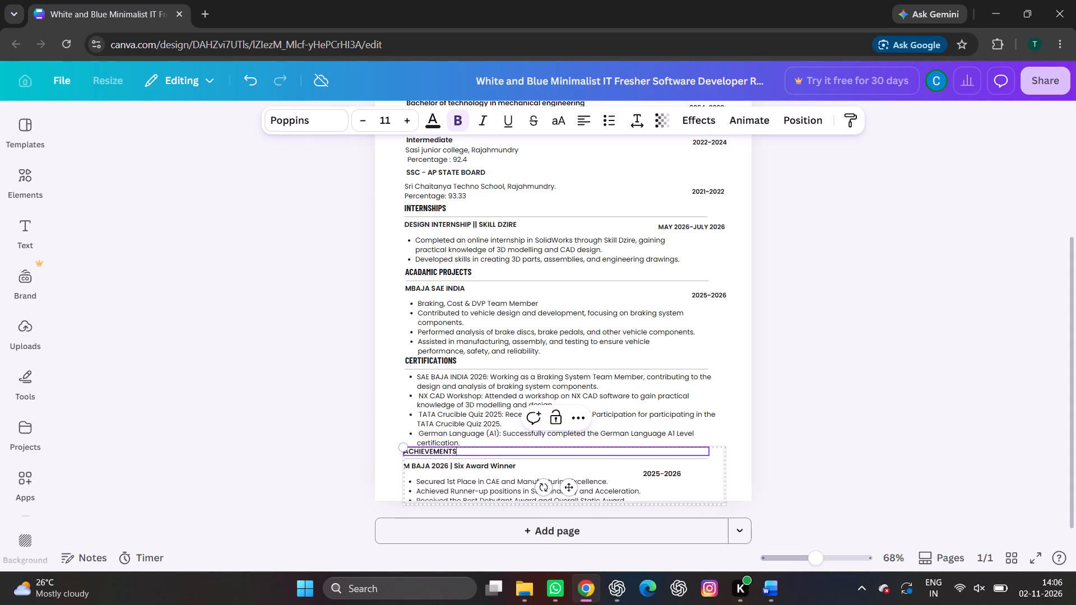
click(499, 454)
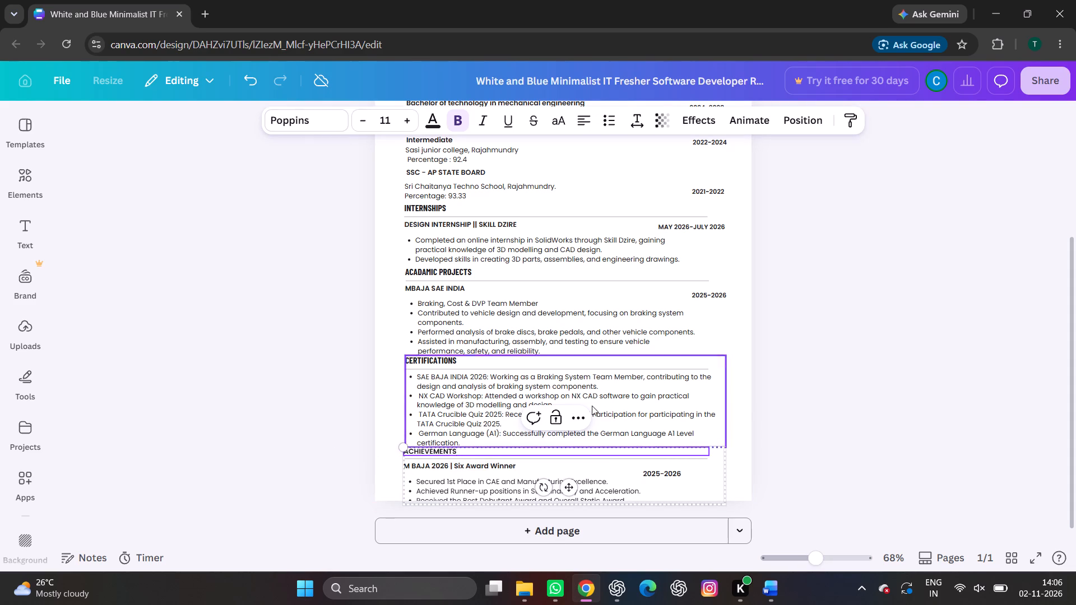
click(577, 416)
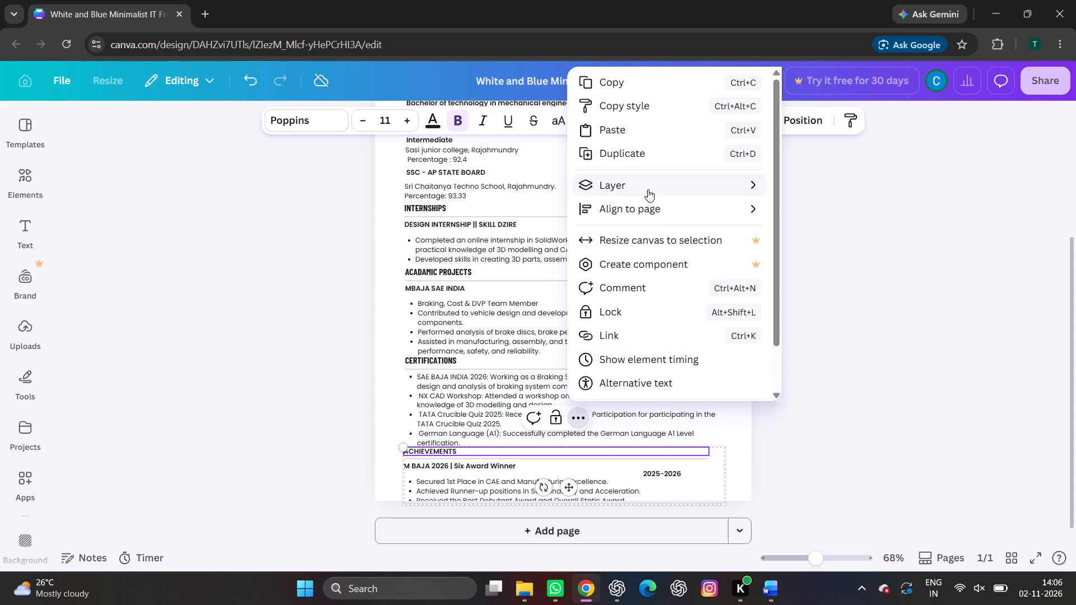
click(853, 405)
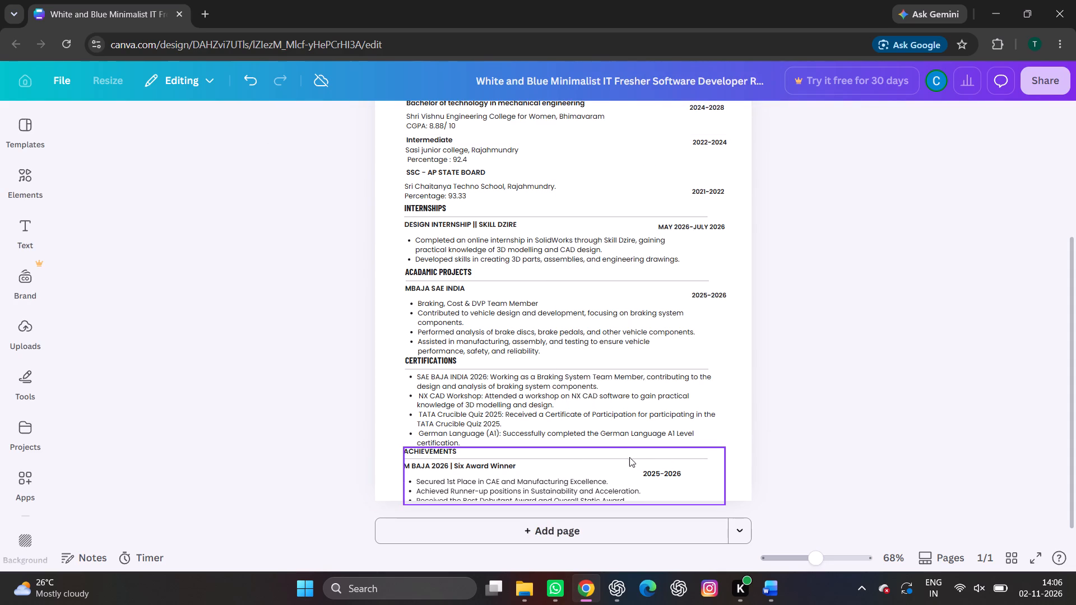
Ungroup the achievements section and apply the CERTIFICATIONS heading's style to the ACHIEVEMENTS heading alone.
click(573, 457)
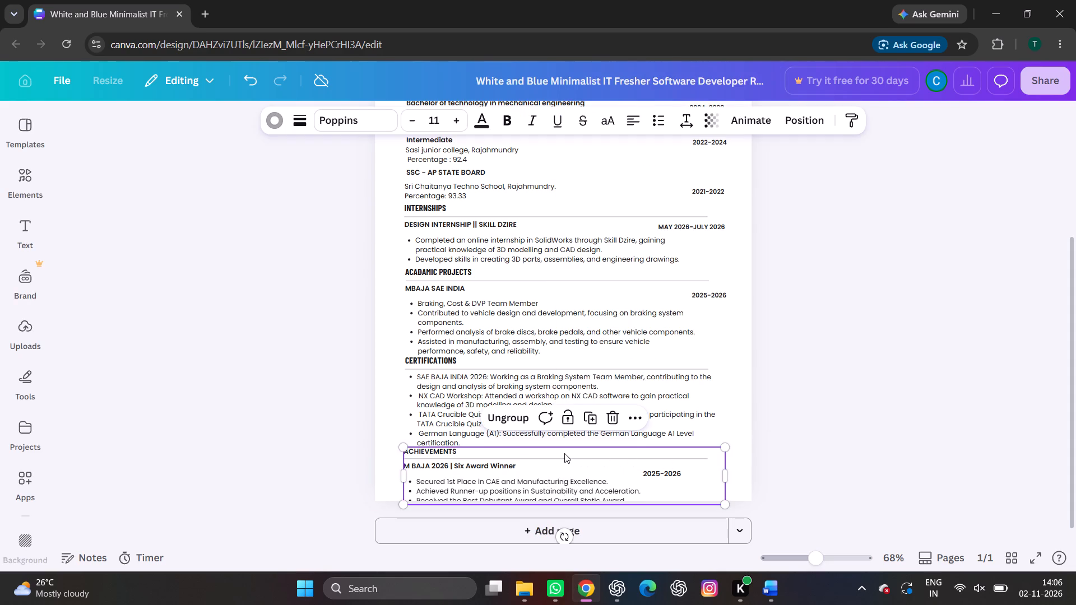
click(564, 453)
click(507, 419)
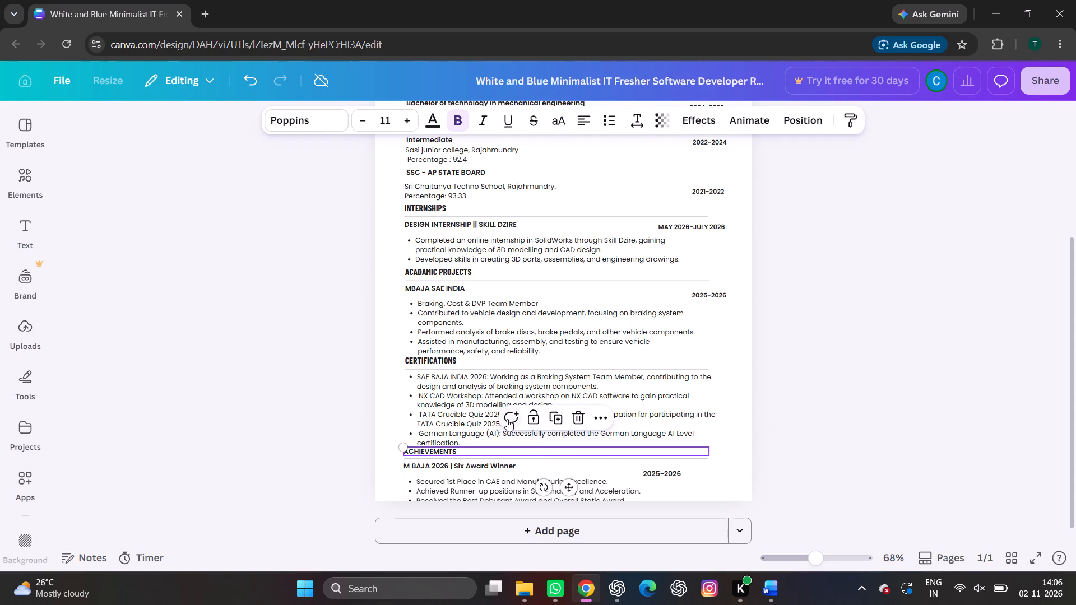
click(436, 356)
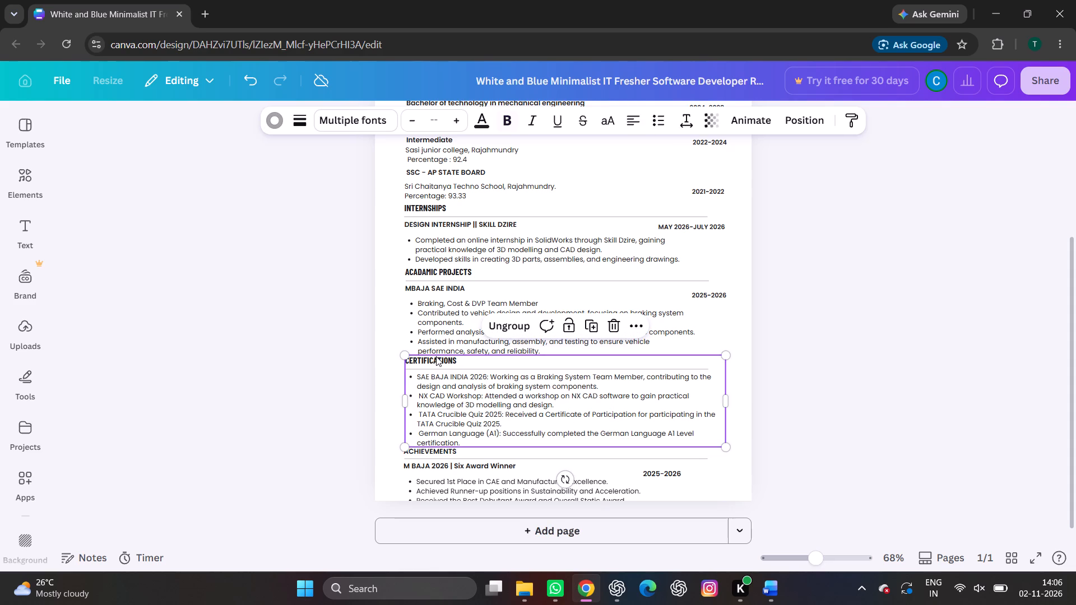
double_click(415, 362)
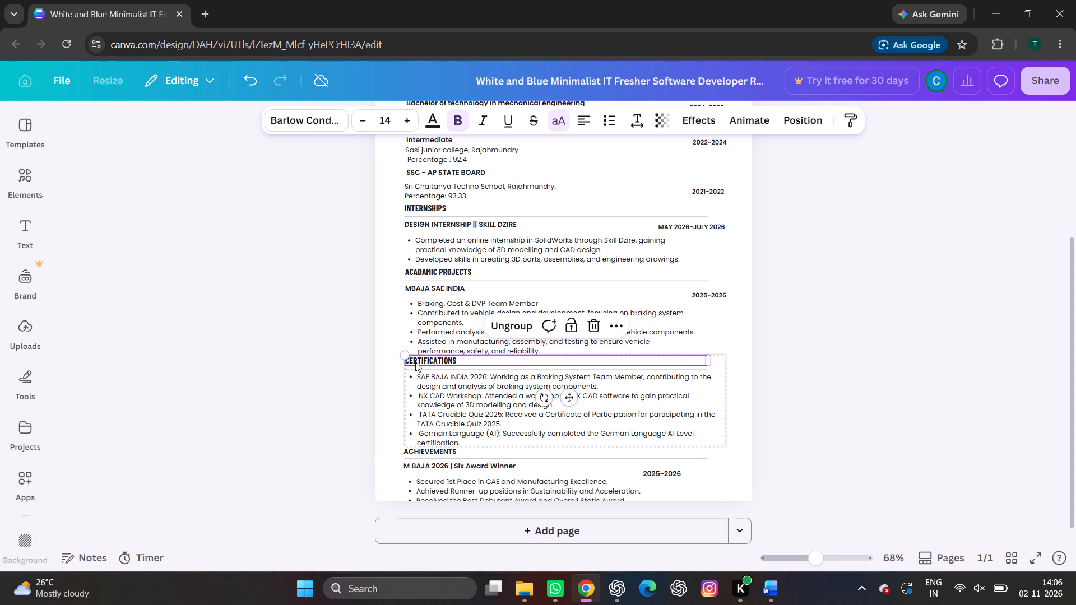
click(587, 323)
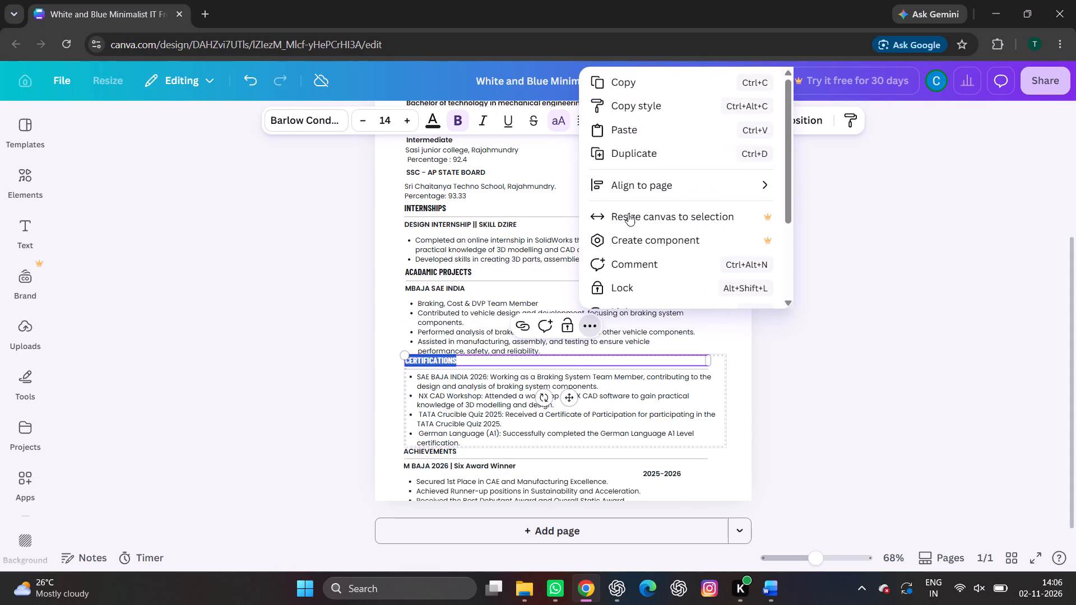
click(628, 110)
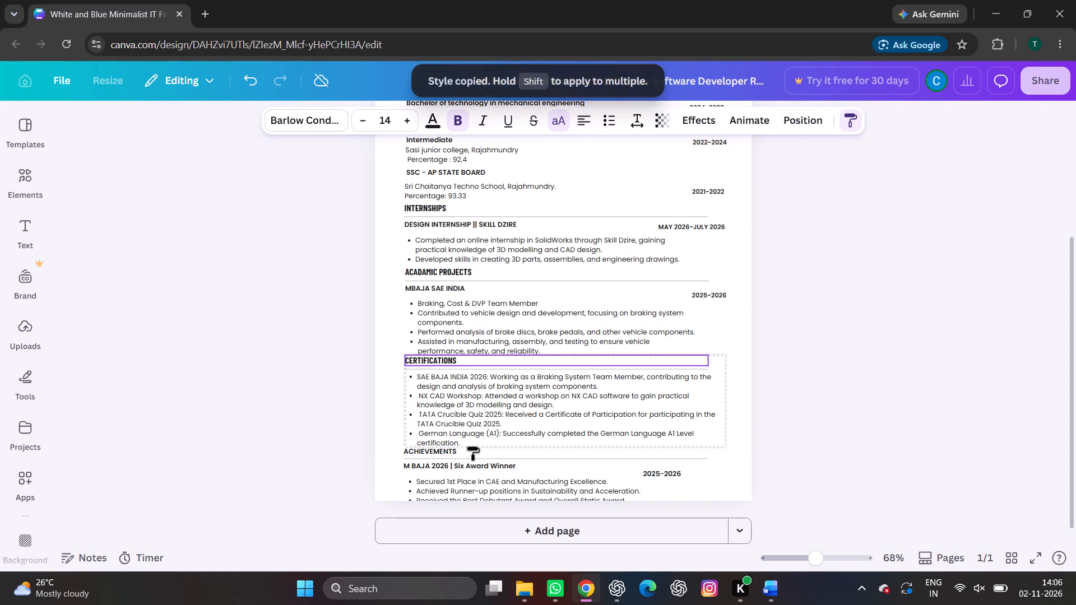
click(457, 448)
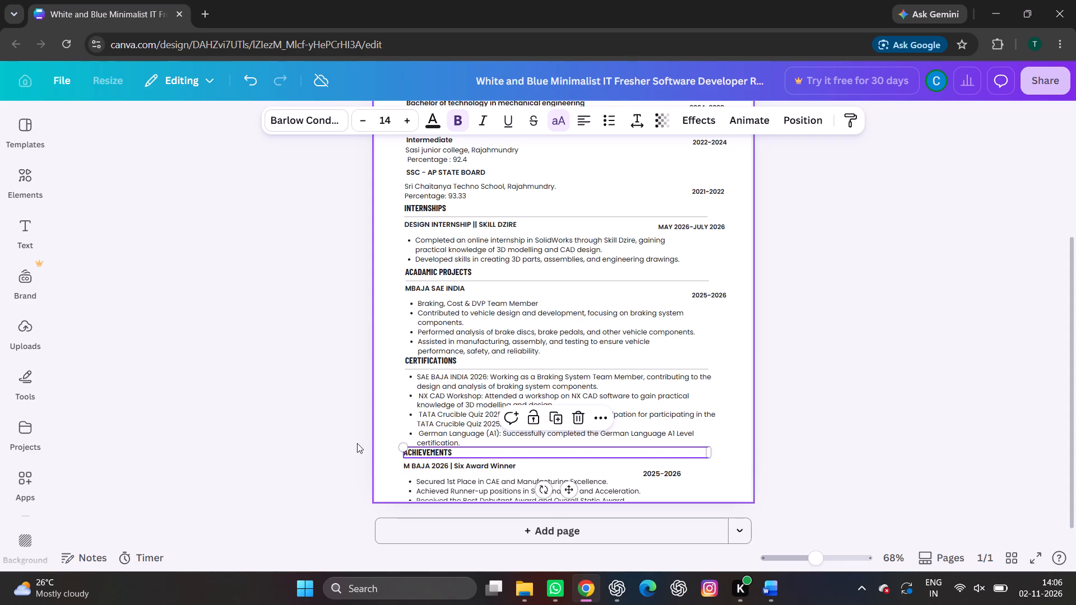
Group the ACHIEVEMENTS heading with its divider, subheading, date and bullets again.
click(391, 444)
click(401, 455)
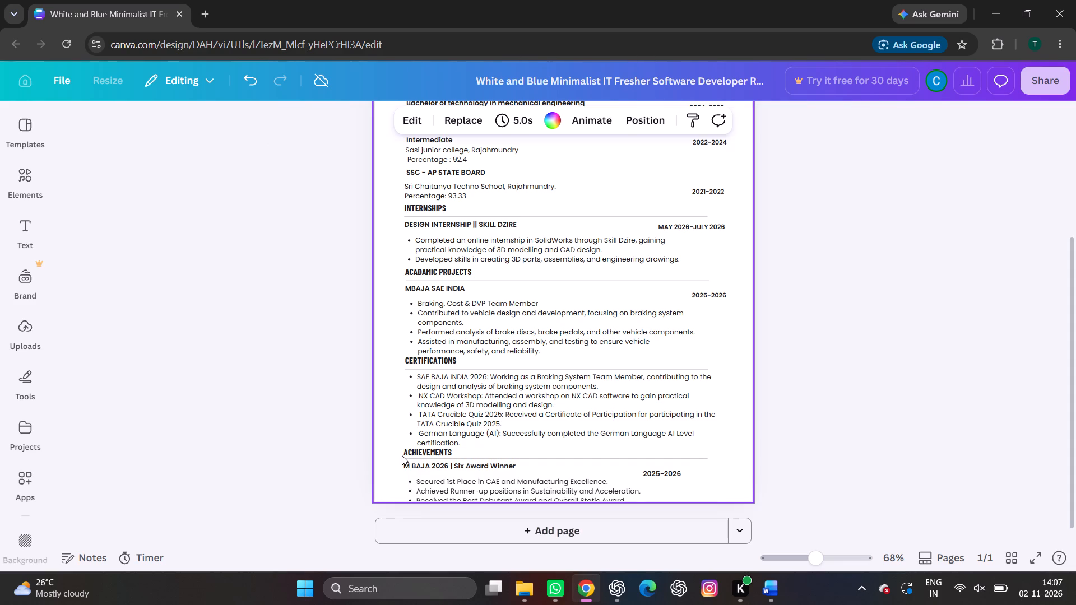
drag(392, 450, 461, 470)
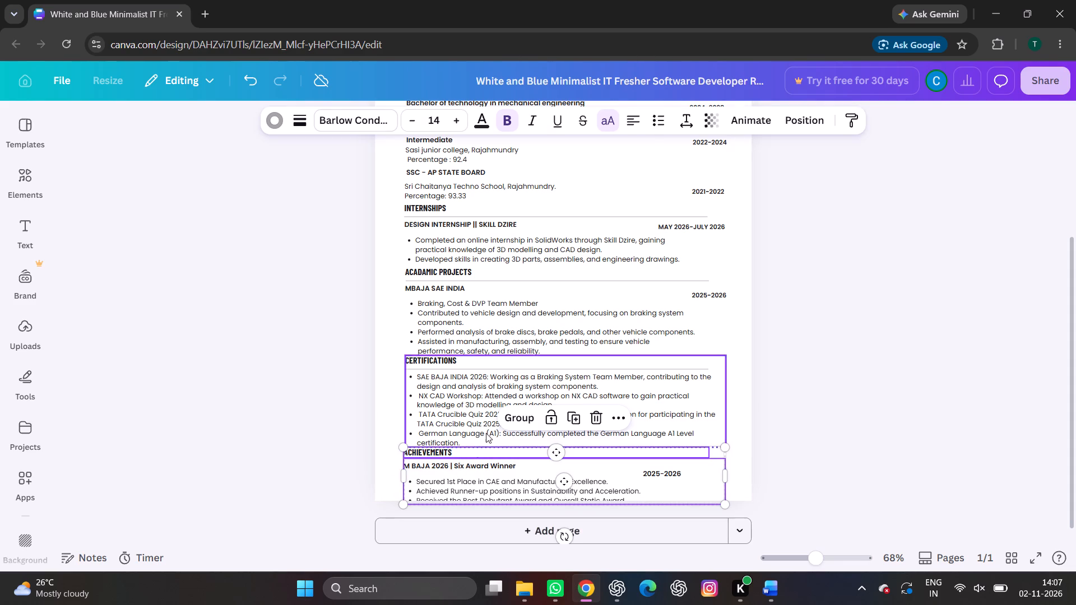
click(515, 412)
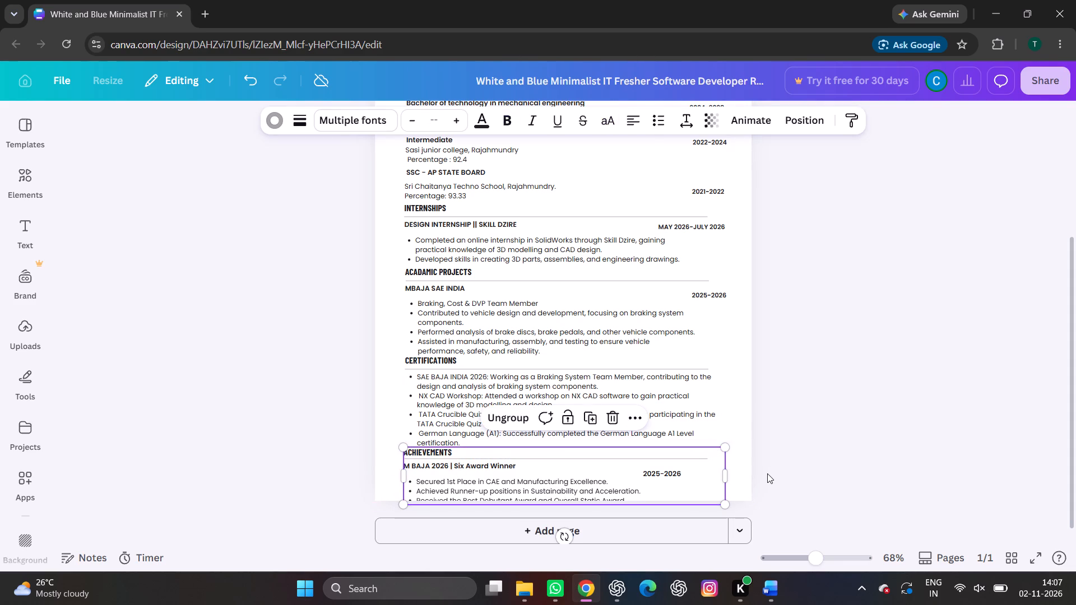
click(767, 473)
Widen the achievements group so its right side reaches the page's right edge.
click(602, 483)
drag(723, 476, 745, 477)
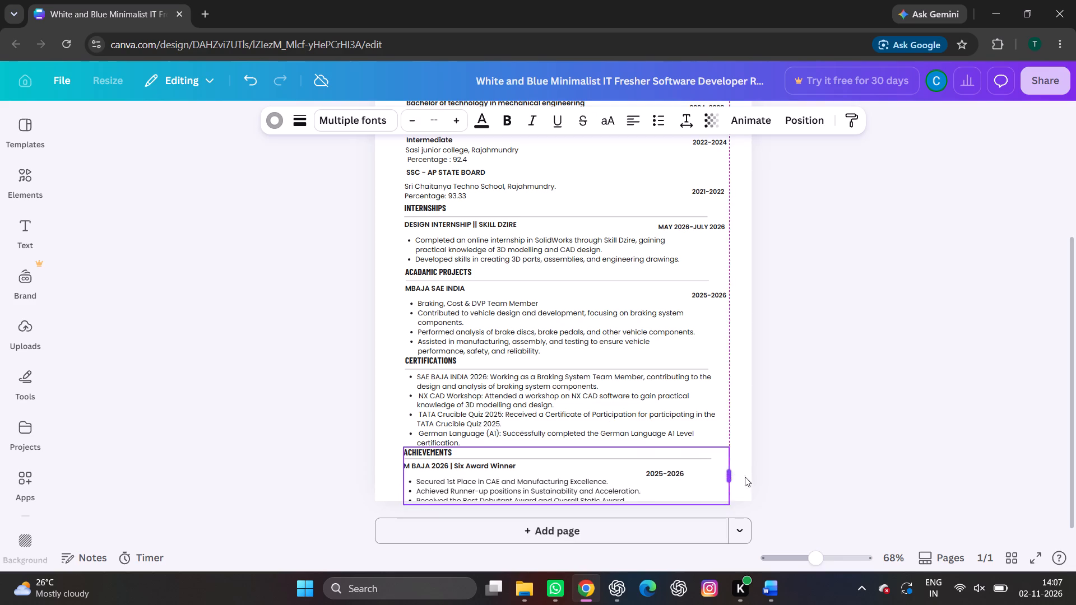
drag(745, 477, 753, 478)
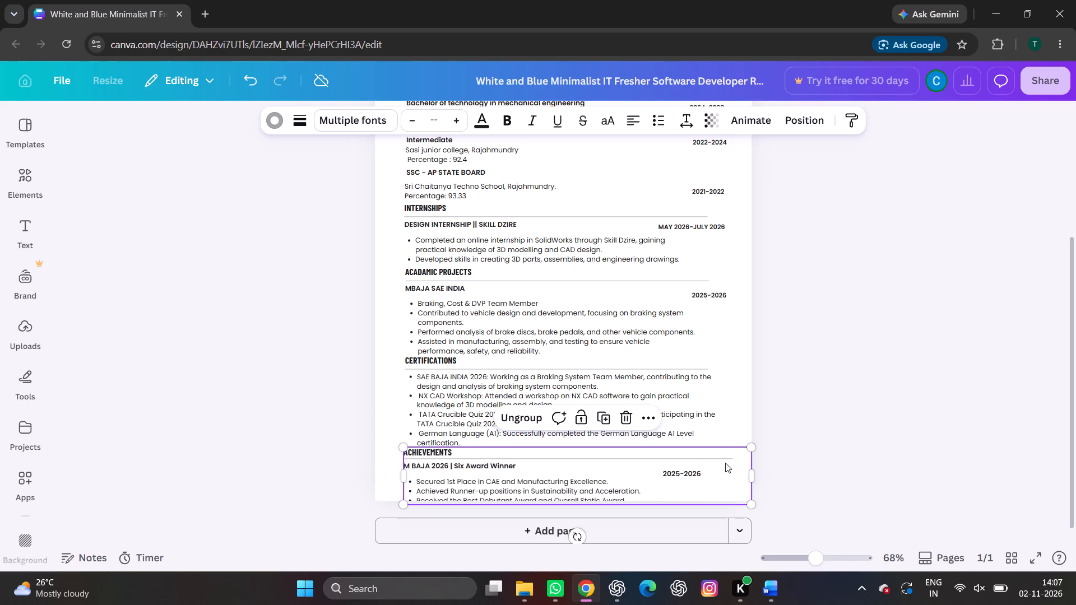
Widen the Certifications group to the page's right edge so its bullets wrap onto fewer lines.
click(695, 364)
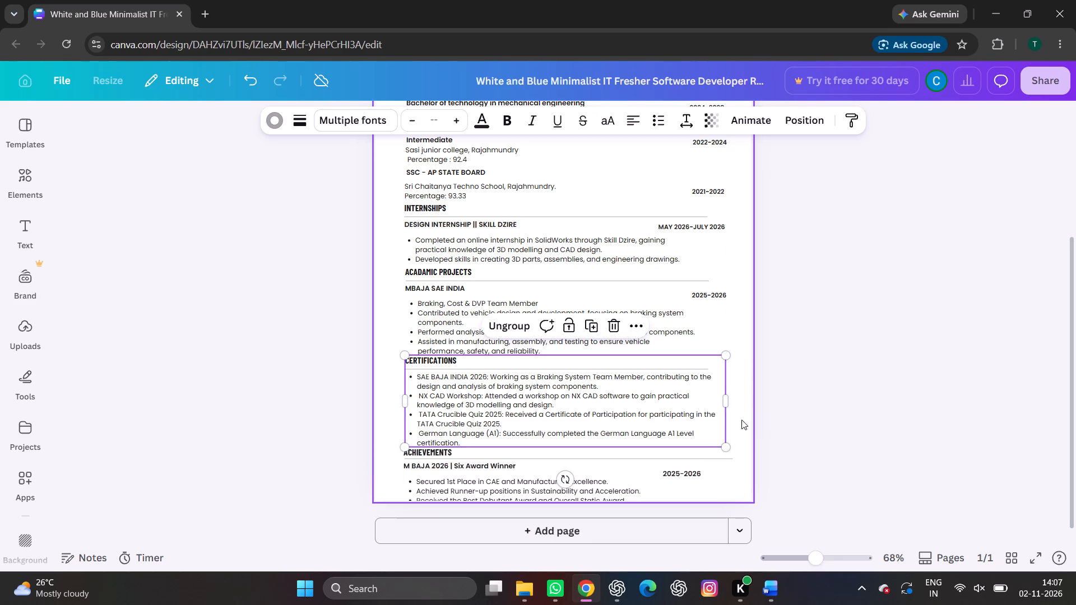
drag(726, 401, 753, 403)
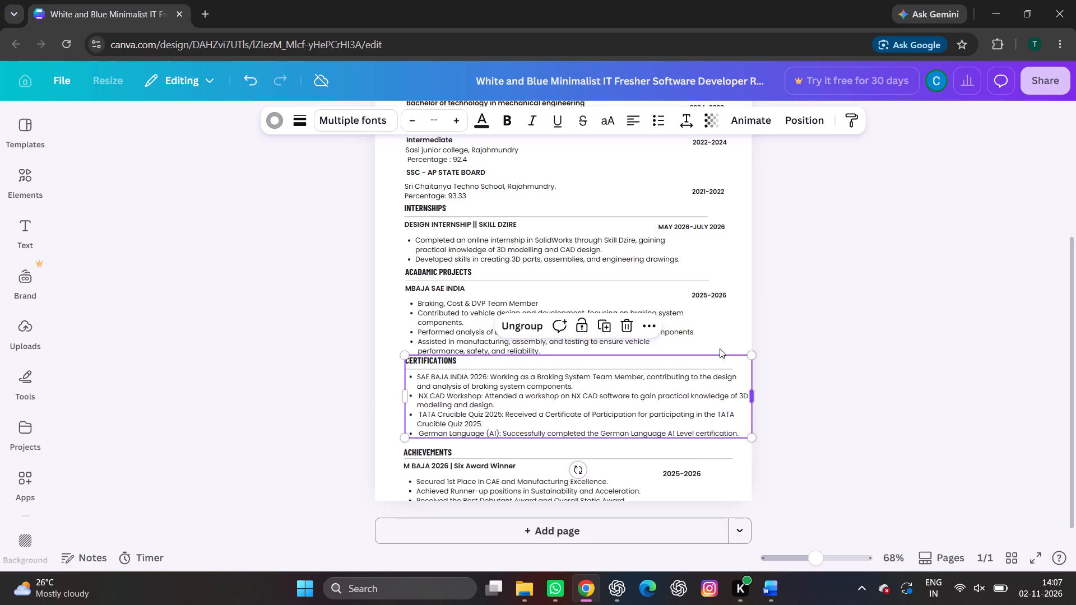
Widen the Academic Projects group so its right side reaches the page's right edge.
click(679, 283)
drag(723, 307, 749, 308)
Widen the Internships group so its right side reaches the page's right edge.
click(720, 383)
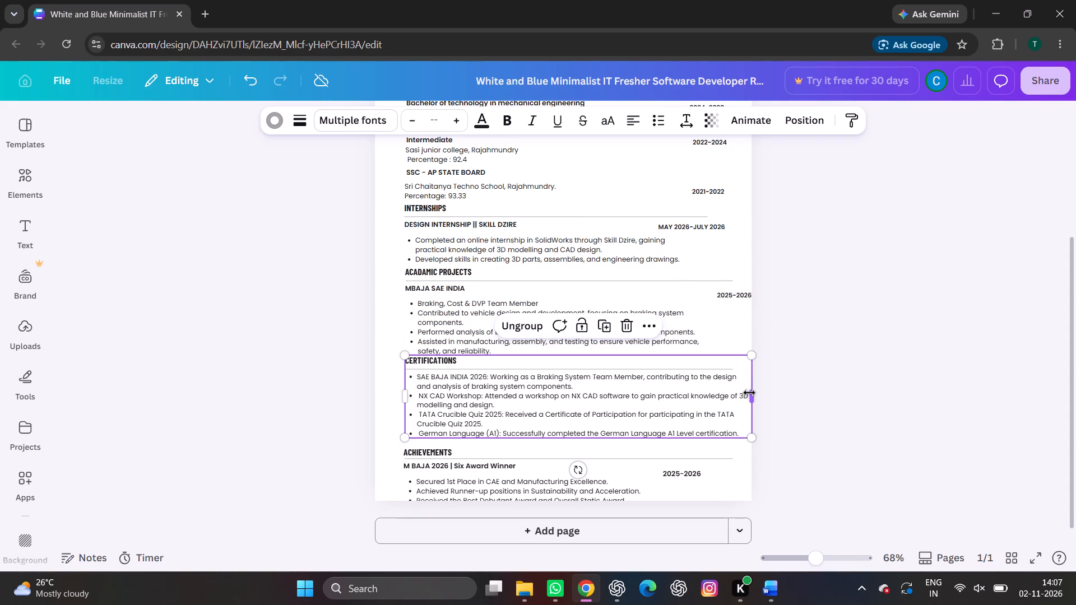
click(681, 226)
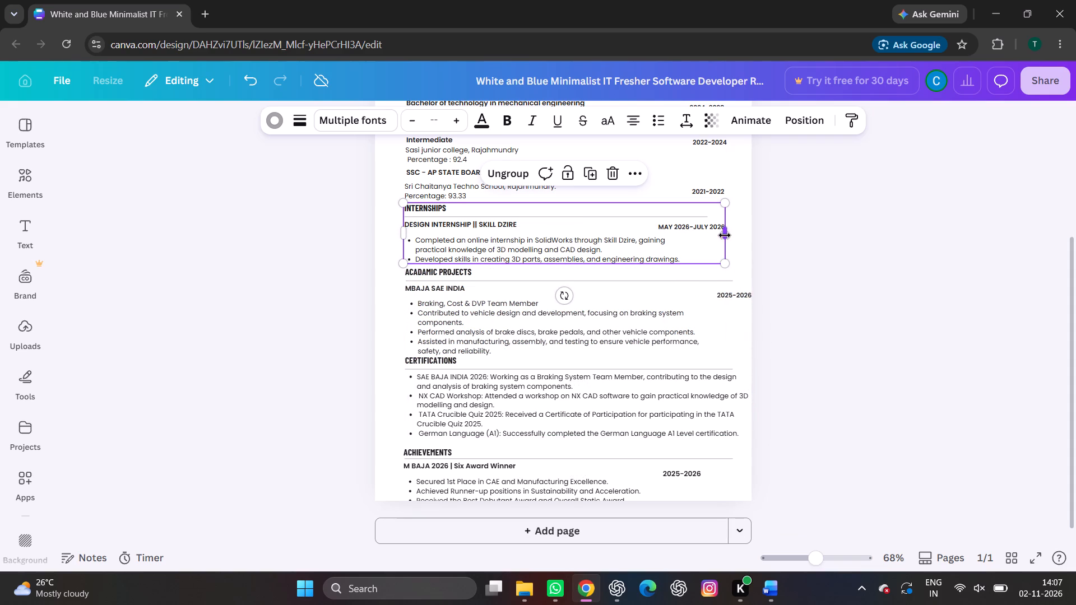
drag(725, 235, 751, 239)
Widen the Education group to a width of about 19.4 so its right side meets the page's right edge.
scroll(687, 226, up, 1)
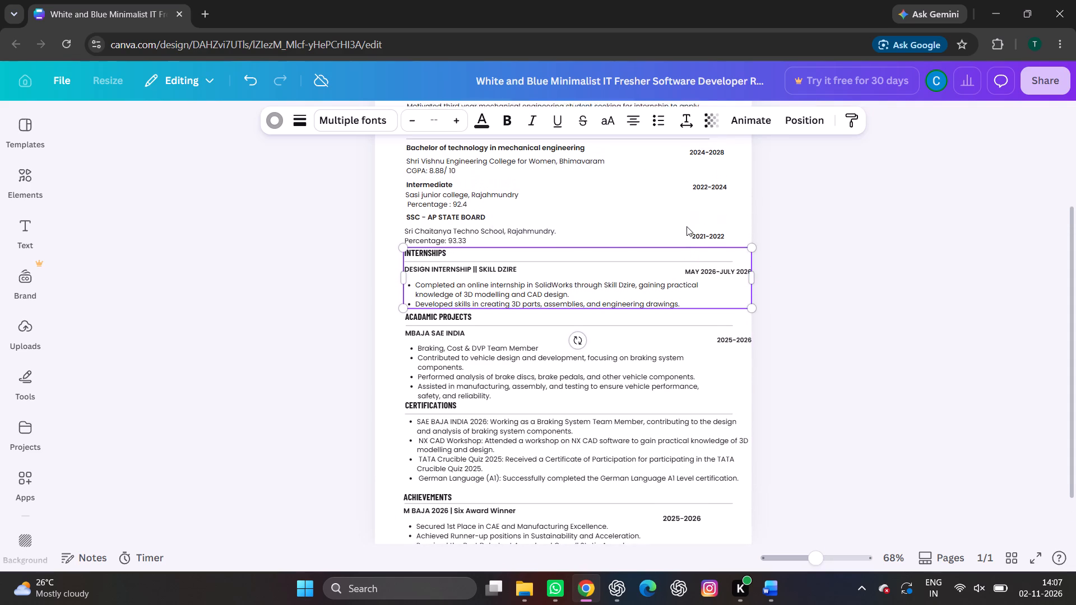
scroll(687, 226, up, 1)
click(687, 226)
drag(729, 189, 769, 189)
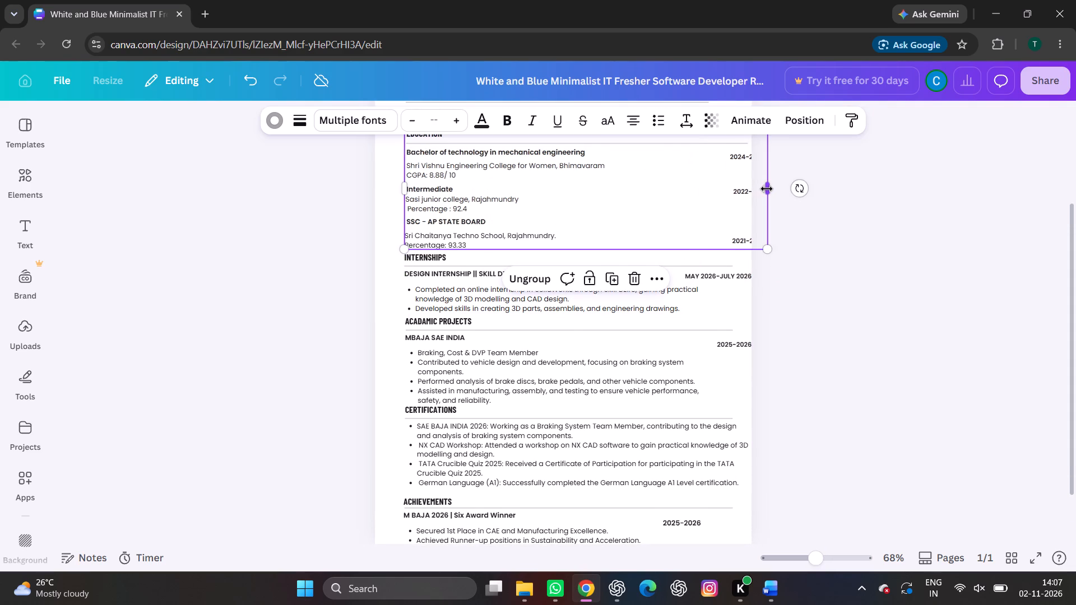
drag(767, 189, 750, 192)
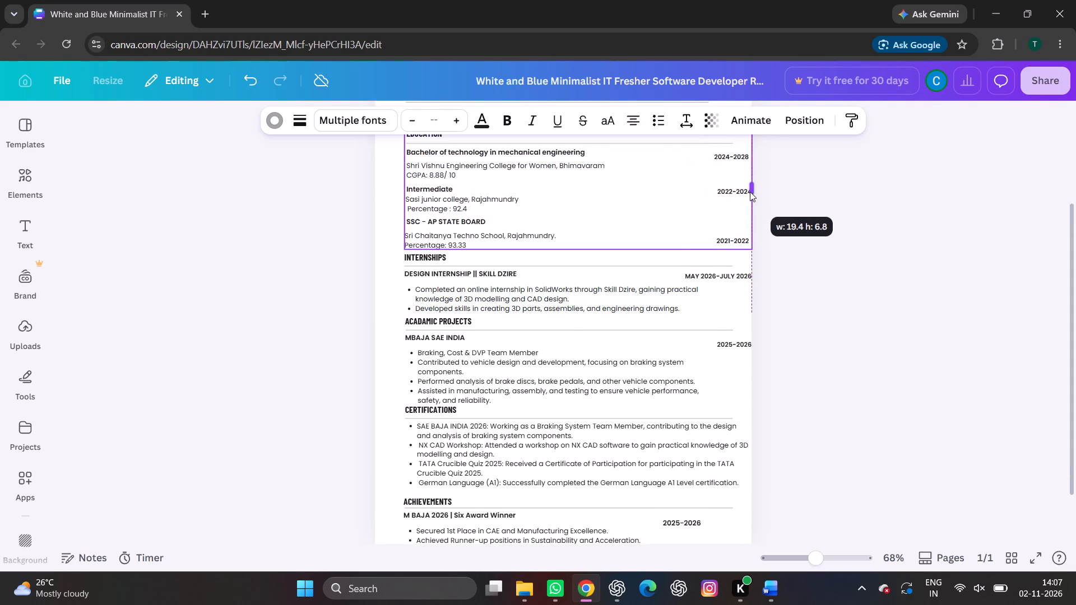
drag(750, 192, 750, 192)
click(803, 255)
Move the 2025-2026 date in the Achievements section right so it ends near the divider's right end.
scroll(799, 250, down, 1)
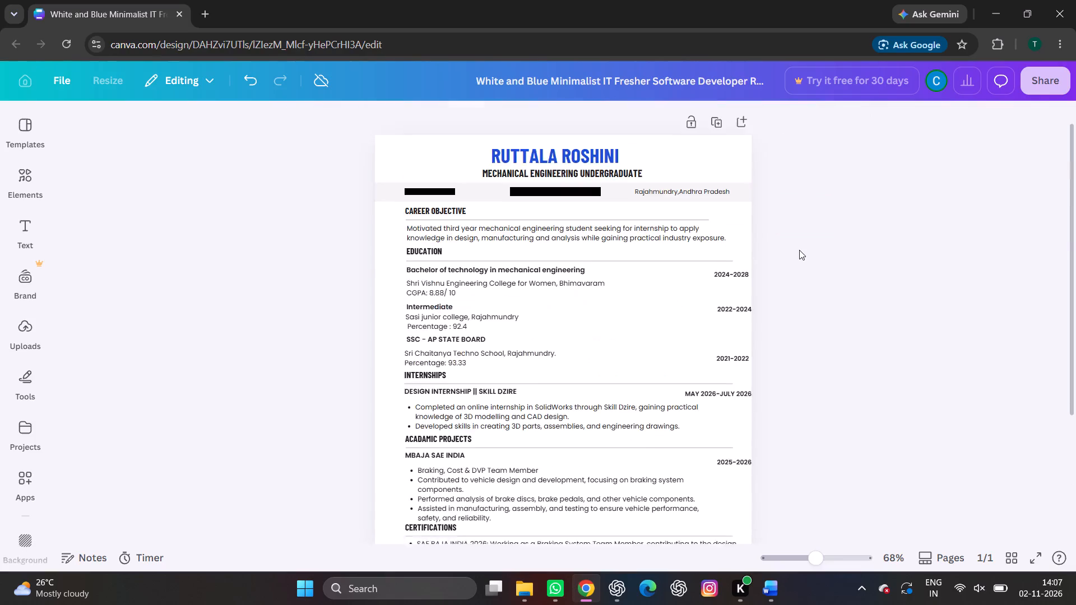
scroll(799, 250, down, 1)
scroll(799, 250, up, 1)
scroll(799, 250, down, 1)
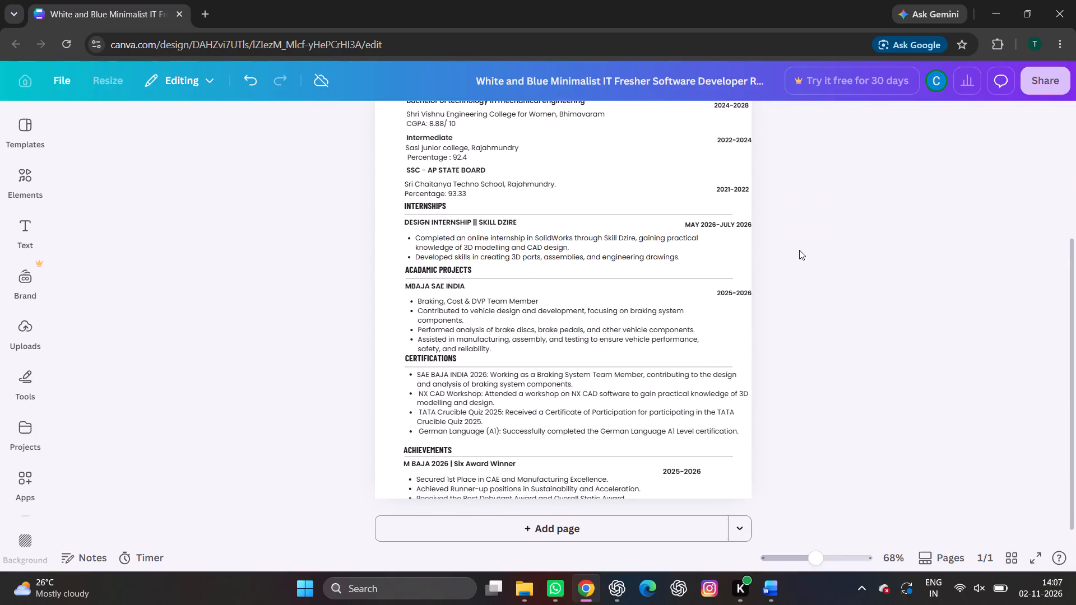
double_click(654, 474)
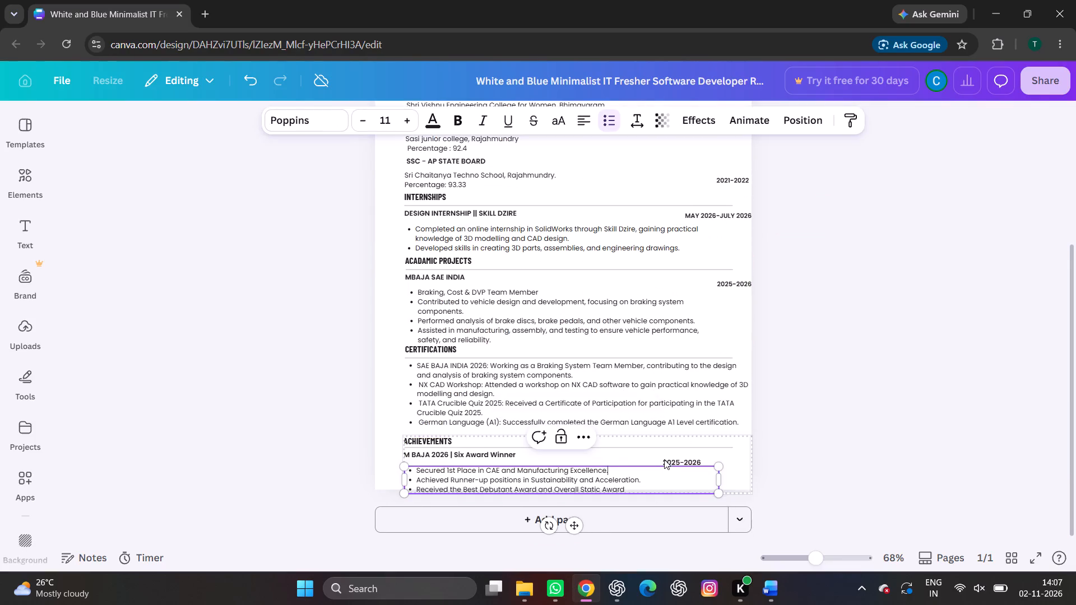
click(664, 459)
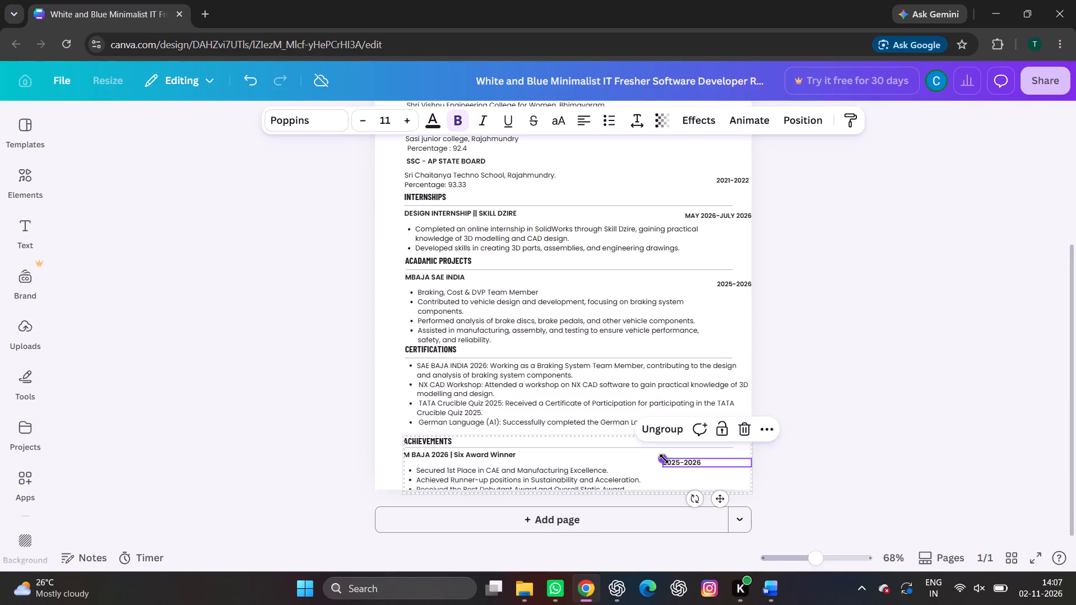
key(Tab)
click(684, 456)
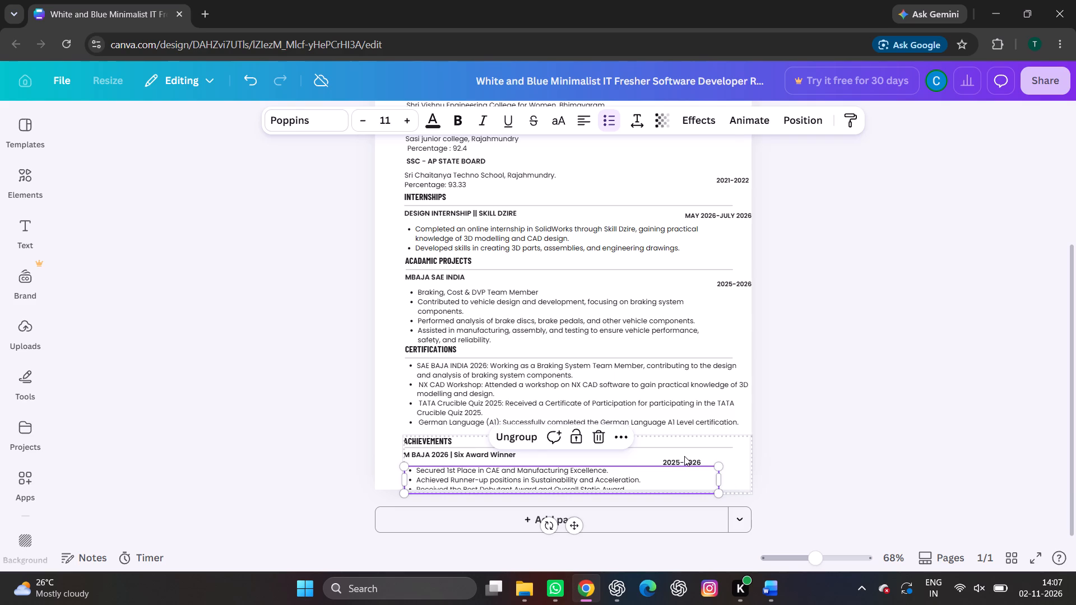
click(685, 462)
drag(684, 462, 709, 460)
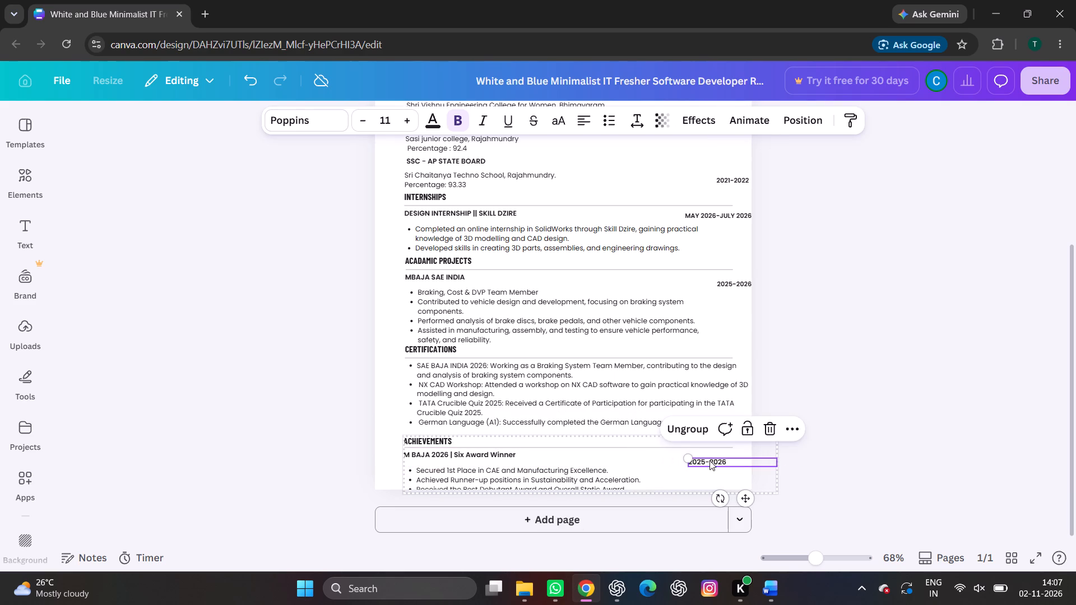
Move the 2025-2026 date in the Academic Projects section left so it ends at the divider's right end.
click(731, 280)
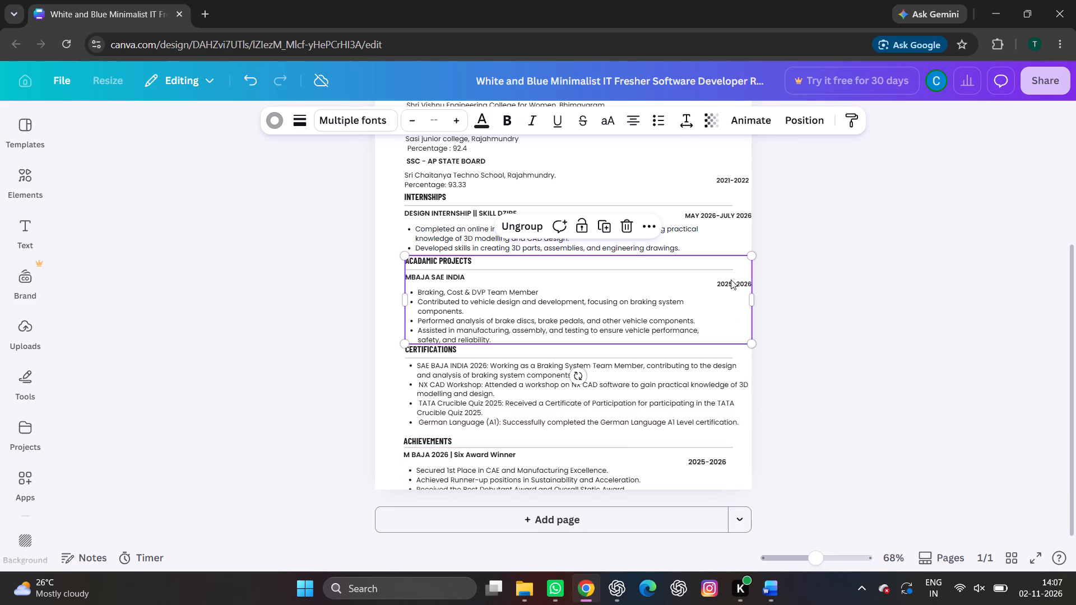
click(730, 283)
drag(730, 283, 713, 283)
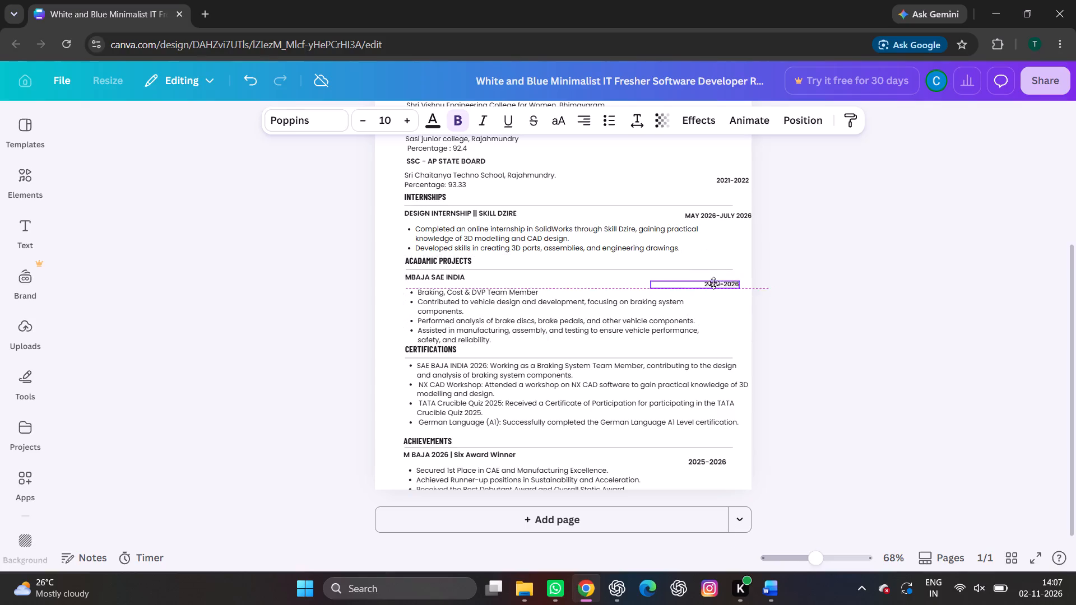
drag(713, 283, 708, 285)
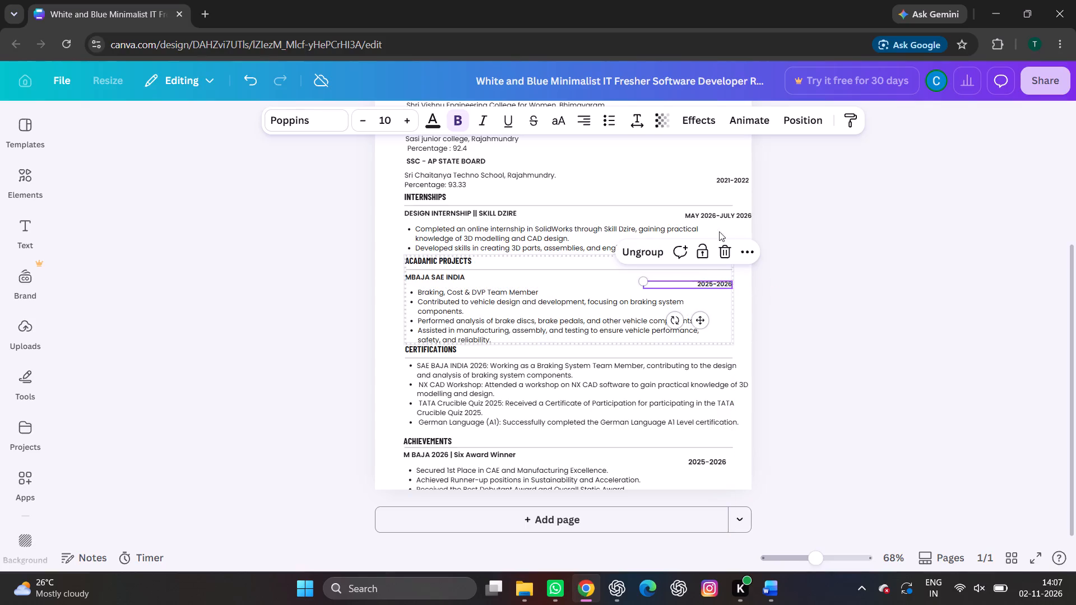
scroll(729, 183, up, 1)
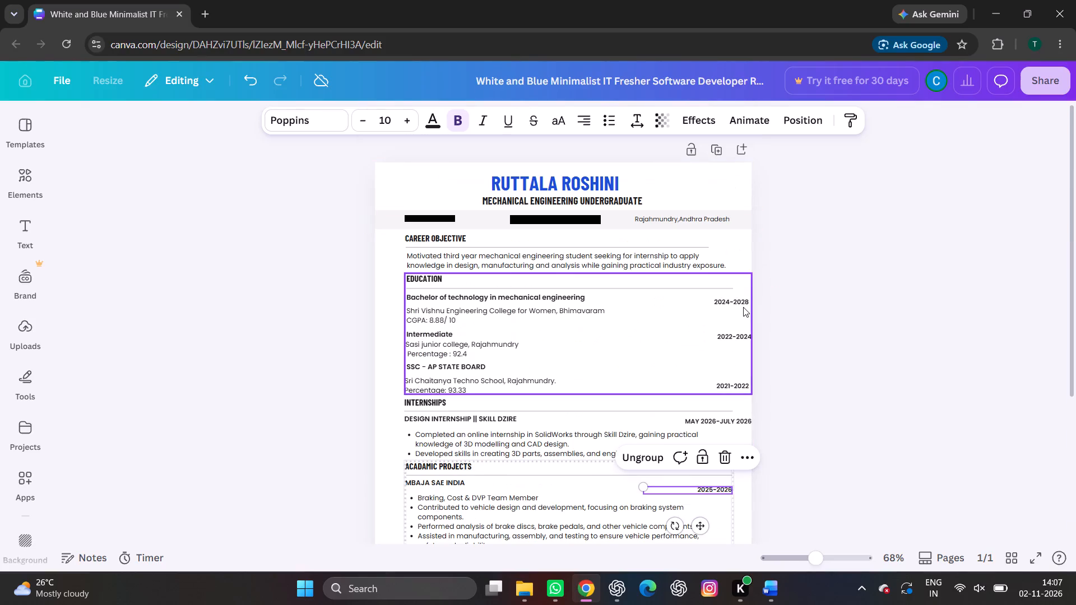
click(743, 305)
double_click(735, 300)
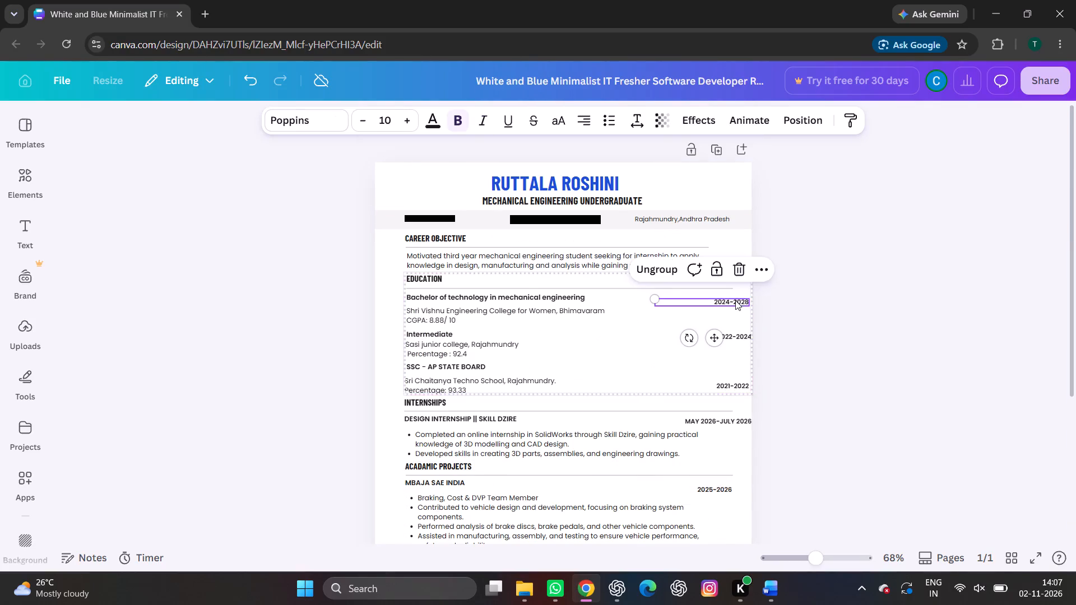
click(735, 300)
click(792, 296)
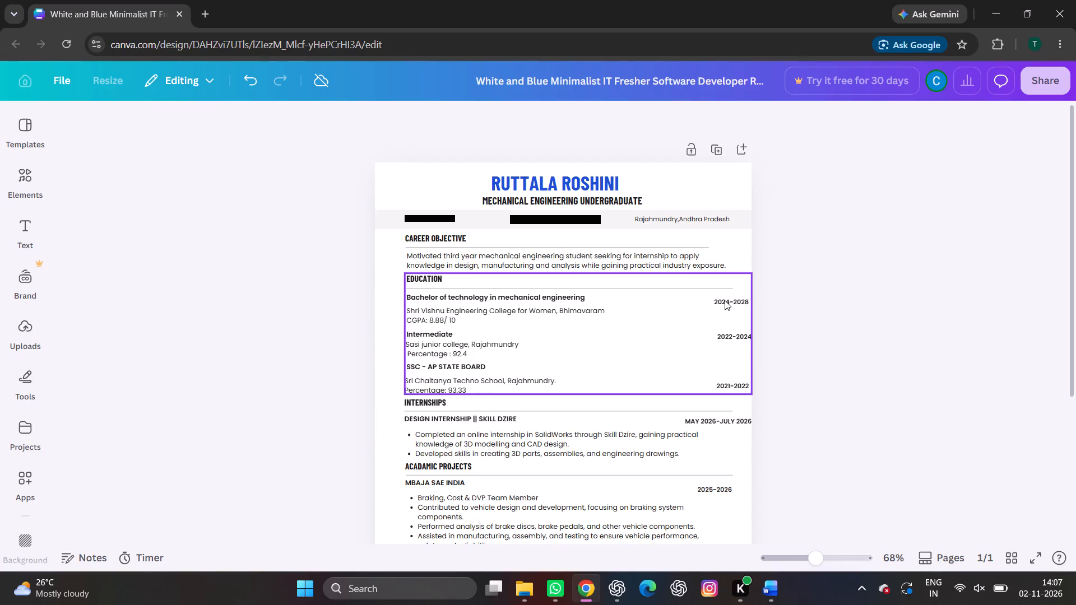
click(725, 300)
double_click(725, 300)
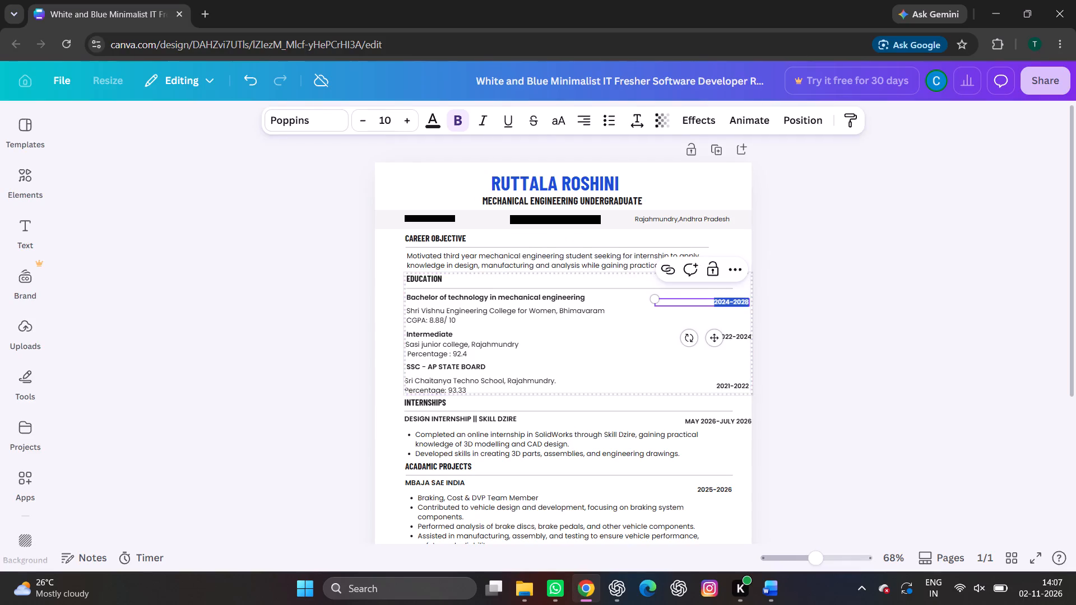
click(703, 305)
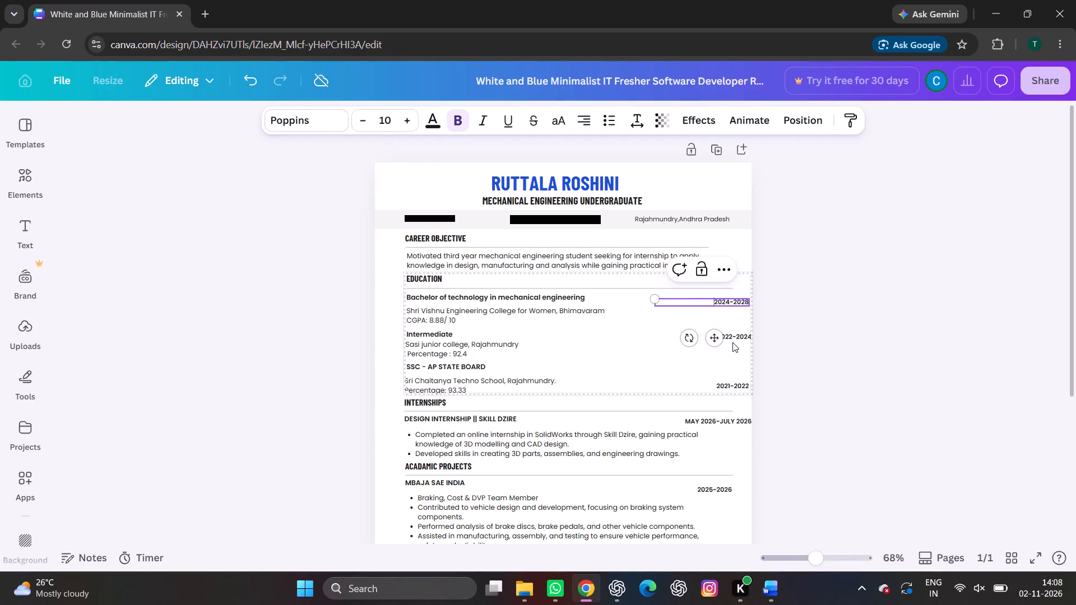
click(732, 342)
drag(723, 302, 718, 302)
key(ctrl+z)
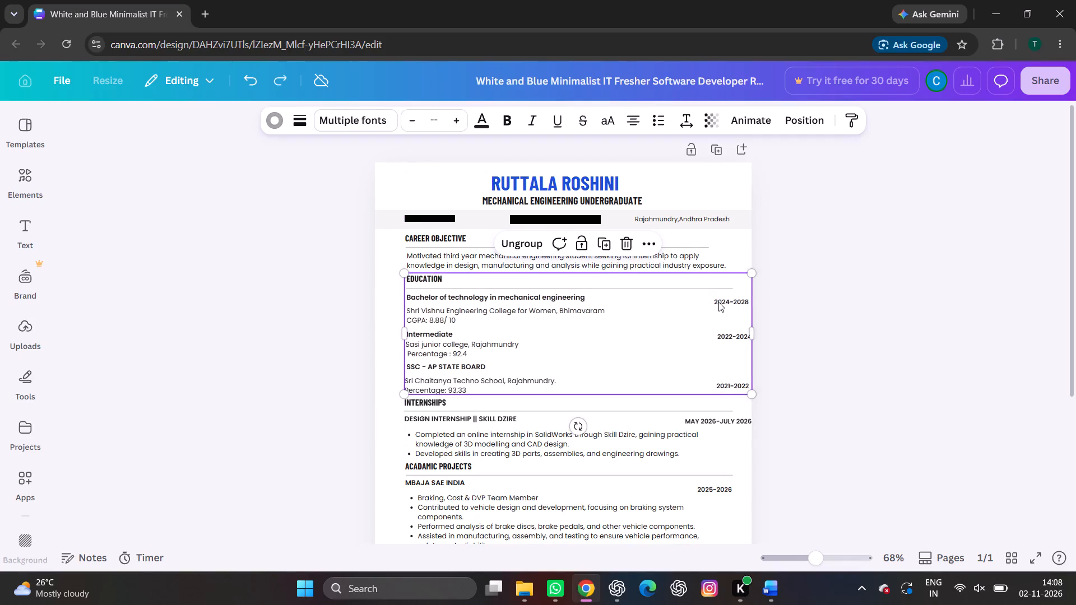
Move the 2024-2028, 2022-2024 and 2021-2022 dates in Education left so each ends at the divider's right end.
click(729, 302)
drag(727, 302, 711, 303)
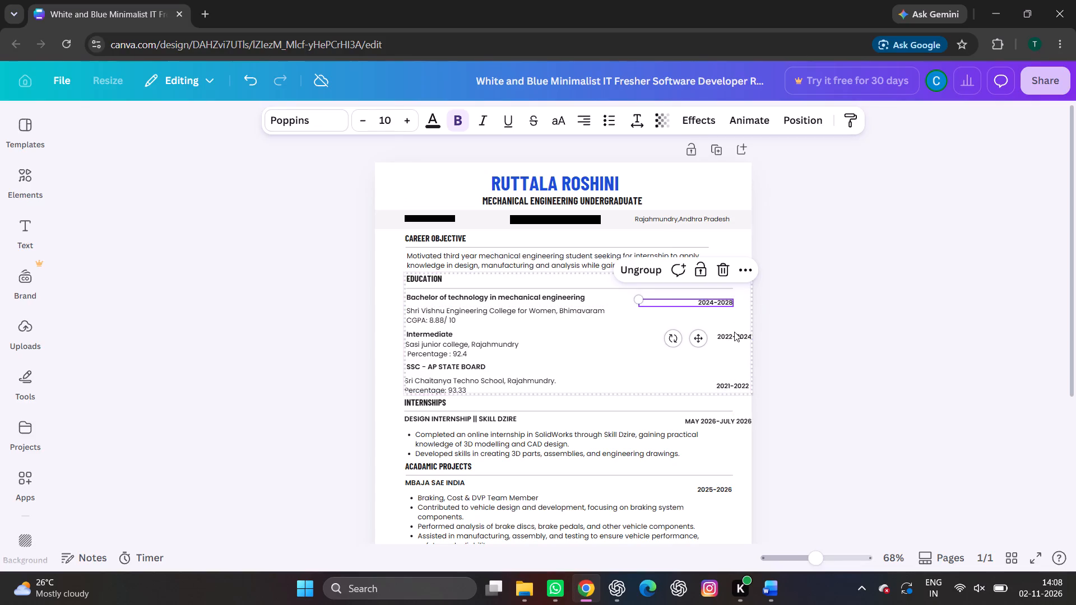
click(734, 336)
drag(734, 336, 729, 336)
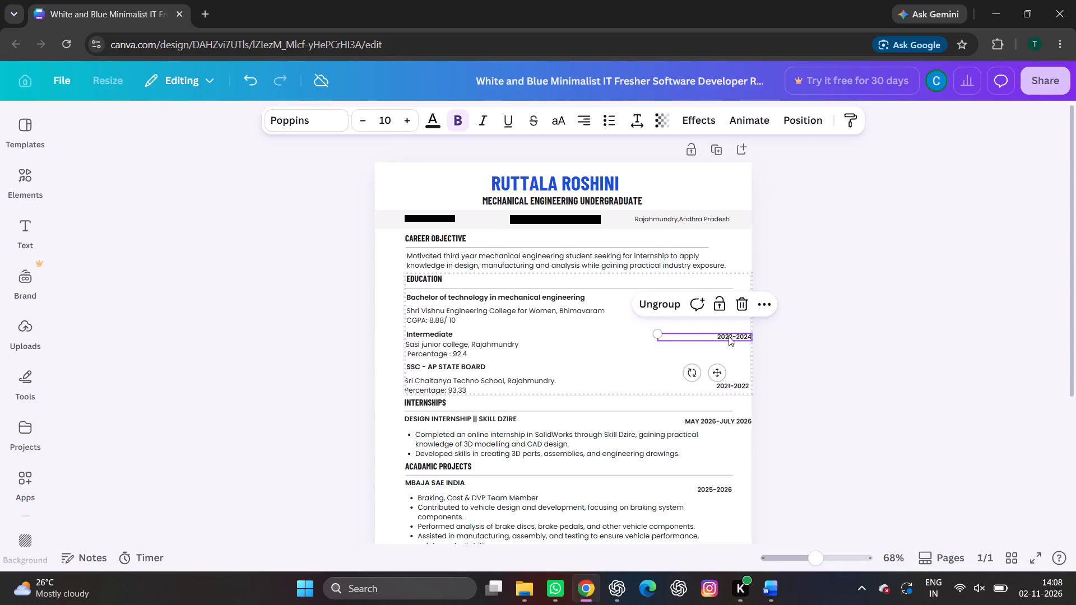
drag(729, 336, 718, 337)
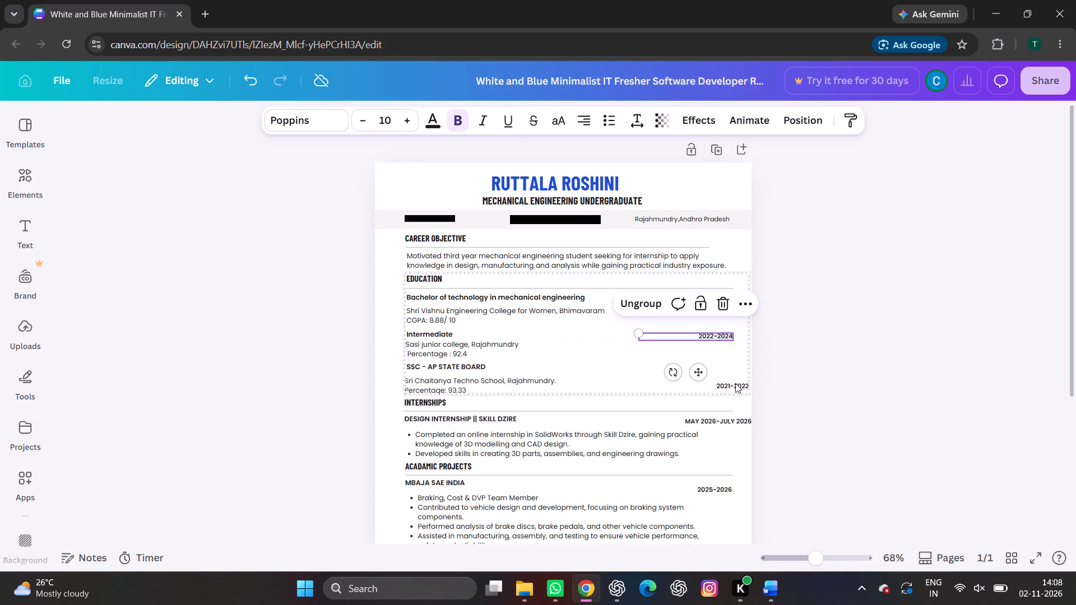
click(735, 383)
drag(735, 383, 723, 385)
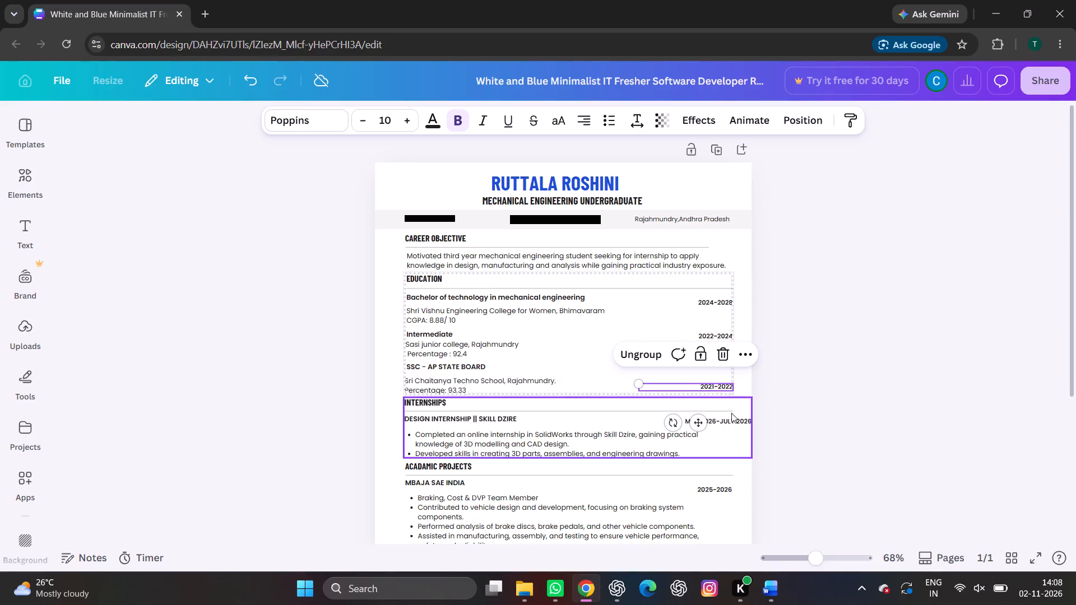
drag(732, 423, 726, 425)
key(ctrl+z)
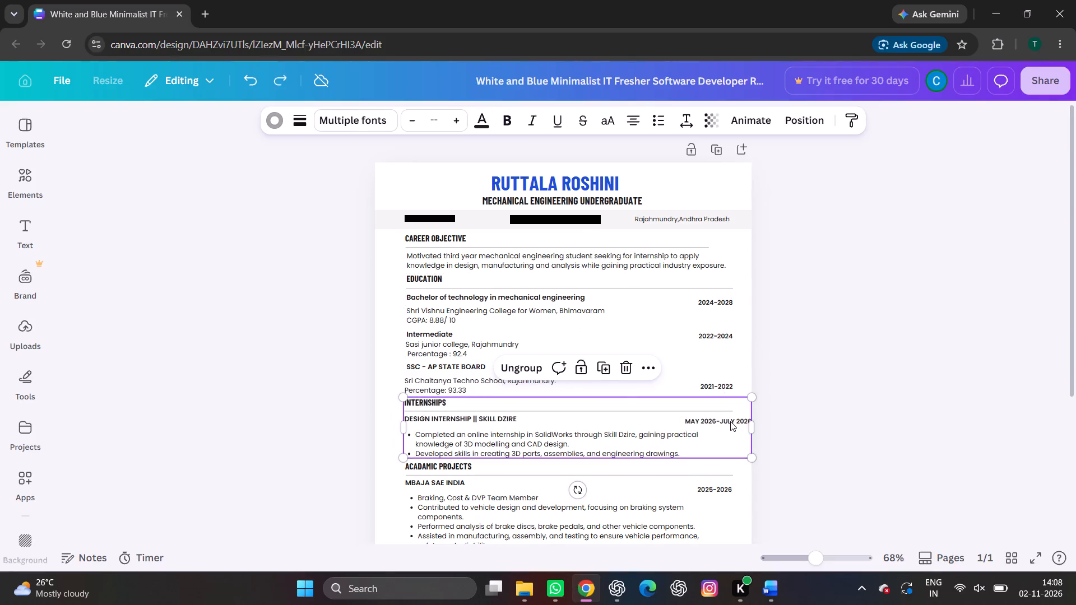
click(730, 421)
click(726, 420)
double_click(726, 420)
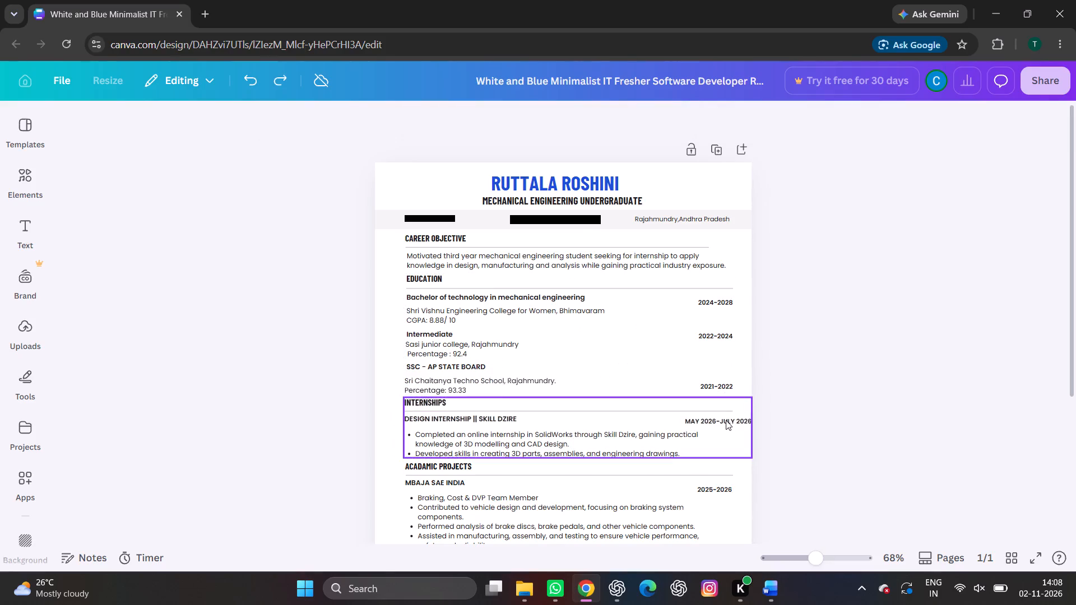
Delete the first 2026 from the Internships date so it reads MAY -JULY 2026.
scroll(738, 446, down, 1)
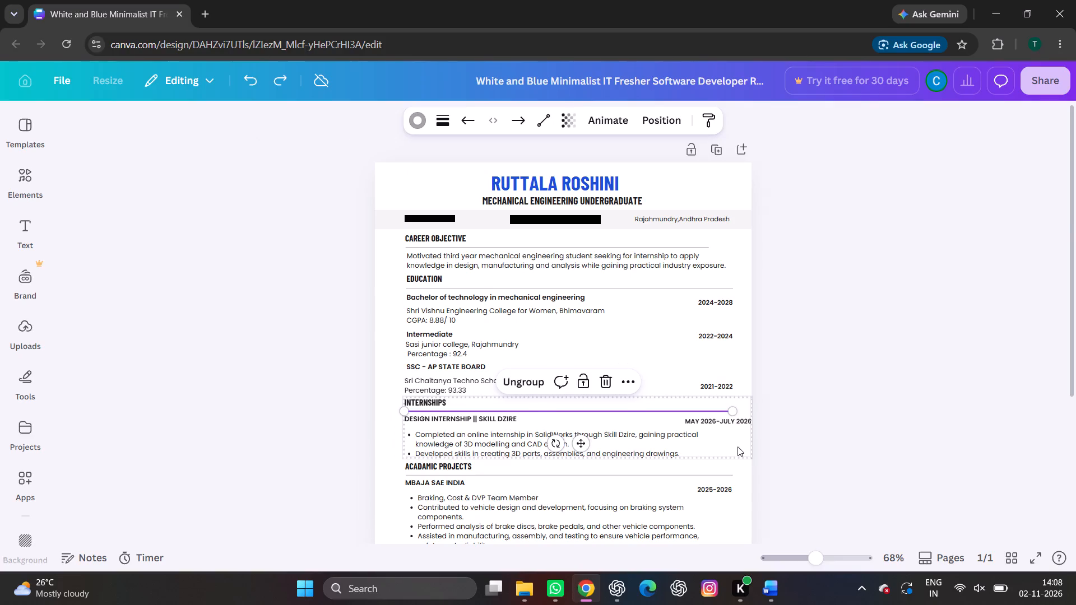
scroll(738, 446, down, 1)
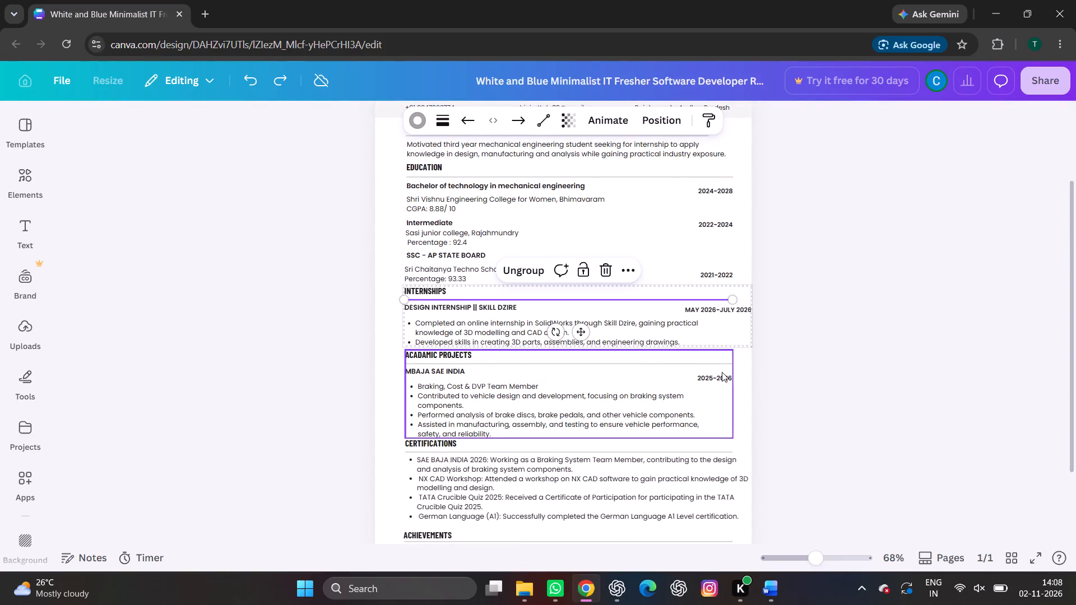
double_click(716, 306)
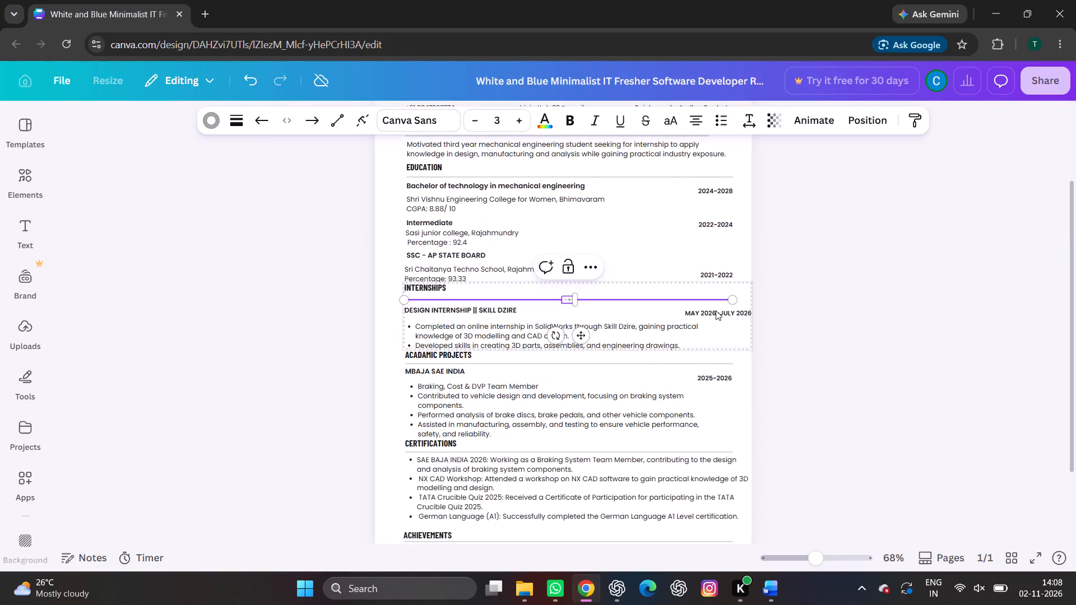
double_click(716, 313)
click(716, 313)
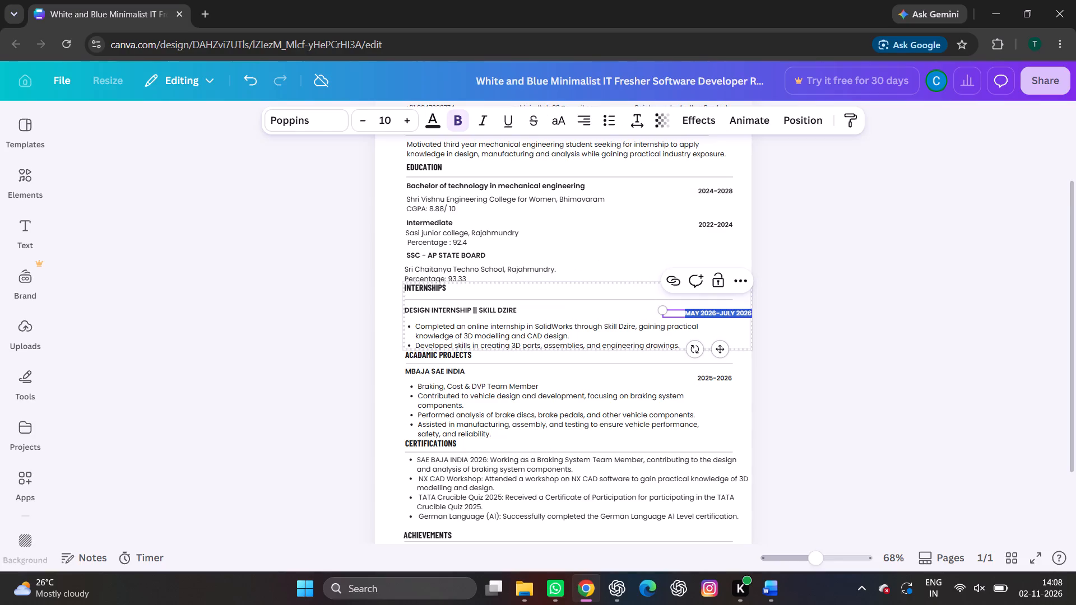
key(BackSpace)
key(BackSpace)
key(BackSpace)
key(BackSpace)
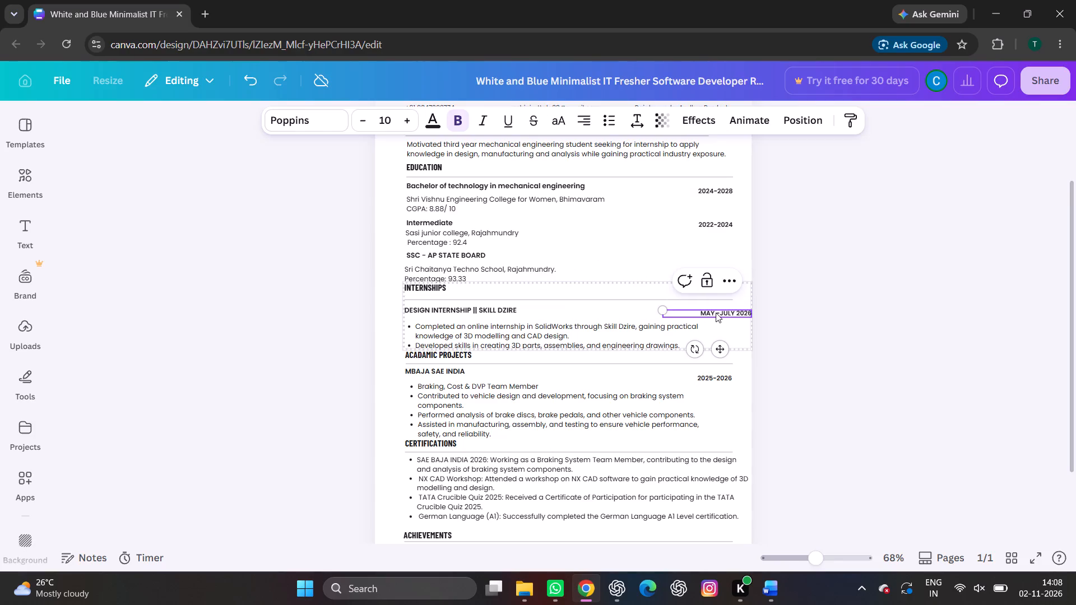
click(649, 319)
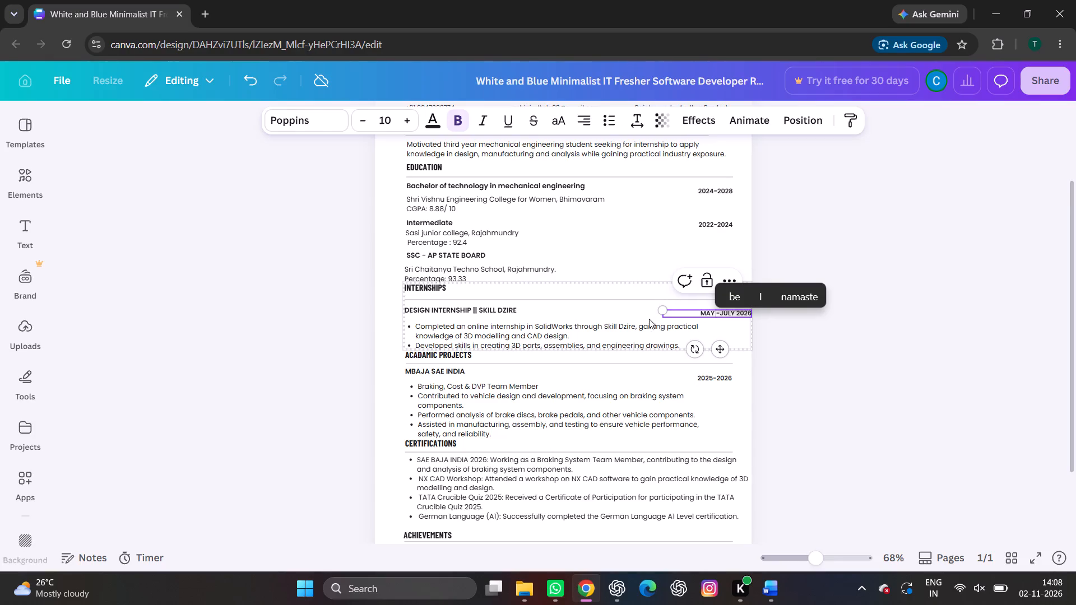
Ungroup the Internships section and move the MAY -JULY 2026 date left so it ends at the divider's right end.
click(712, 311)
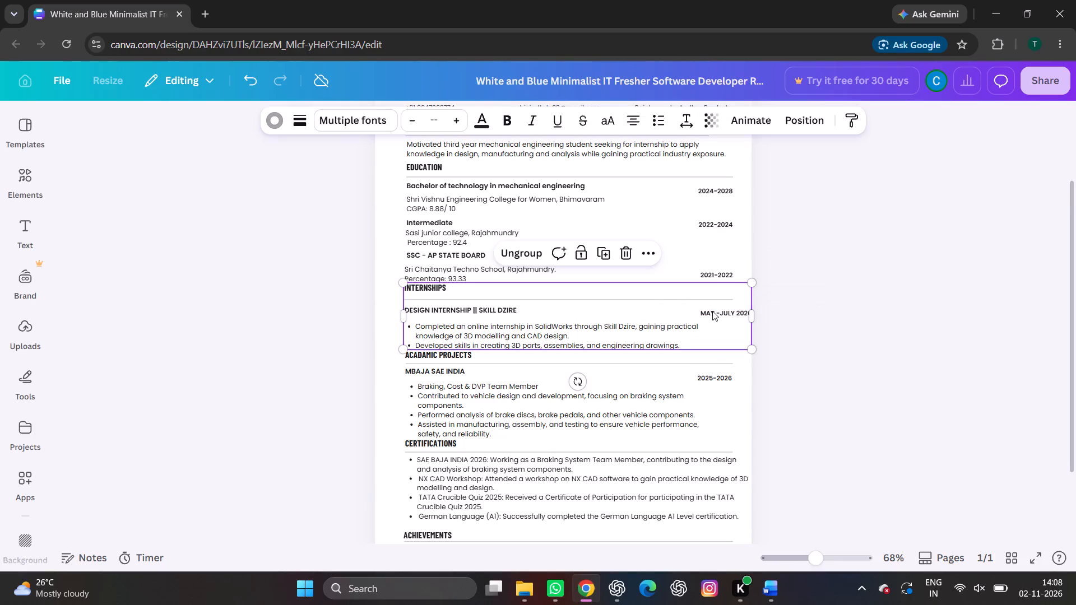
click(520, 258)
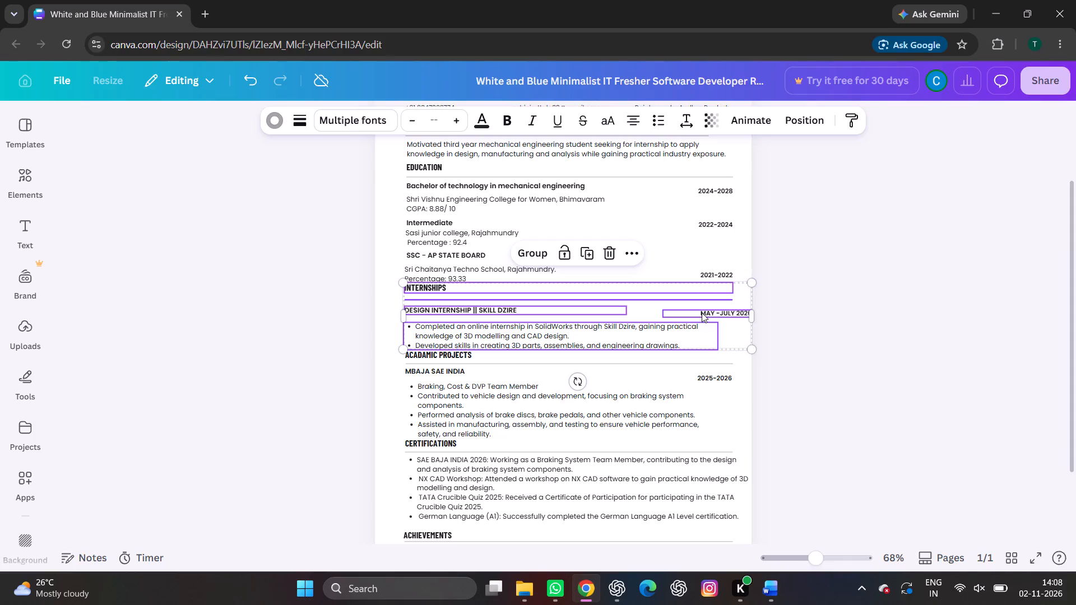
drag(702, 313, 691, 312)
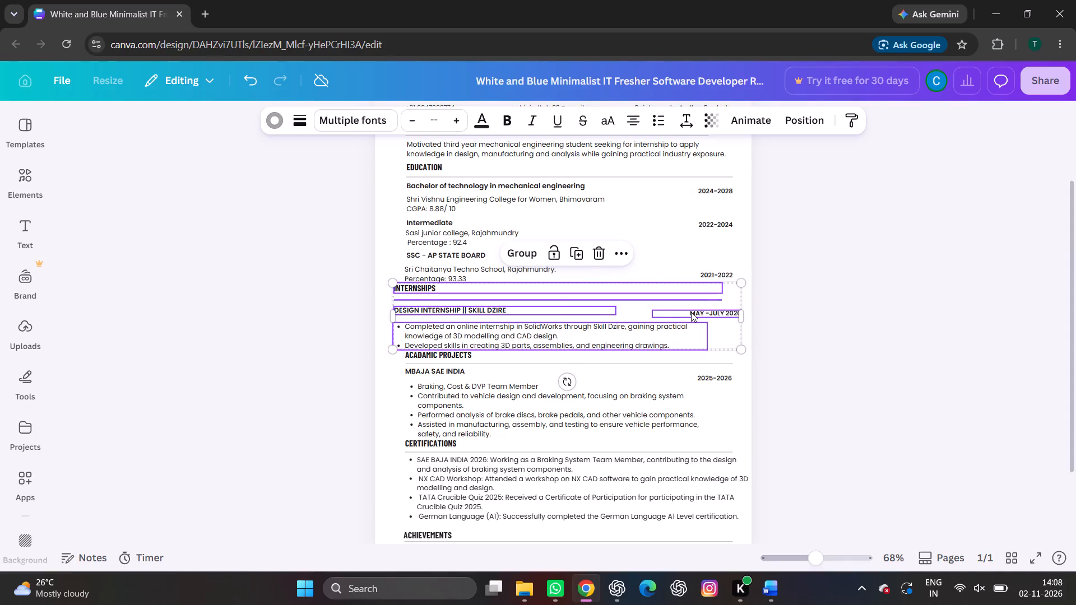
key(ctrl+z)
click(785, 318)
click(734, 310)
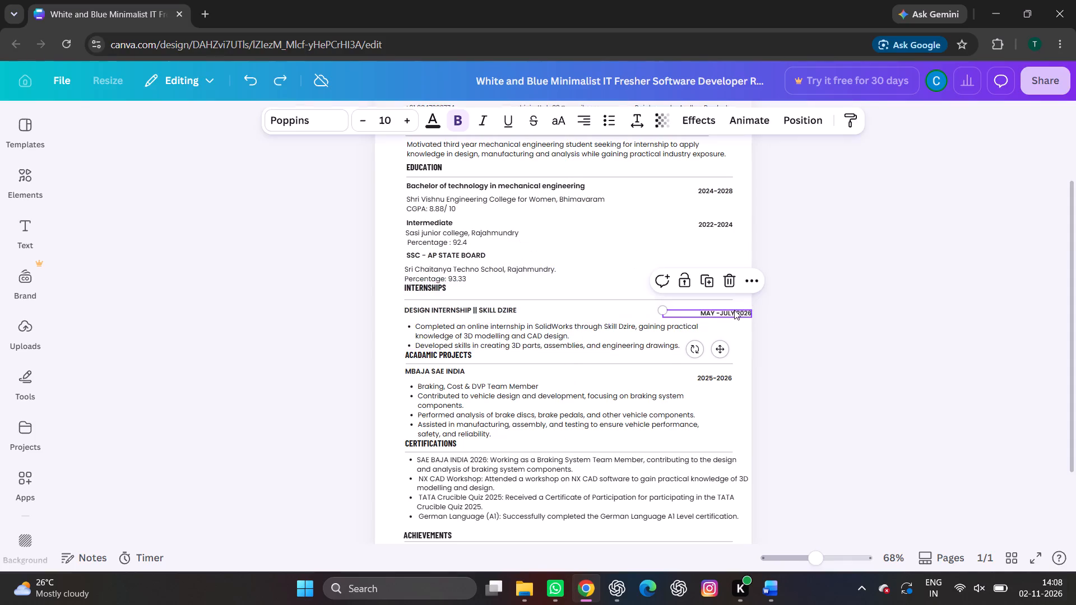
drag(727, 311, 713, 312)
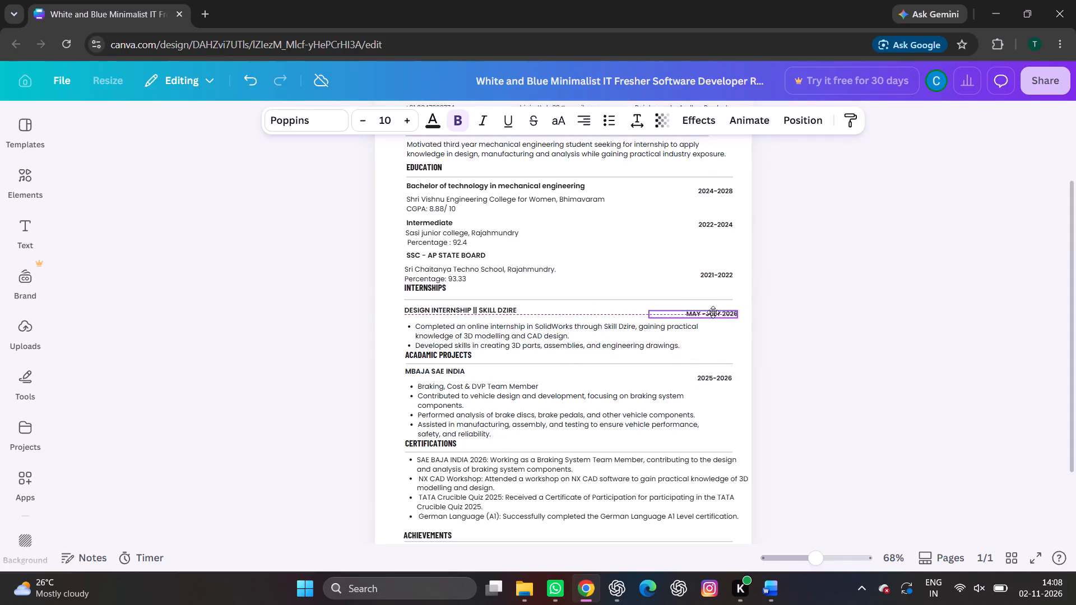
drag(713, 312, 712, 312)
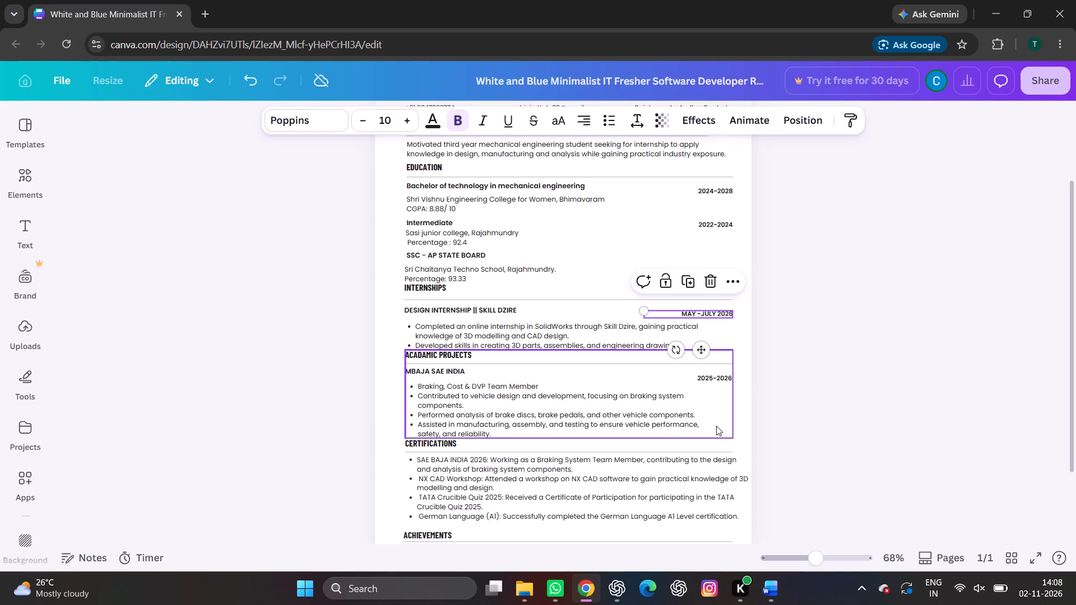
Nudge the 2025-2026 date in the Achievements section slightly towards the divider's right end.
scroll(716, 426, down, 1)
click(711, 461)
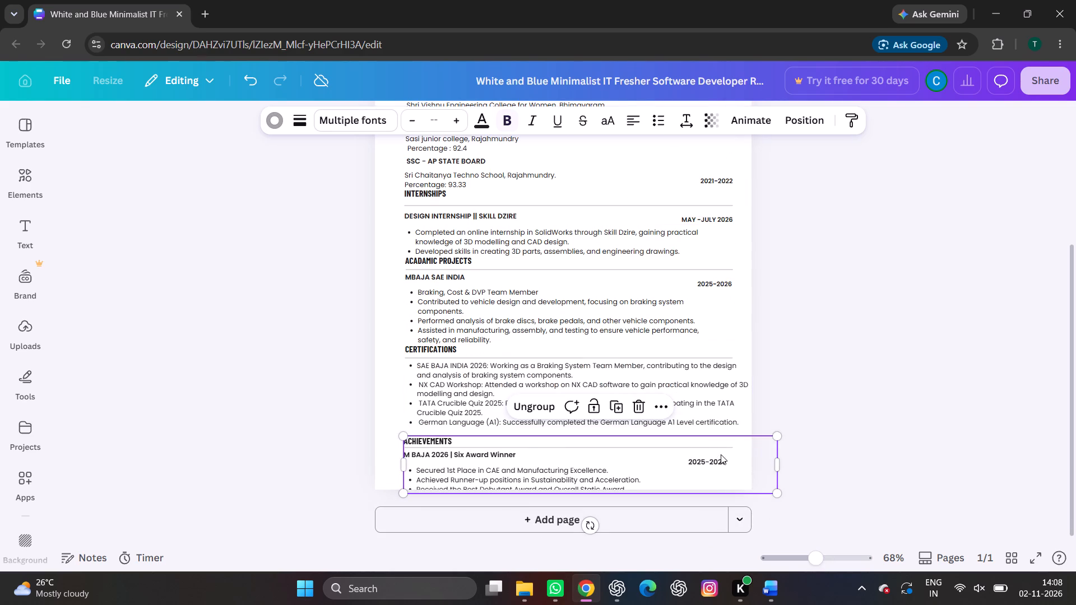
click(717, 460)
click(717, 460)
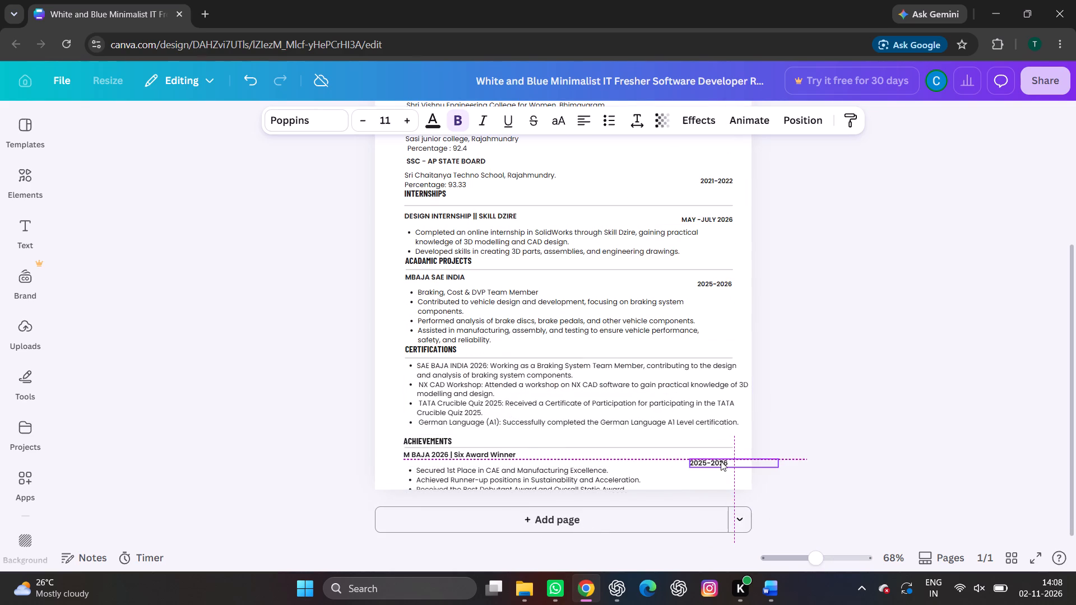
Narrow the Certifications bullet text box so its lines wrap well before the divider's right end.
click(677, 384)
double_click(677, 384)
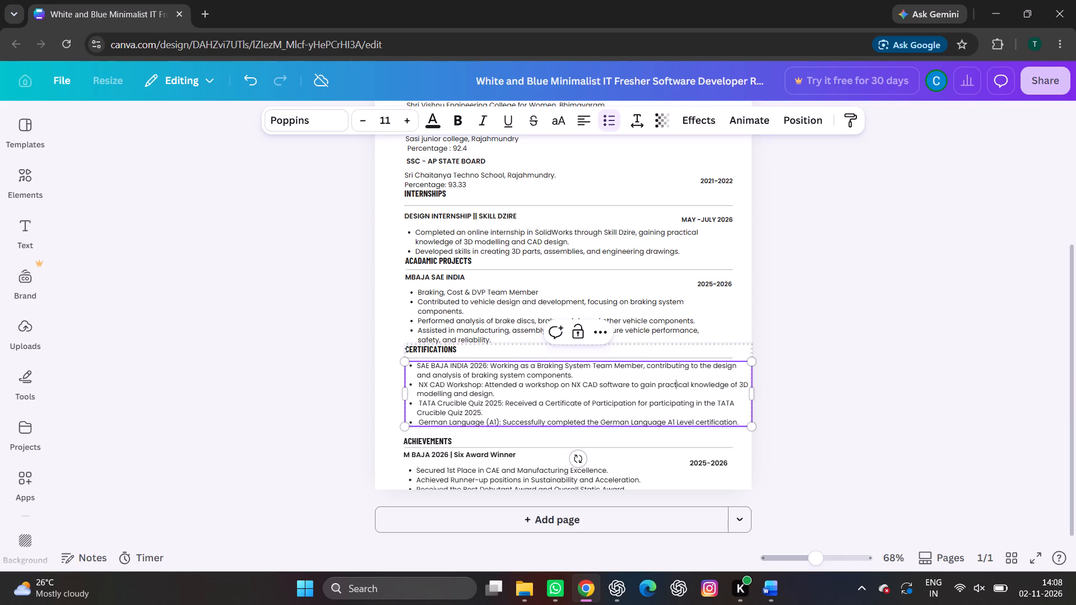
drag(755, 395, 723, 396)
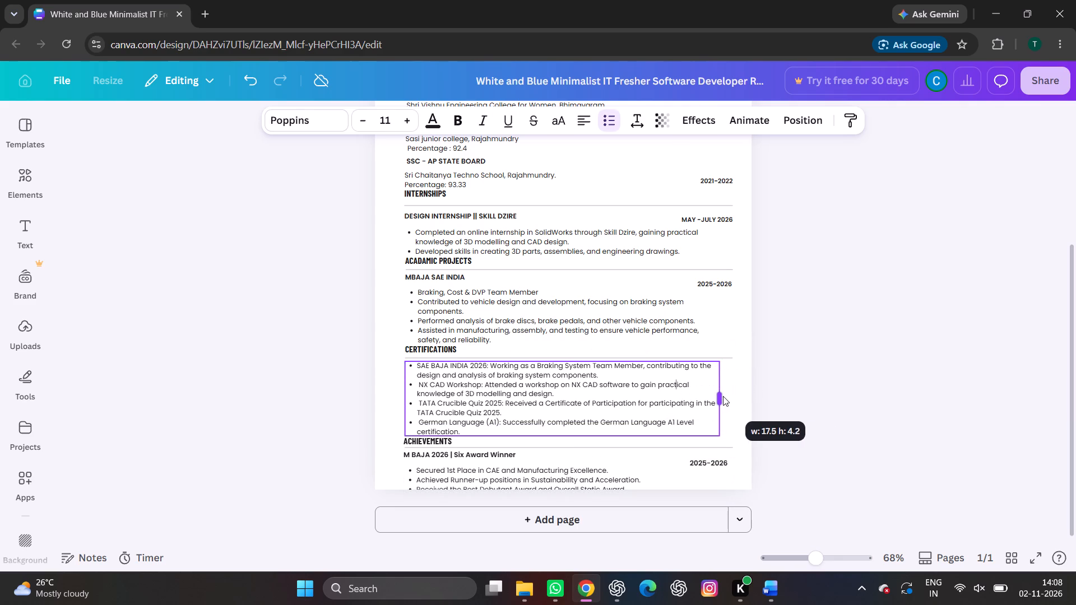
drag(723, 396, 698, 396)
click(857, 383)
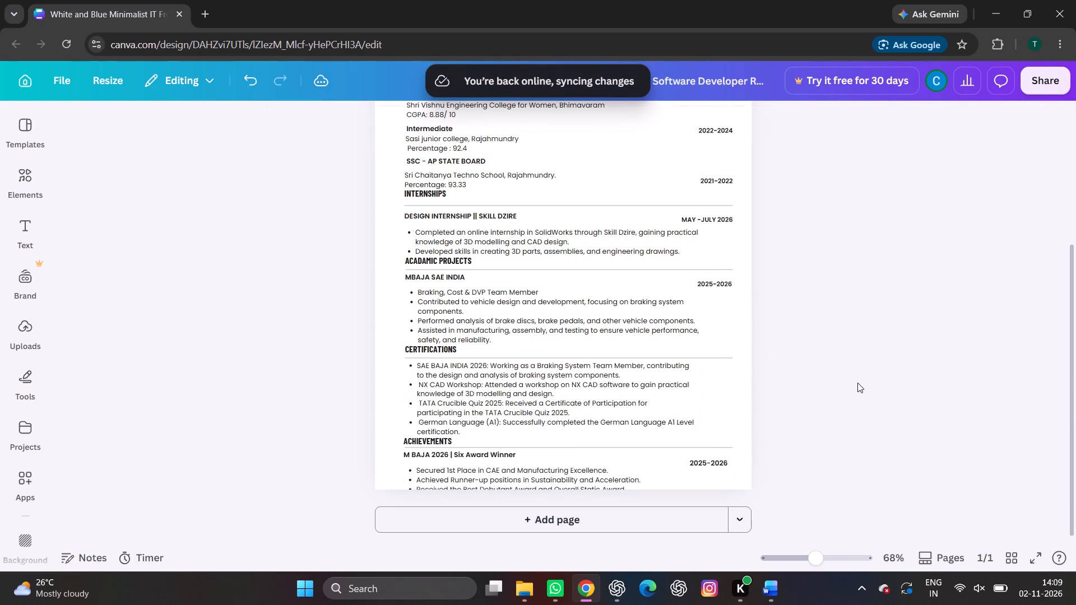
Move the Internships heading down slightly, closer to its divider.
scroll(794, 342, up, 1)
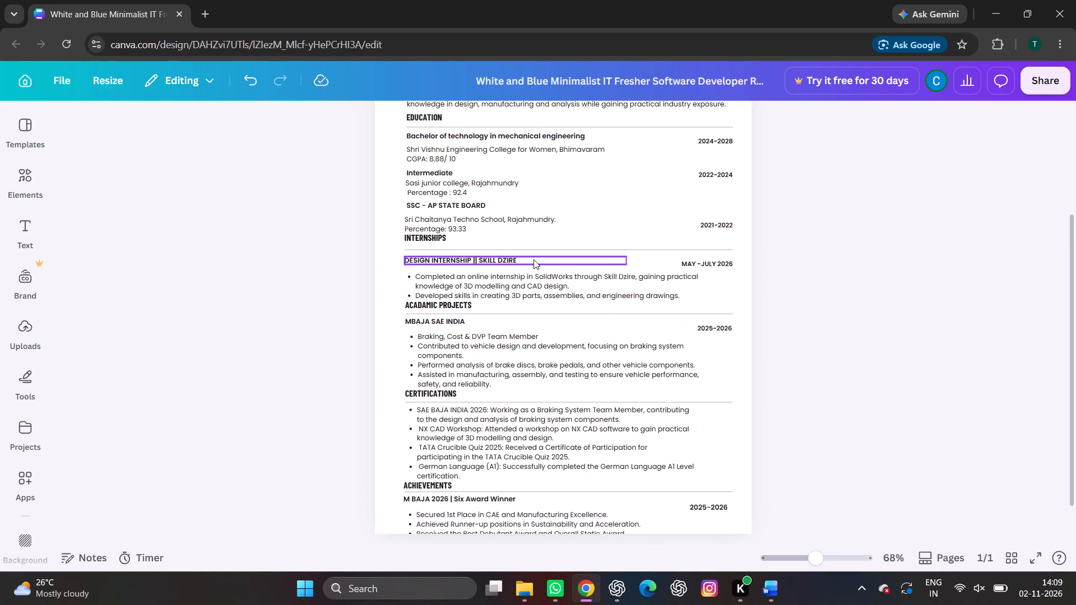
click(508, 239)
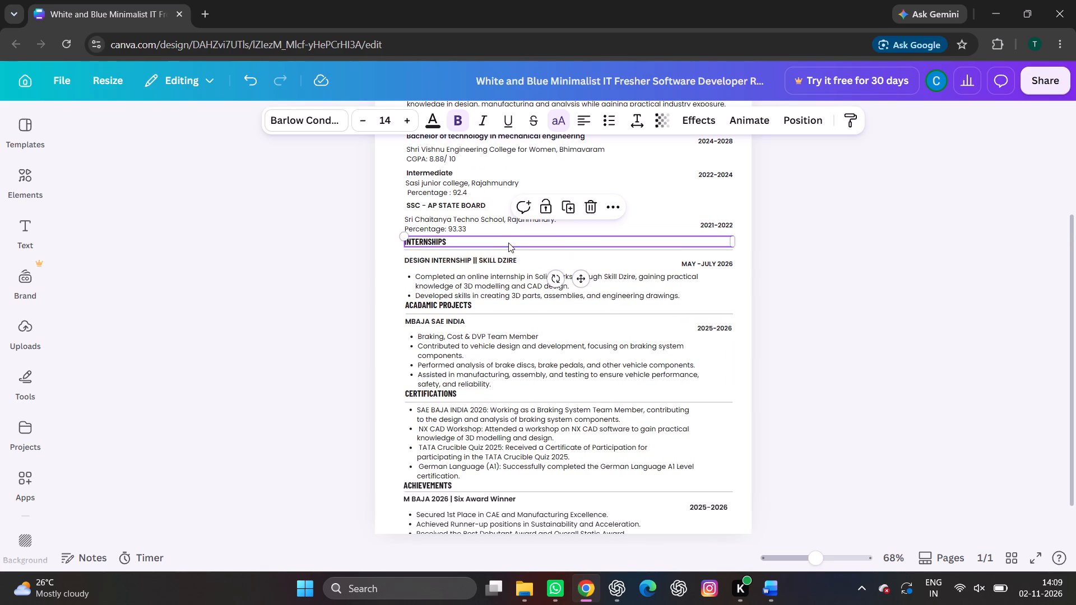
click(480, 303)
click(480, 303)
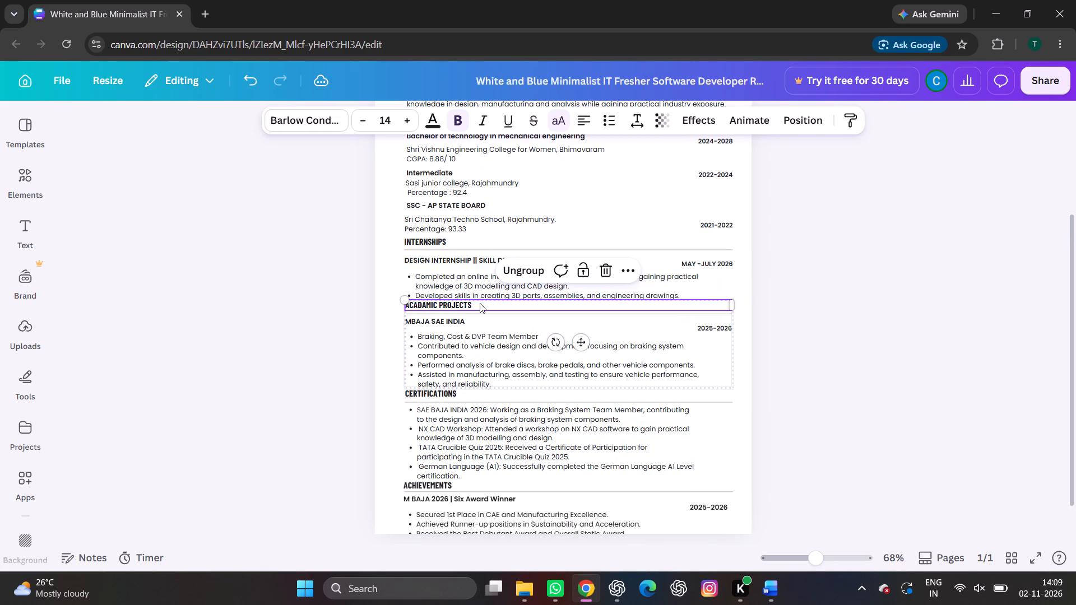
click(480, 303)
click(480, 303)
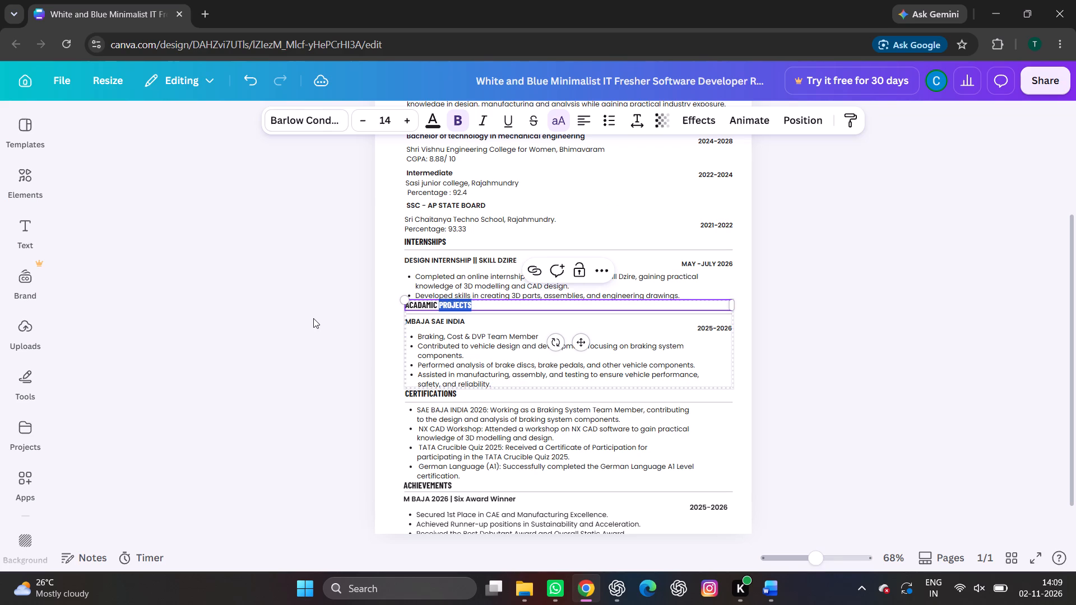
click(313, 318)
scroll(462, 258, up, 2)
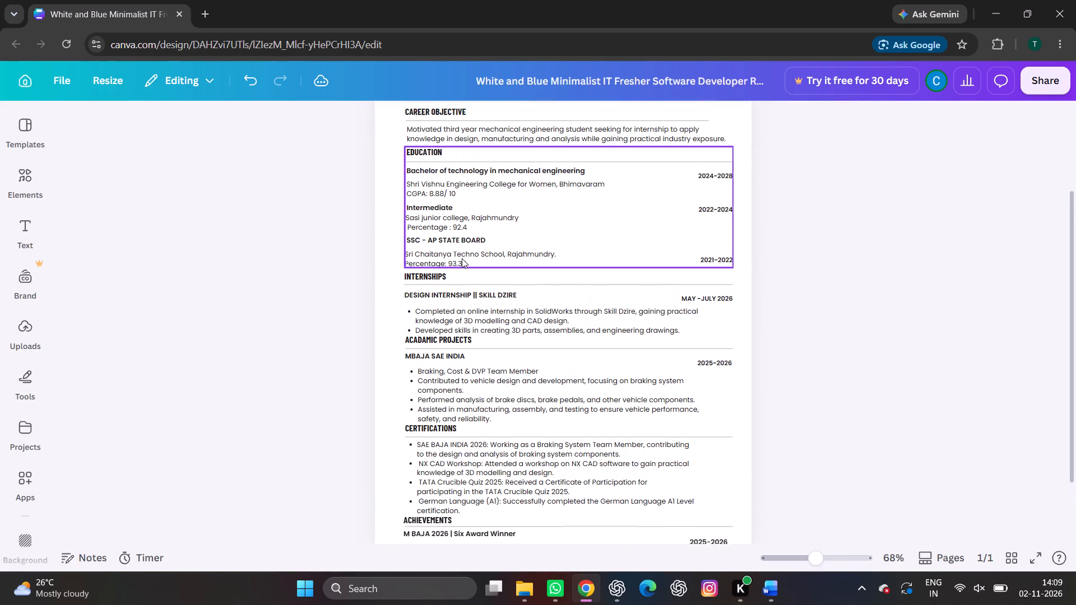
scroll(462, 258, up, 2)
Move the Achievements section up so its last bullet fits within the bottom of the page.
scroll(462, 258, down, 1)
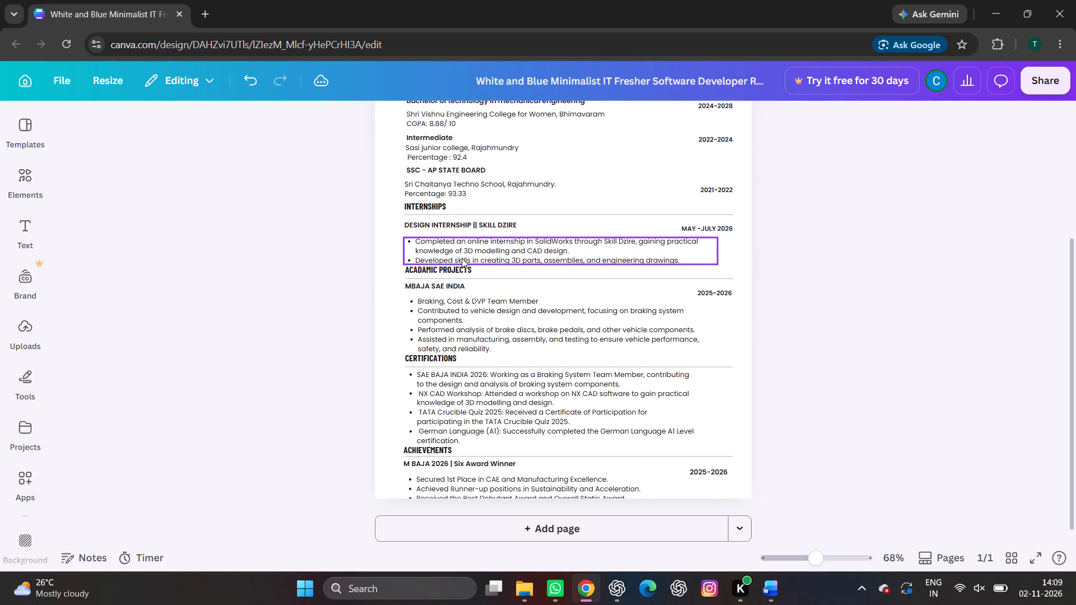
scroll(462, 258, down, 1)
click(472, 438)
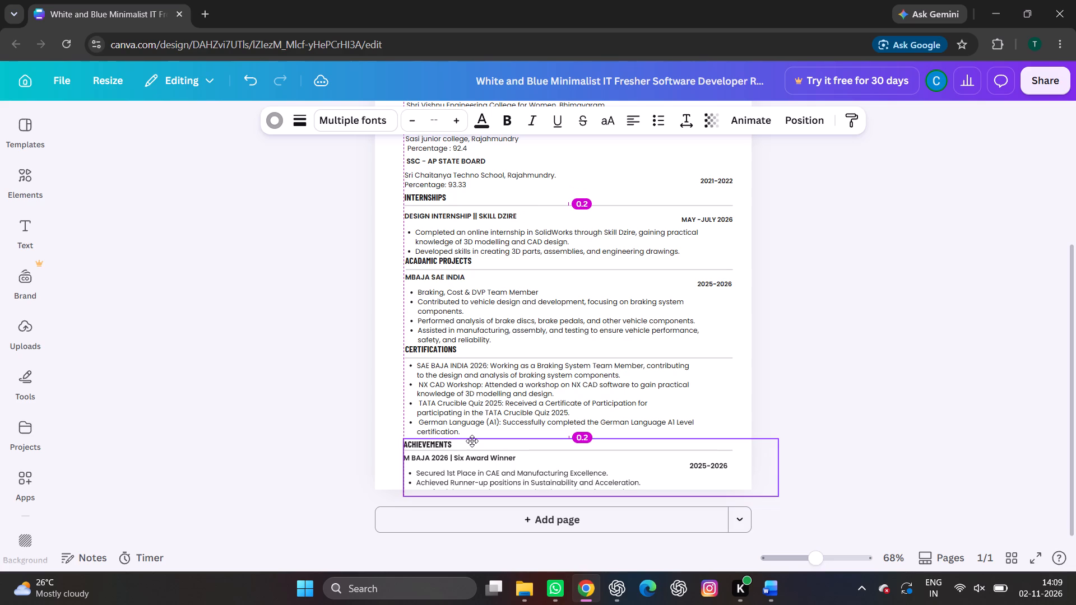
drag(500, 466, 500, 431)
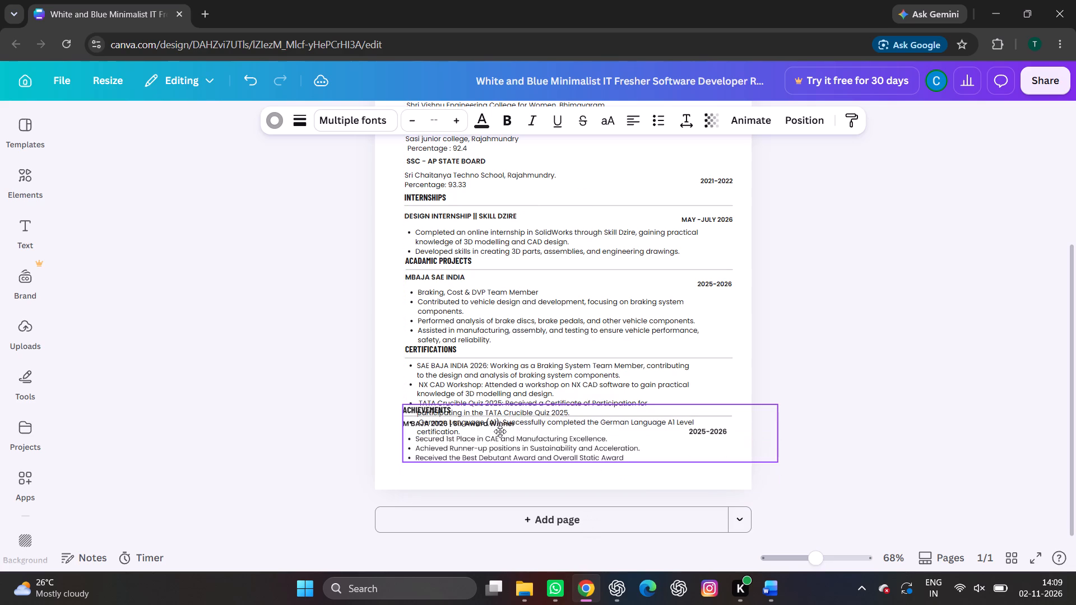
drag(500, 431, 498, 460)
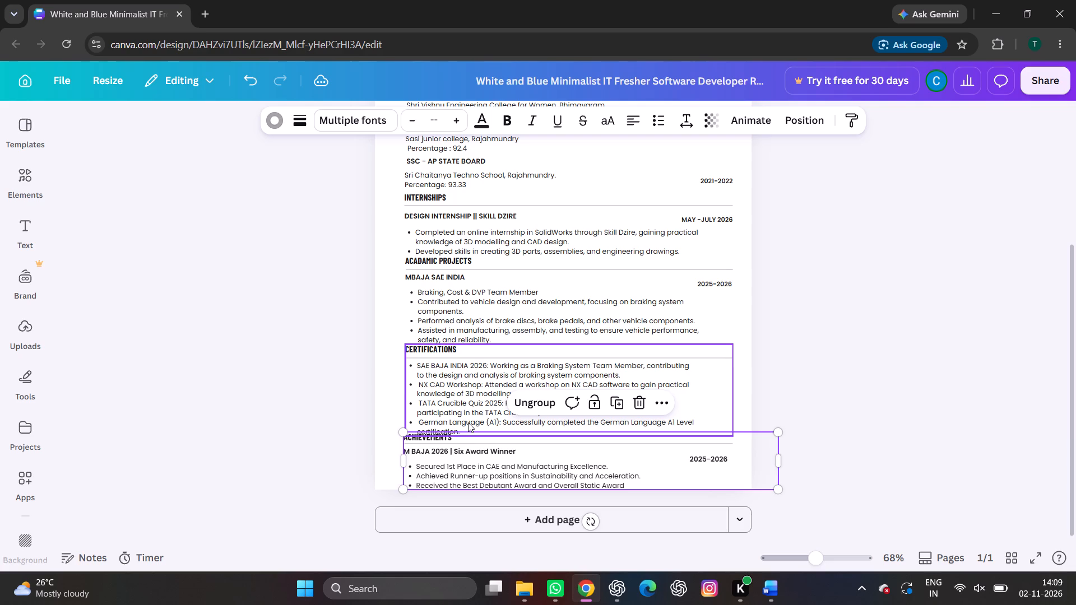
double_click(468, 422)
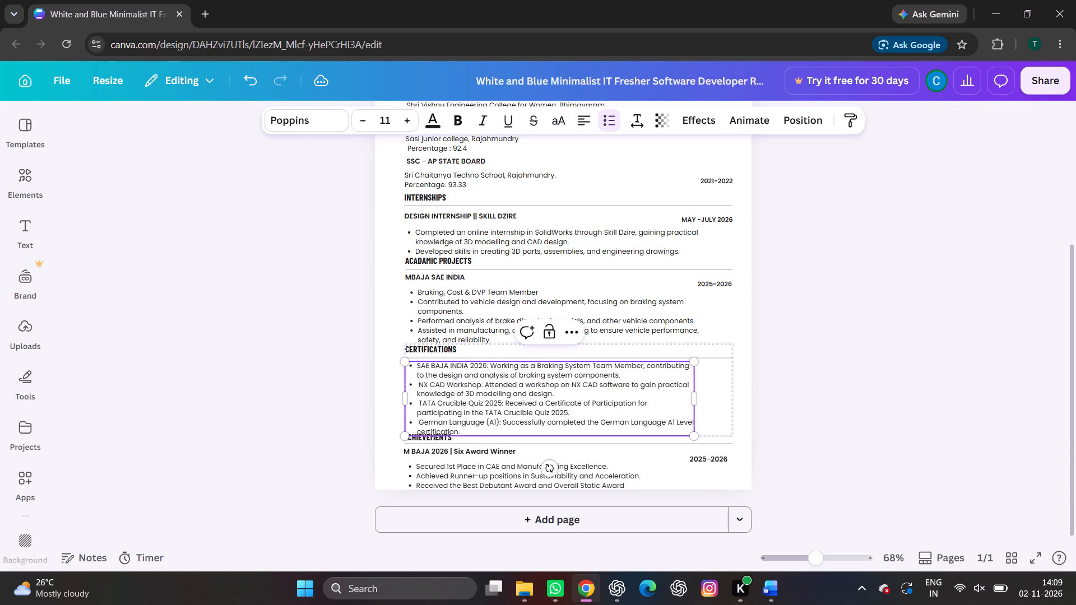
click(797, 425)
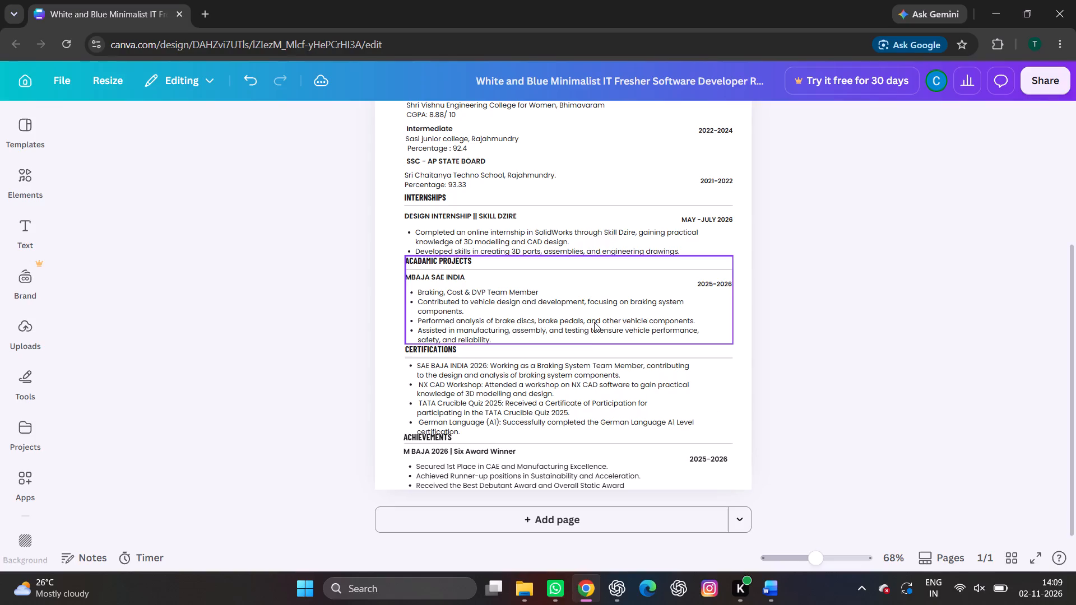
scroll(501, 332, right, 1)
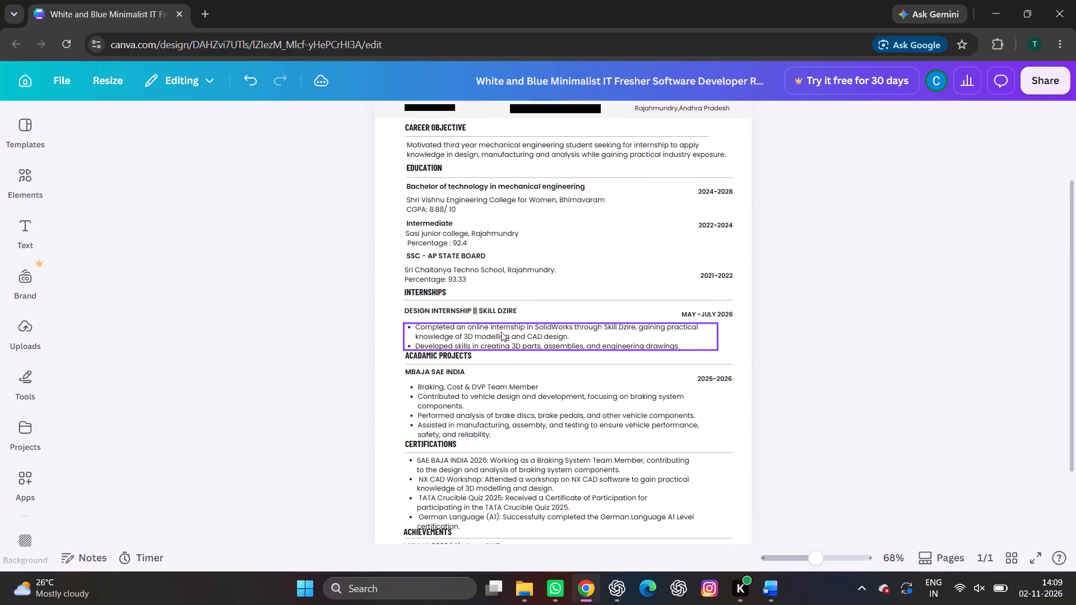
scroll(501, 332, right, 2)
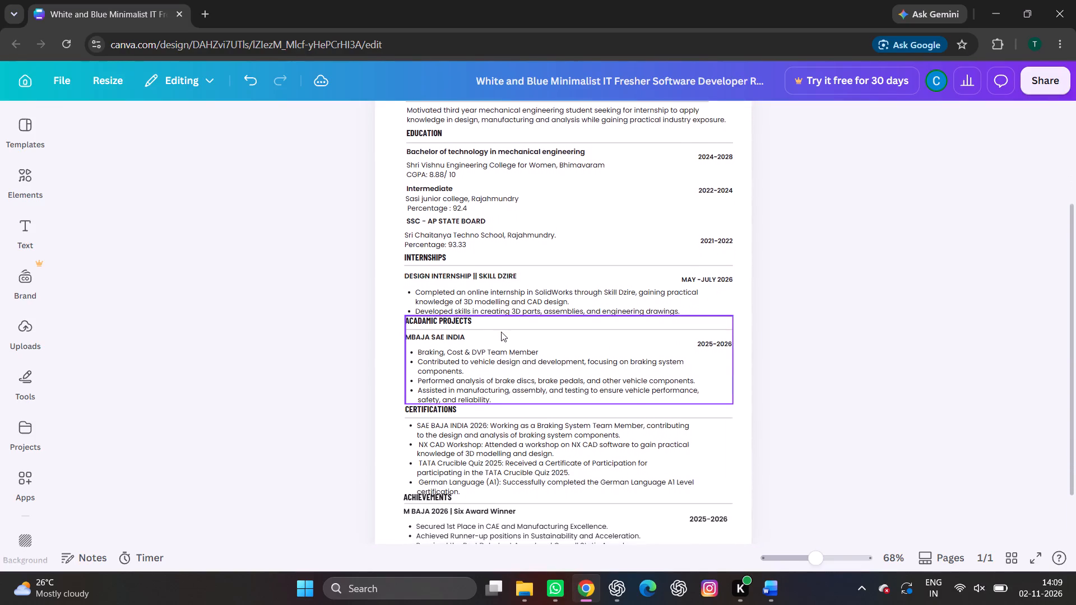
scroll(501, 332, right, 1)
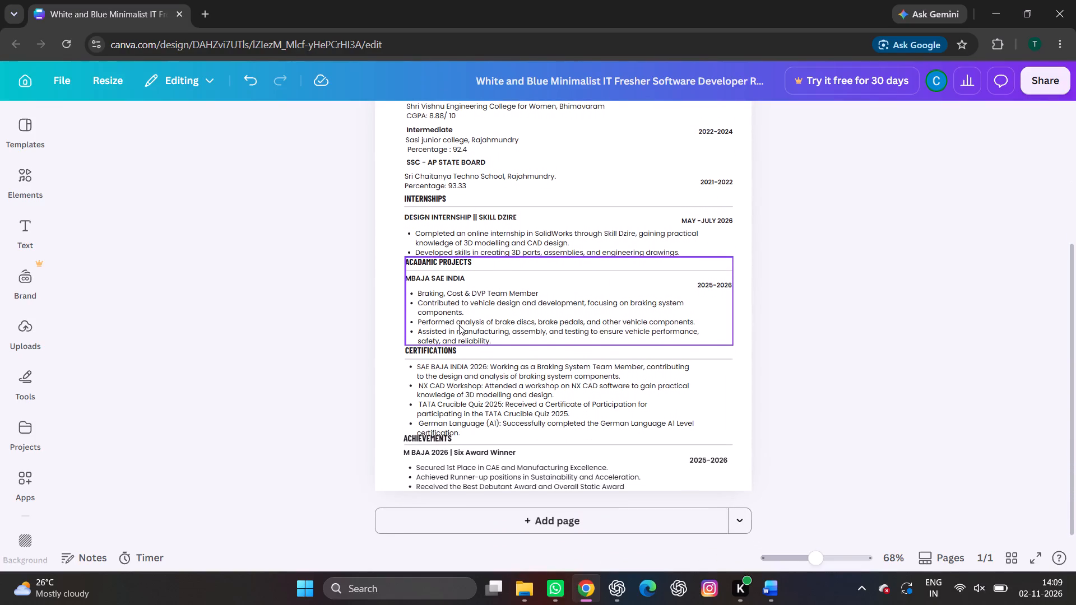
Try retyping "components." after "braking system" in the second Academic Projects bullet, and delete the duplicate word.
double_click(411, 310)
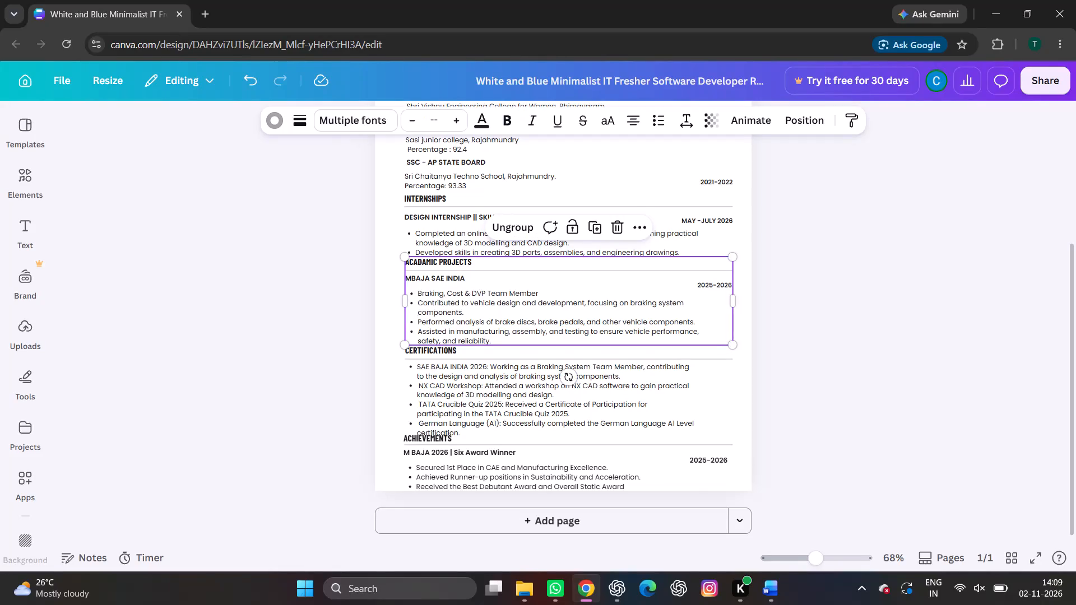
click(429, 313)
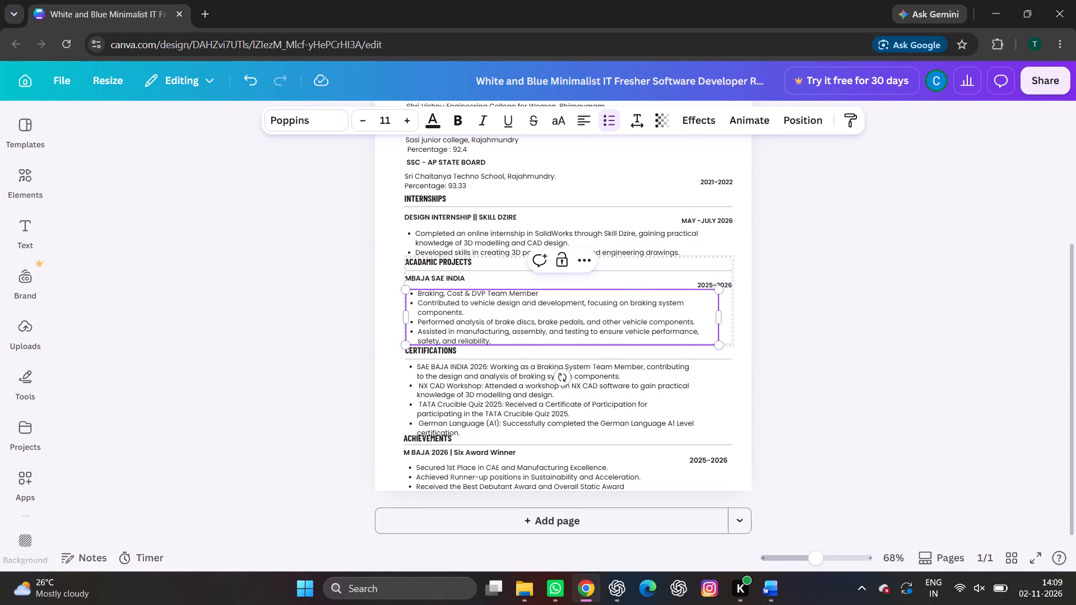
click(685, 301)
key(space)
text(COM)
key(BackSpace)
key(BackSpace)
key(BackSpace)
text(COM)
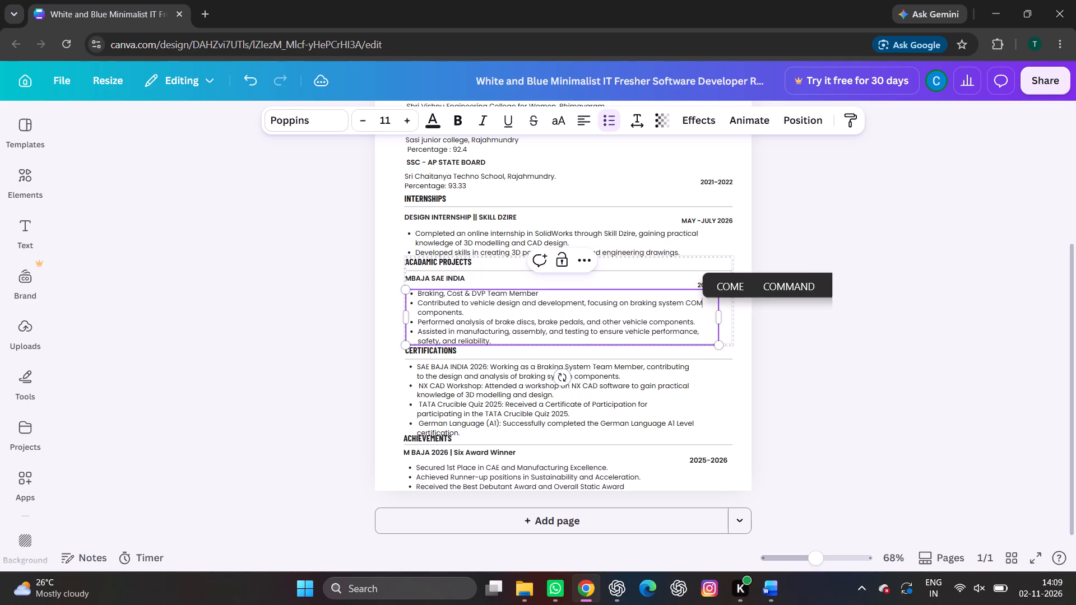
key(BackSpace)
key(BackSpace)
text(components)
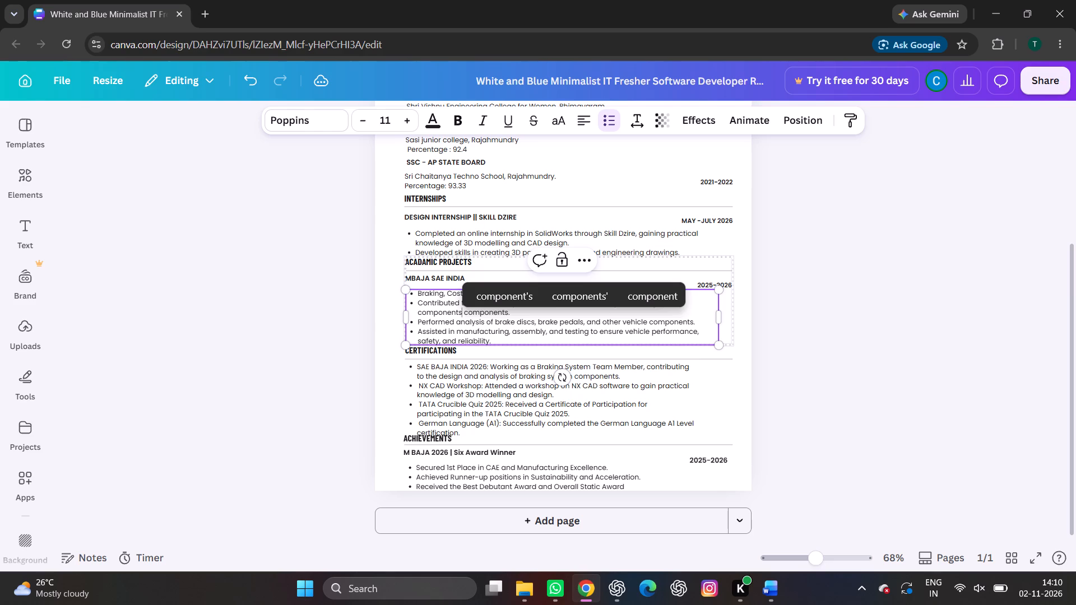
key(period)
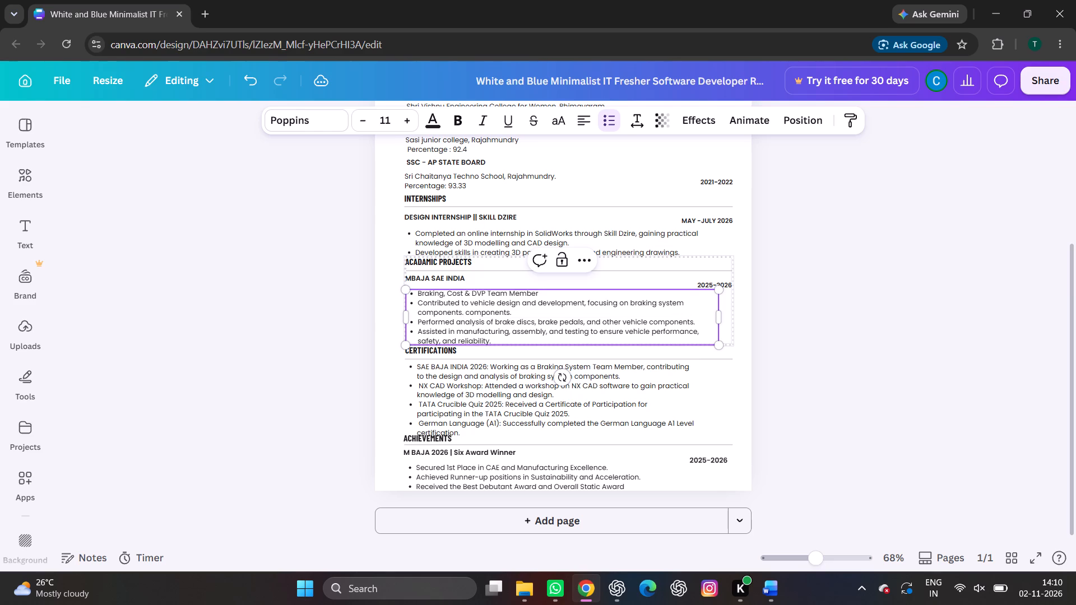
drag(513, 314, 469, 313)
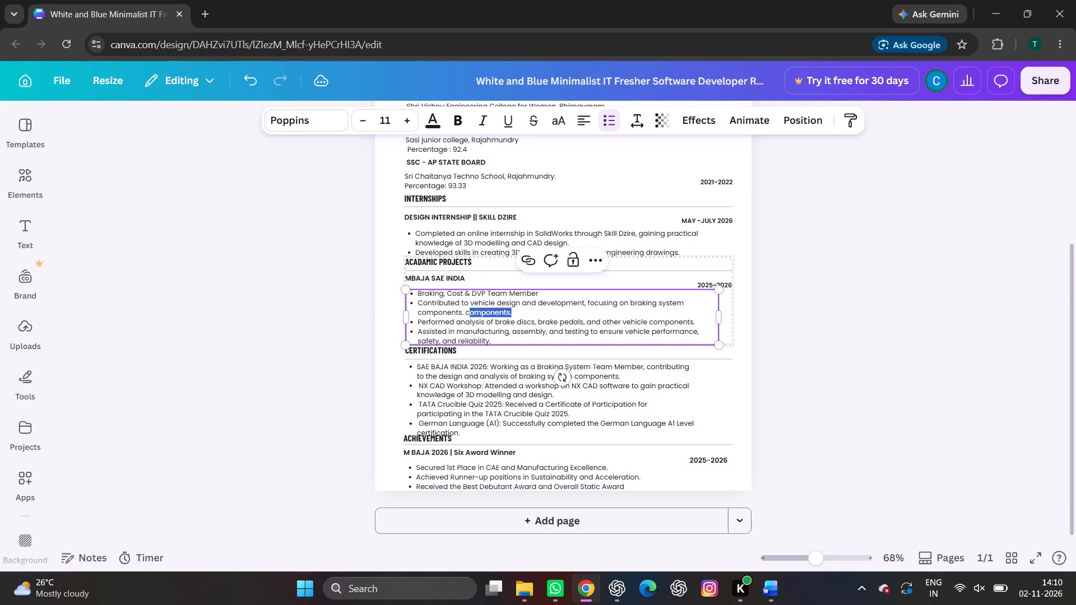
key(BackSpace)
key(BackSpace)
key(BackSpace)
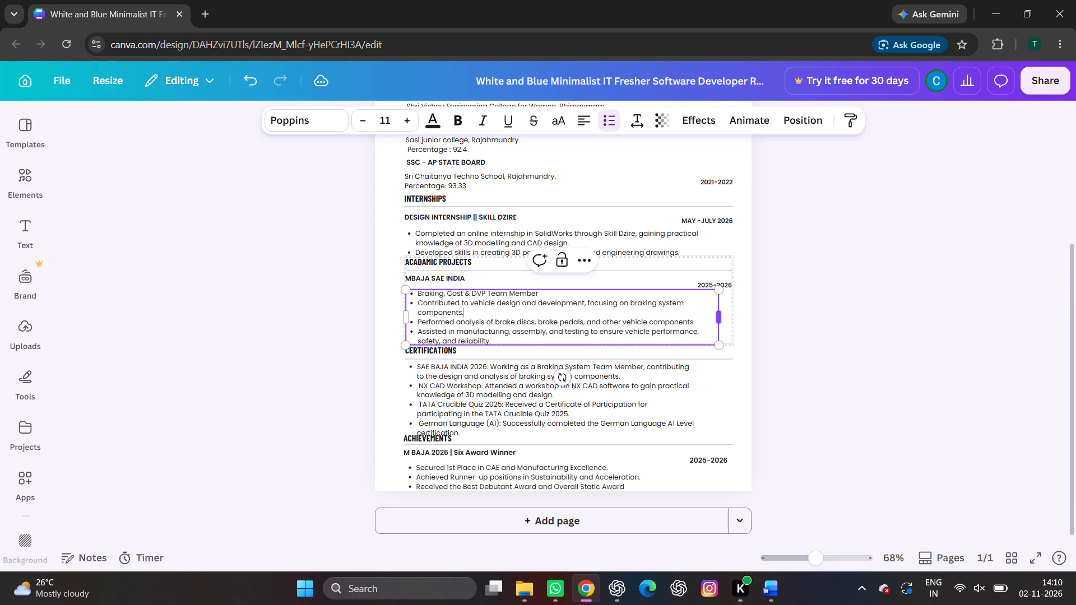
Widen the Academic Projects bullet text box to the divider's right end so "components." fits on the braking system line.
drag(720, 316, 736, 315)
click(801, 334)
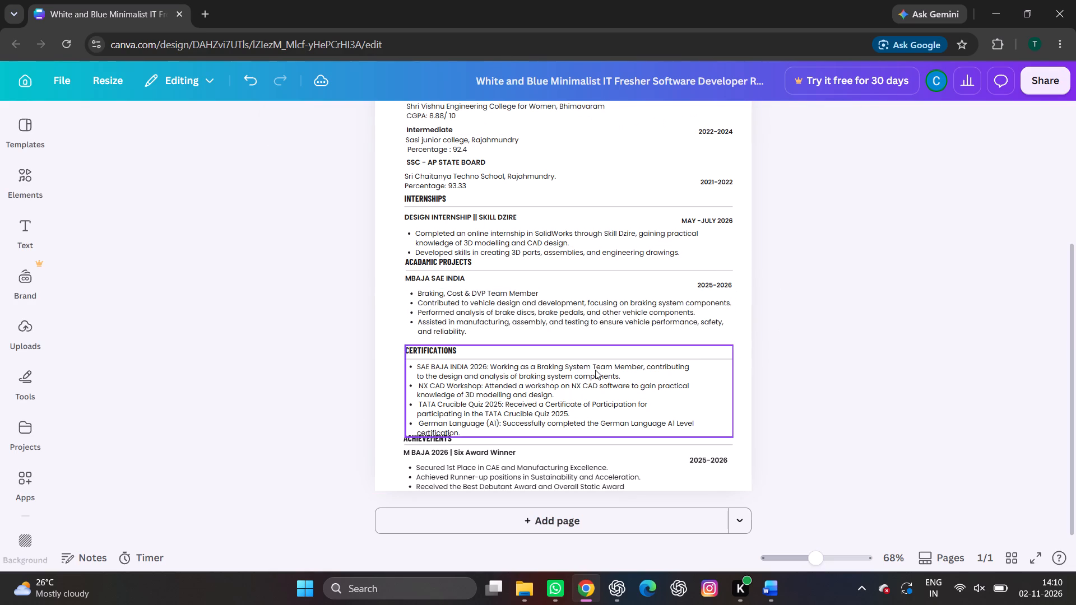
Move the Certifications section up, closer to the Academic Projects bullets and clear of the Achievements heading.
click(595, 370)
drag(561, 355, 556, 346)
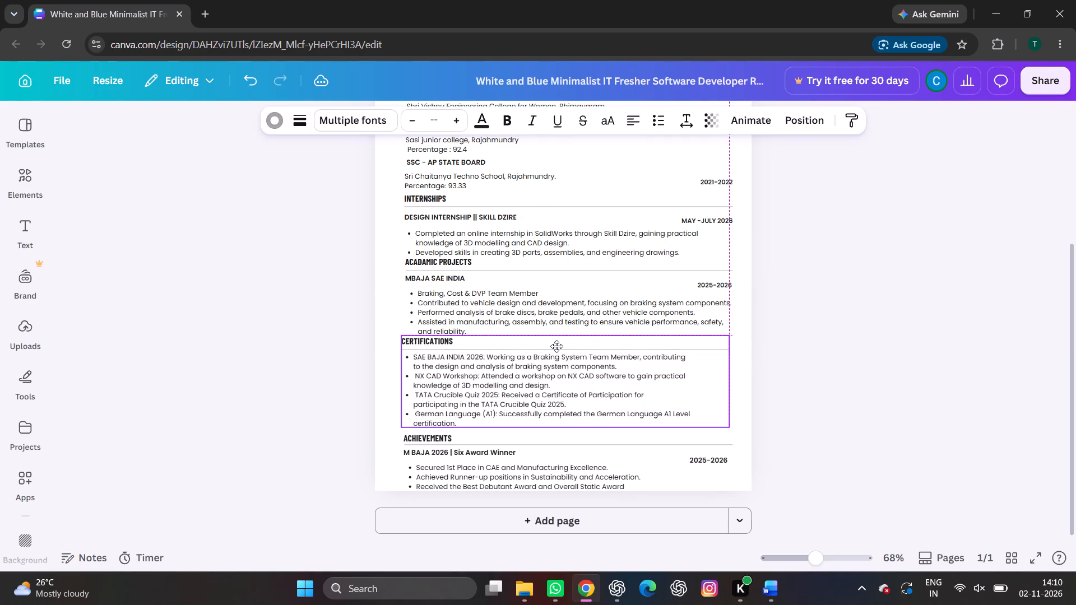
drag(556, 346, 556, 347)
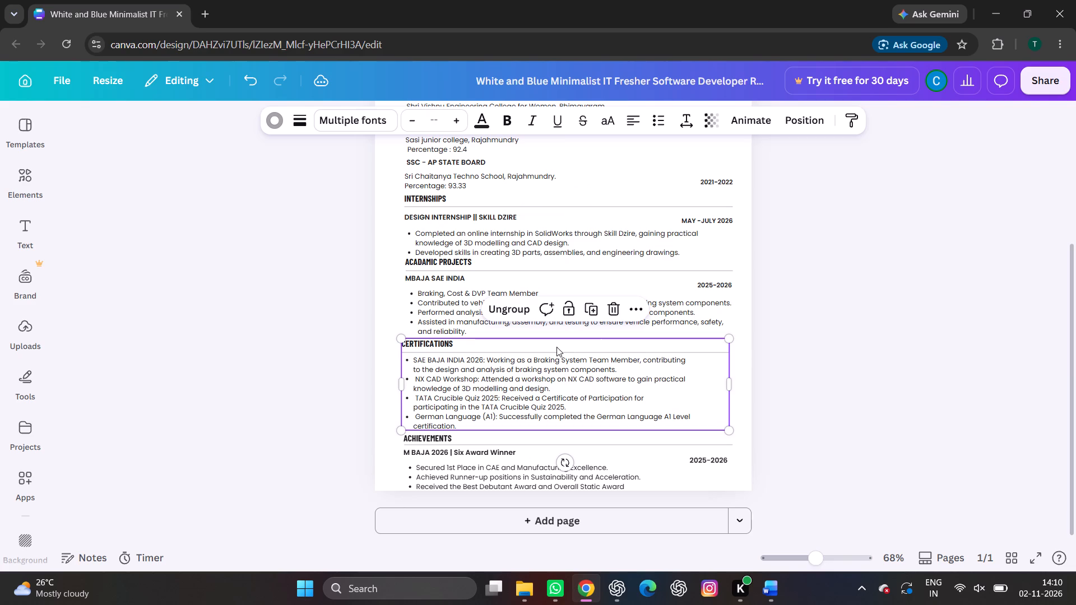
Move the Academic Projects heading down slightly so it sits just above its divider.
click(471, 259)
click(471, 259)
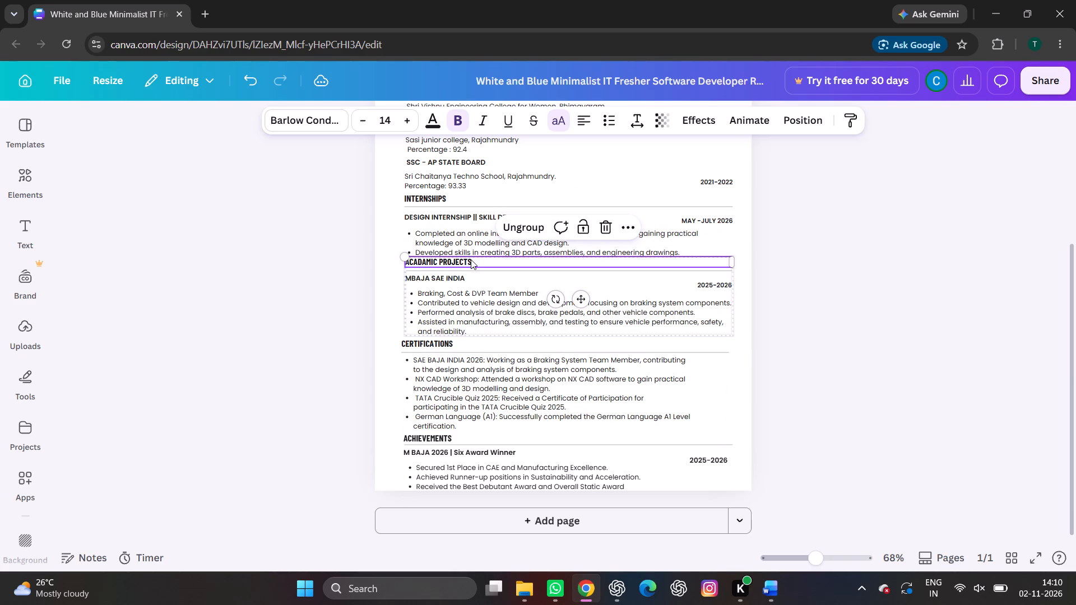
click(473, 260)
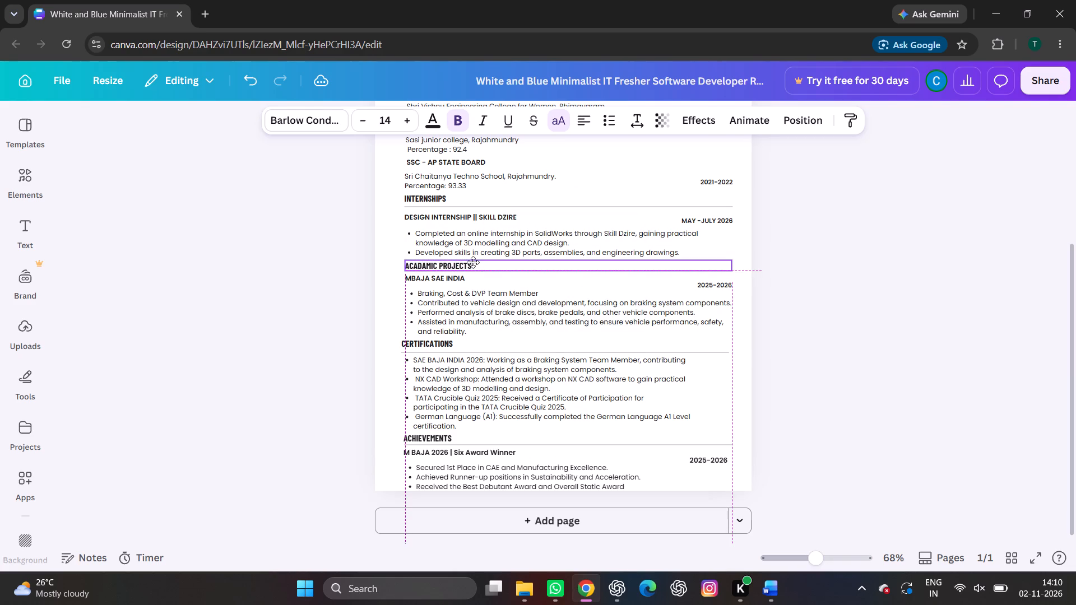
click(373, 271)
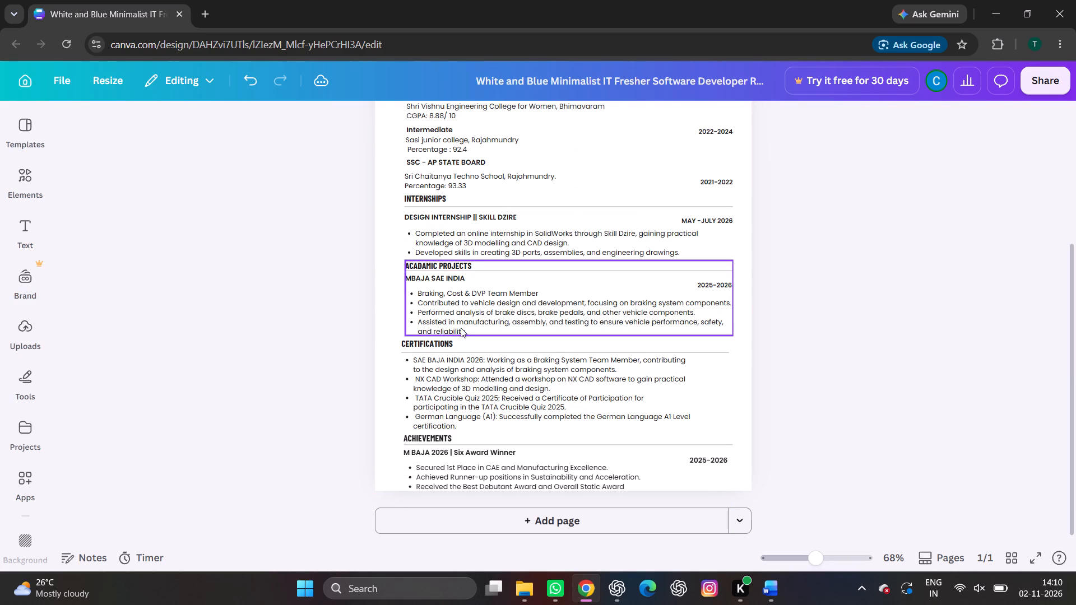
Move the Internships heading down slightly so it sits just above its divider.
click(440, 197)
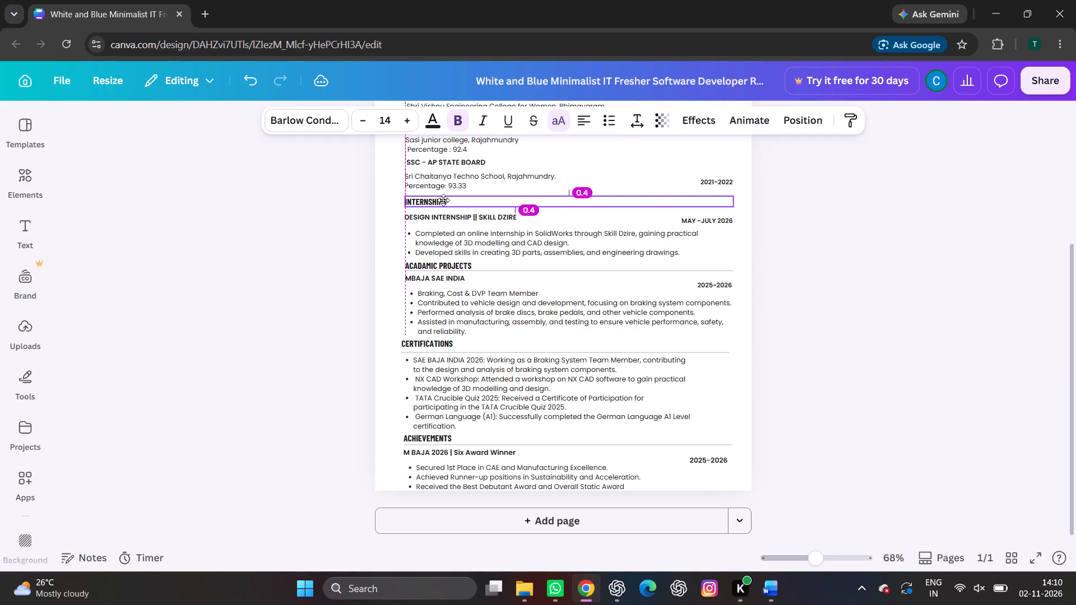
click(377, 204)
Move the Education heading down slightly so it sits just above its divider.
scroll(429, 193, up, 1)
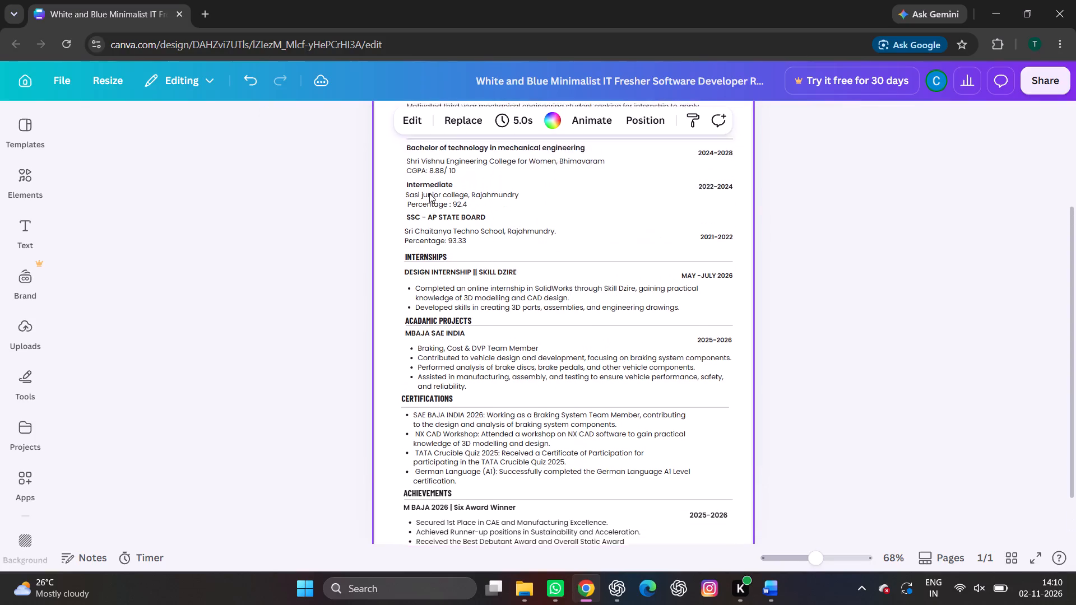
scroll(429, 193, up, 1)
click(413, 155)
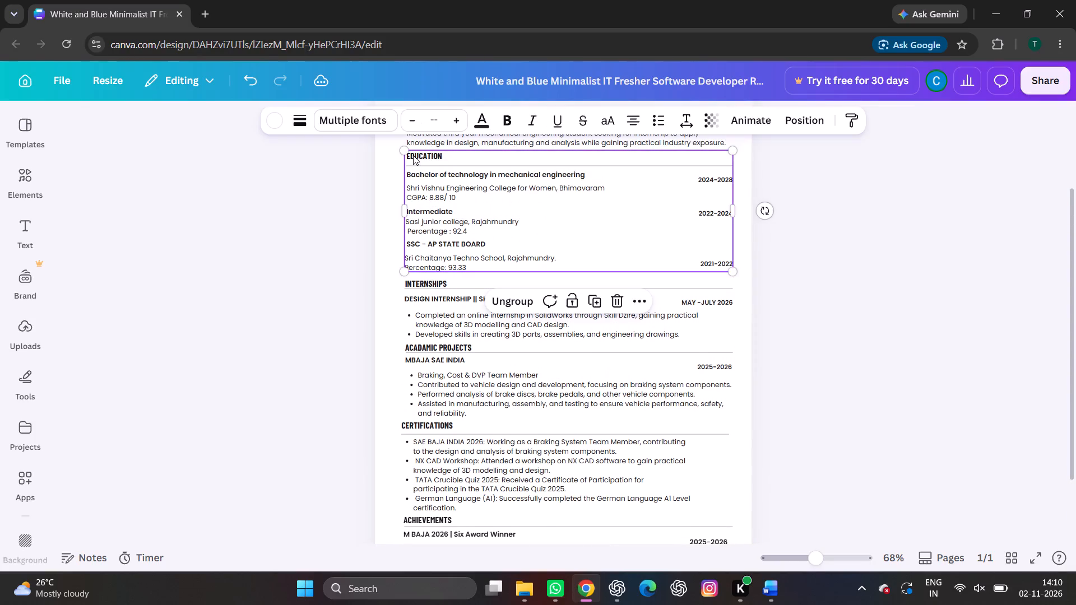
click(434, 151)
drag(448, 153, 447, 160)
Move the Career Objective heading down slightly so it sits just above its divider.
scroll(470, 210, up, 1)
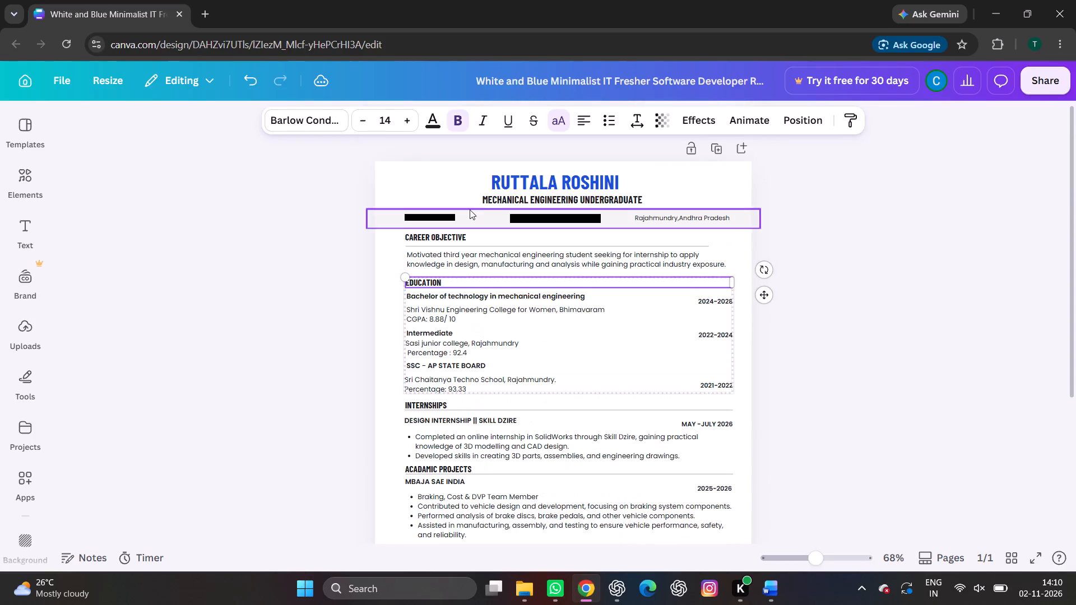
click(451, 234)
click(451, 234)
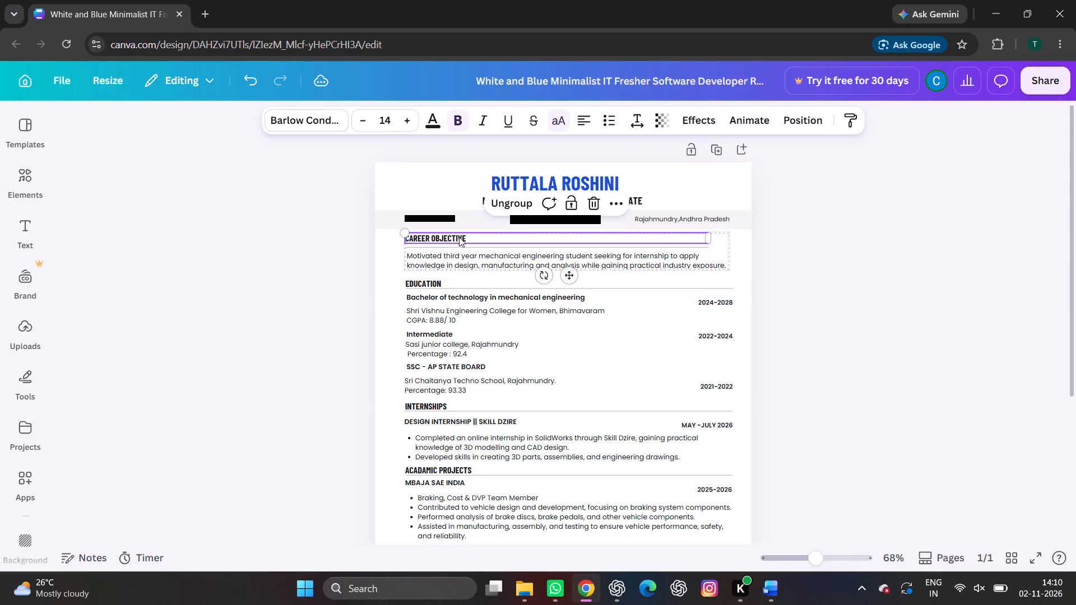
click(463, 238)
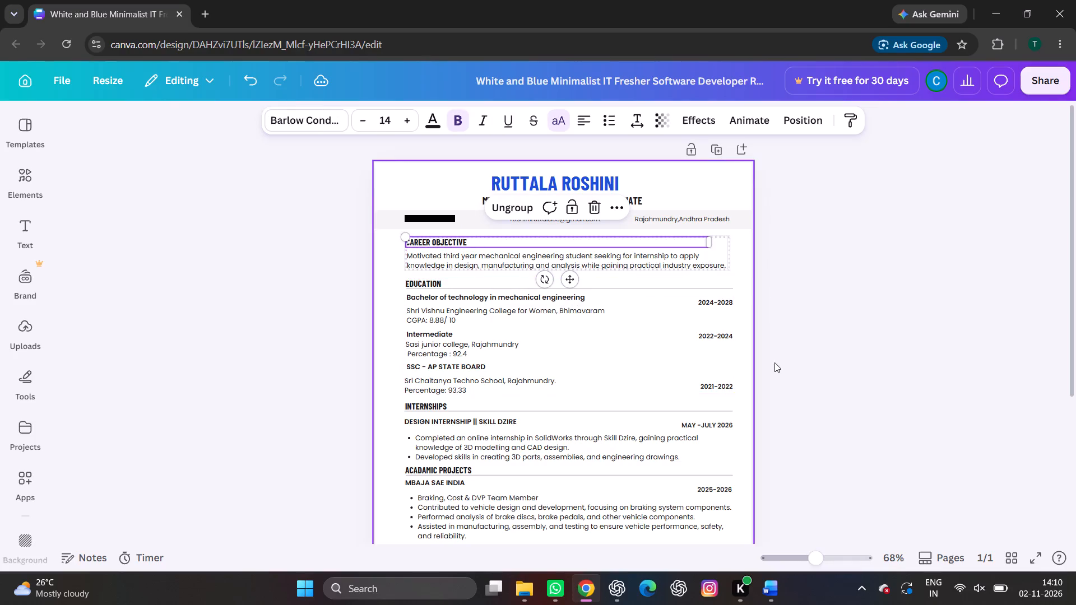
click(779, 365)
Move the Certifications heading down slightly so it sits just above its divider.
scroll(674, 388, down, 2)
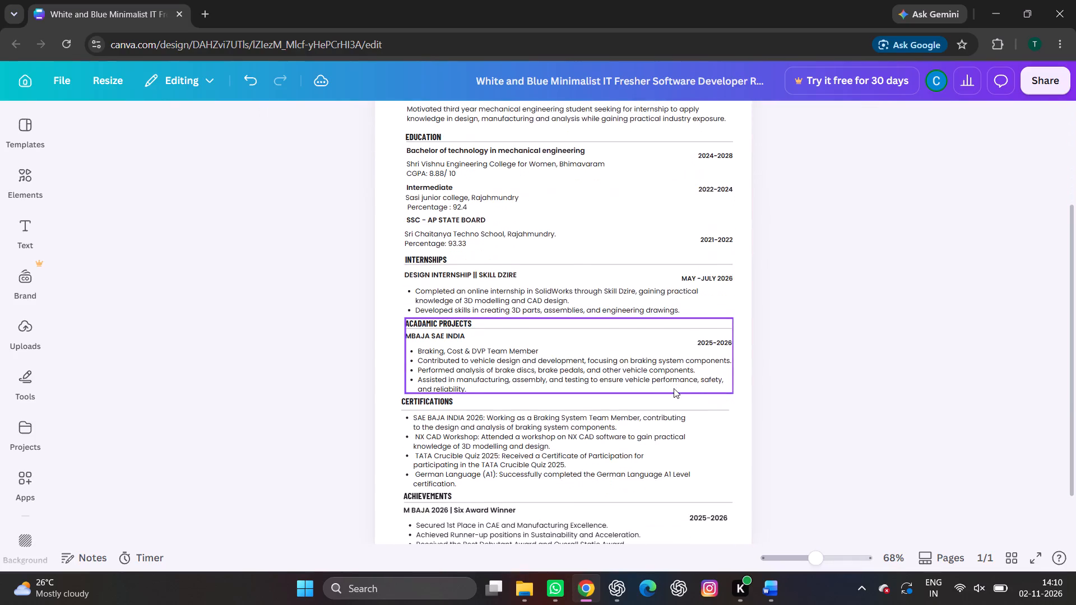
scroll(674, 388, down, 1)
click(467, 341)
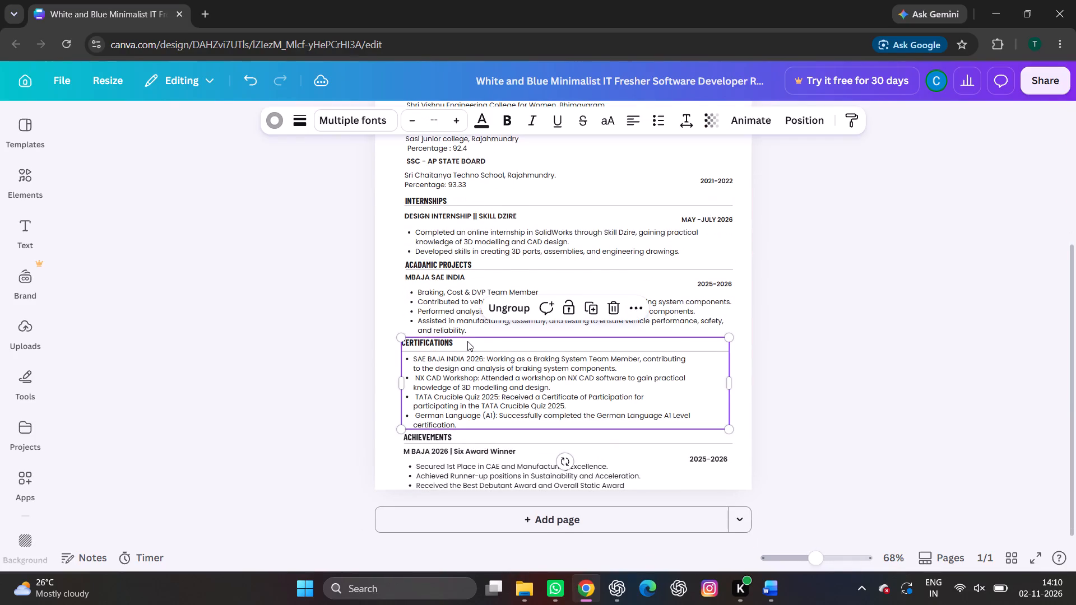
click(460, 341)
click(460, 341)
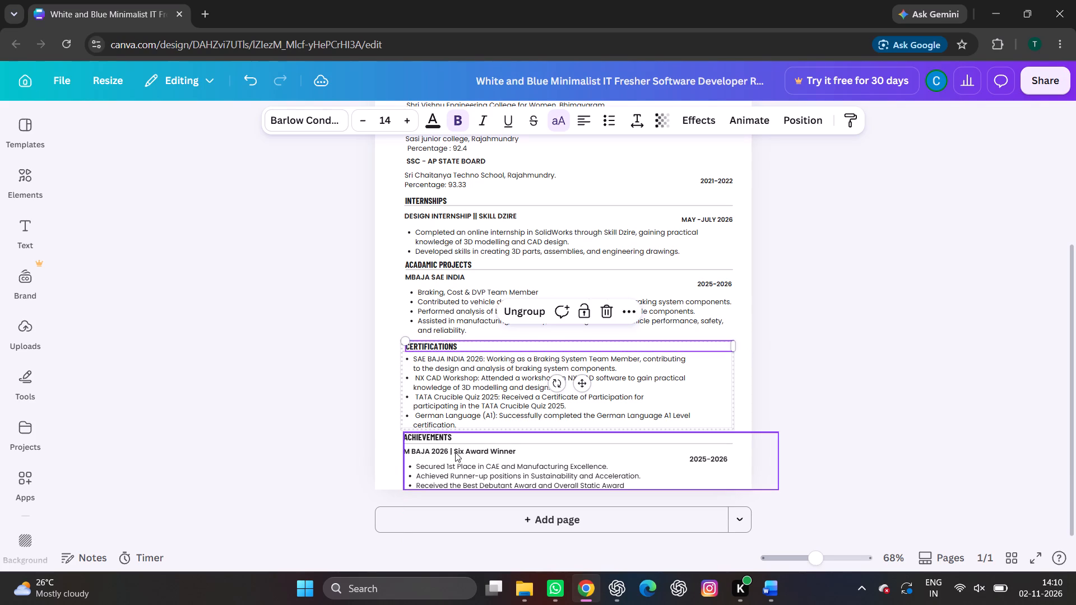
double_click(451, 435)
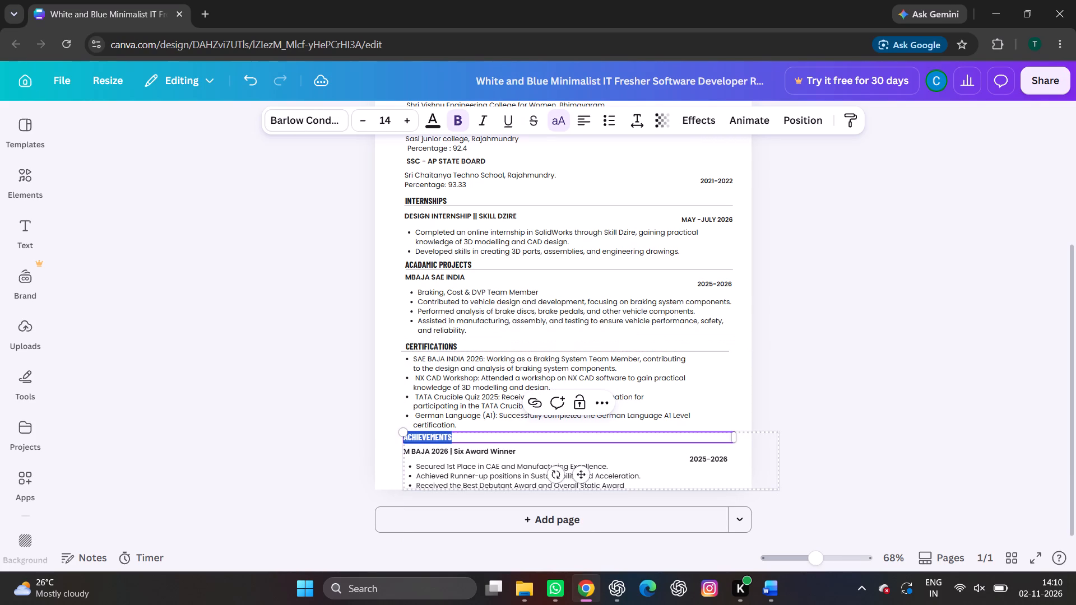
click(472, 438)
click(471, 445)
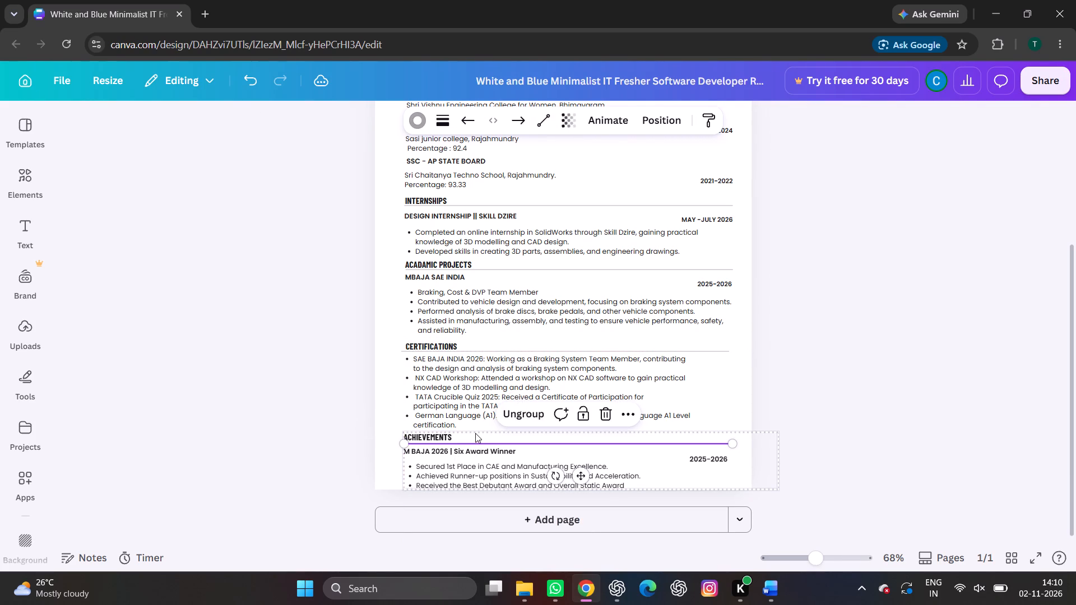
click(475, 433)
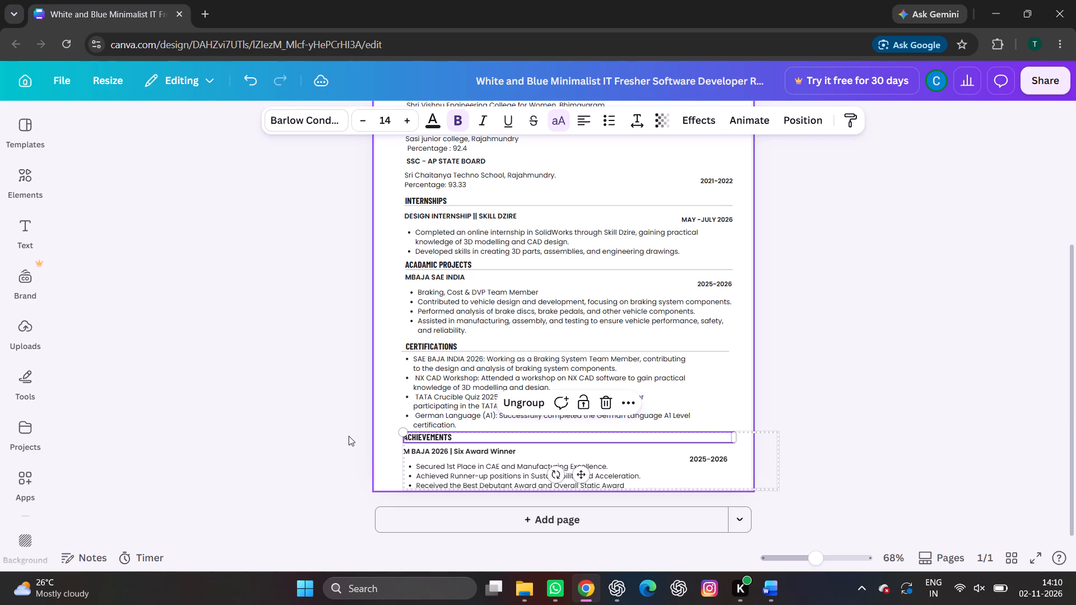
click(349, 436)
Shift the Certifications heading slightly left to line up with the left end of its divider.
click(428, 348)
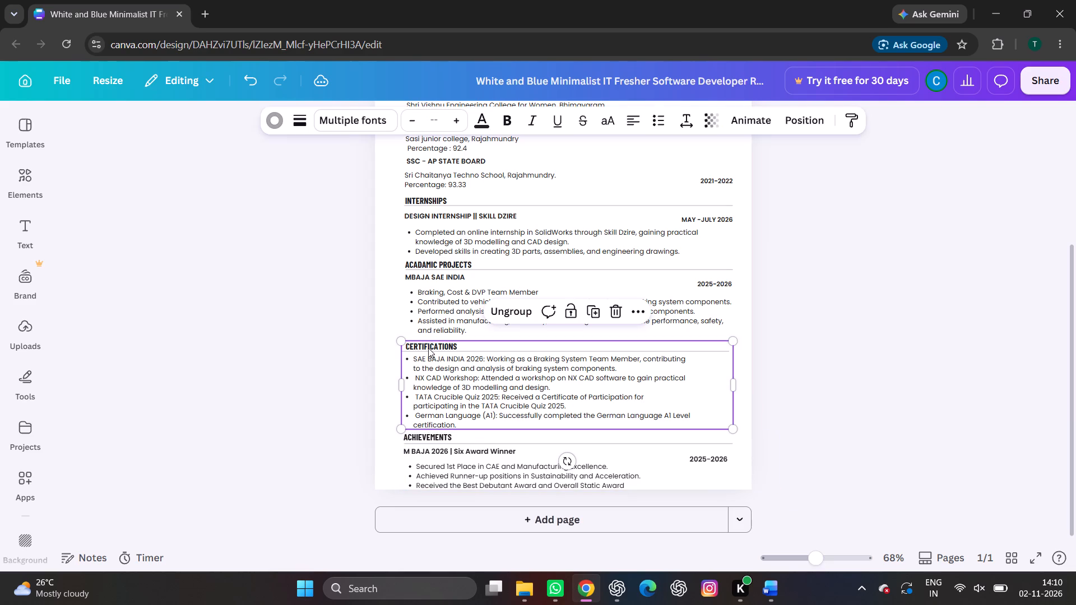
click(449, 344)
drag(483, 346, 478, 346)
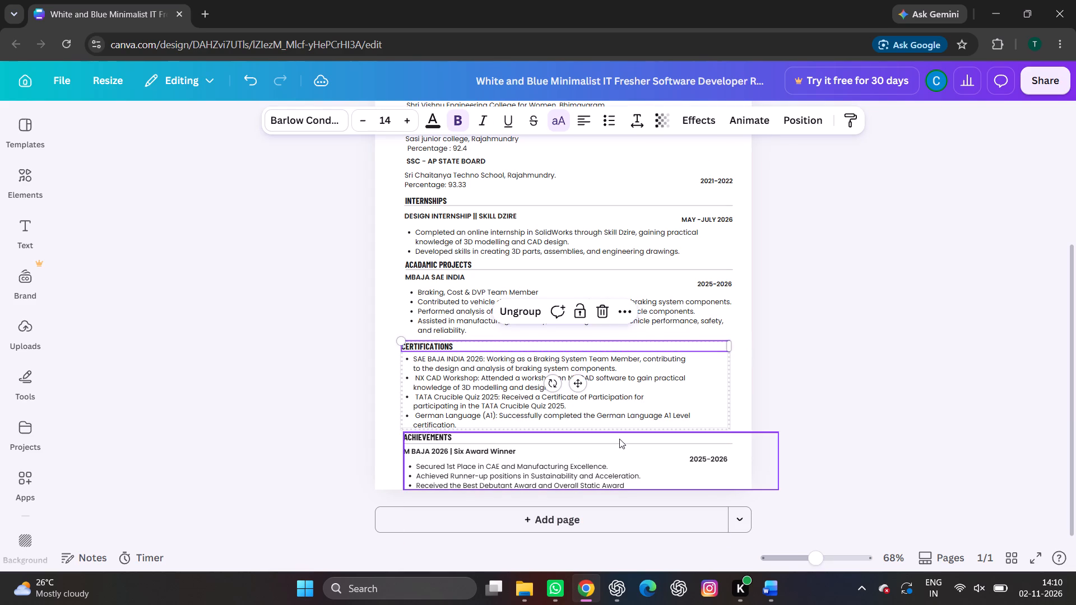
click(379, 350)
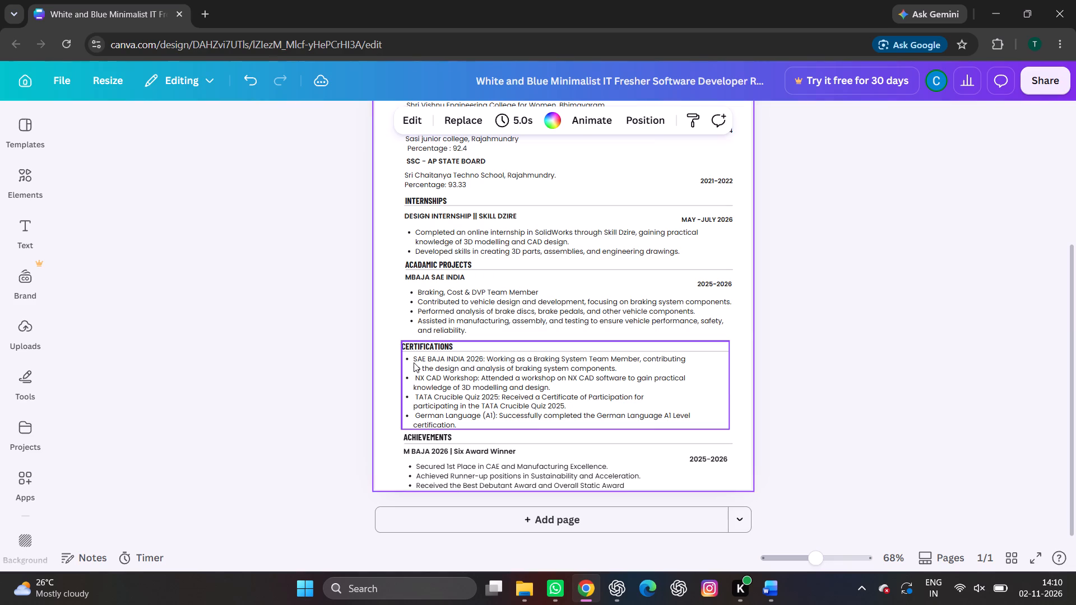
Move the Certifications section up and slightly right, directly beneath Academic Projects and aligned with the other sections' left edge.
click(414, 362)
drag(471, 363, 474, 360)
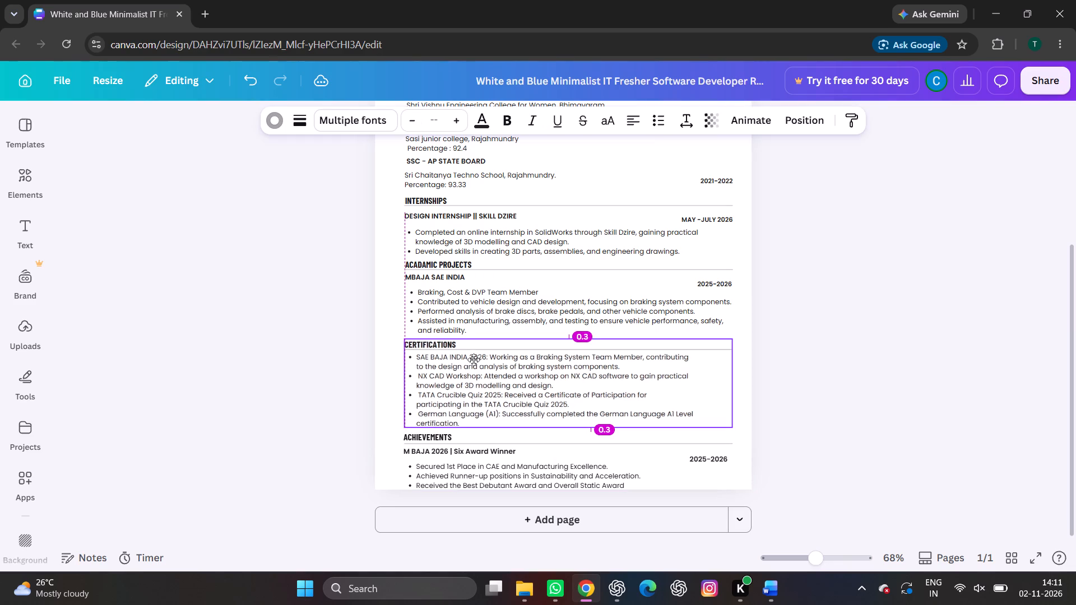
drag(474, 360, 473, 359)
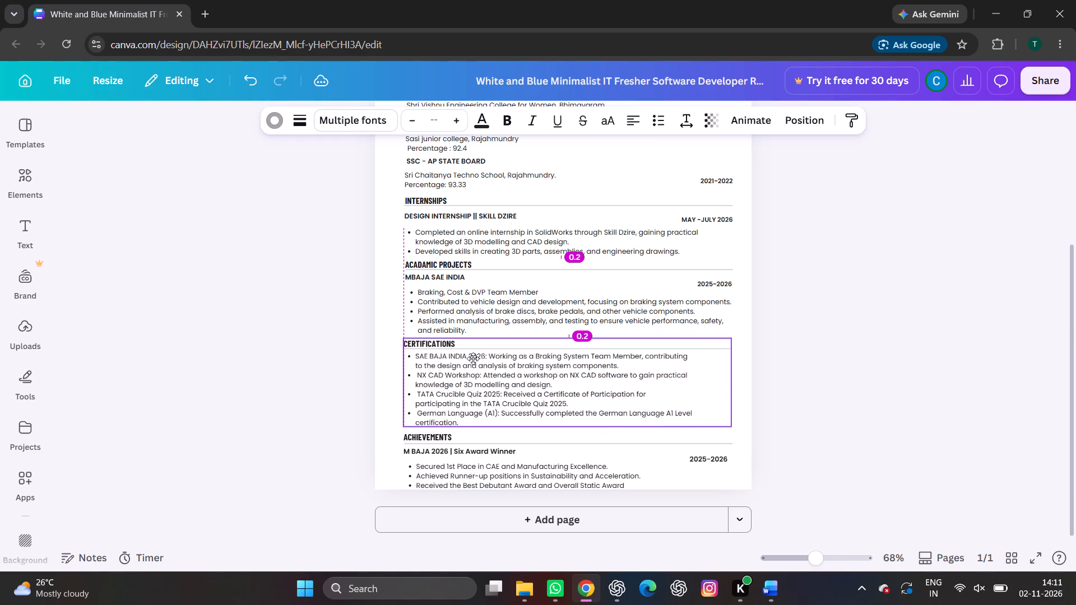
drag(473, 359, 473, 358)
Move the Achievements section up slightly to leave a margin between its last bullet and the page bottom.
click(458, 438)
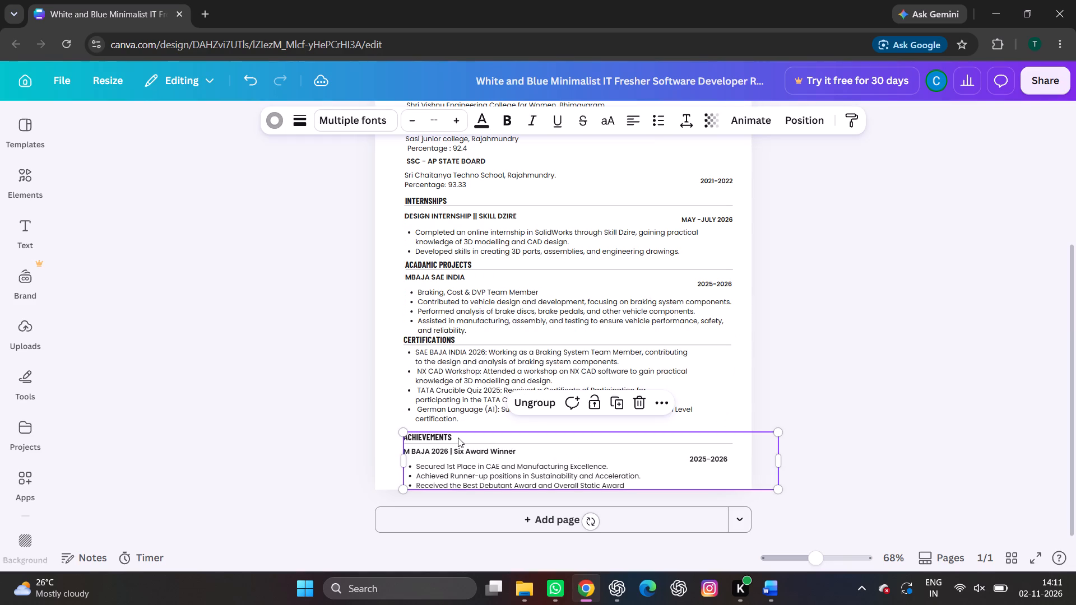
click(470, 442)
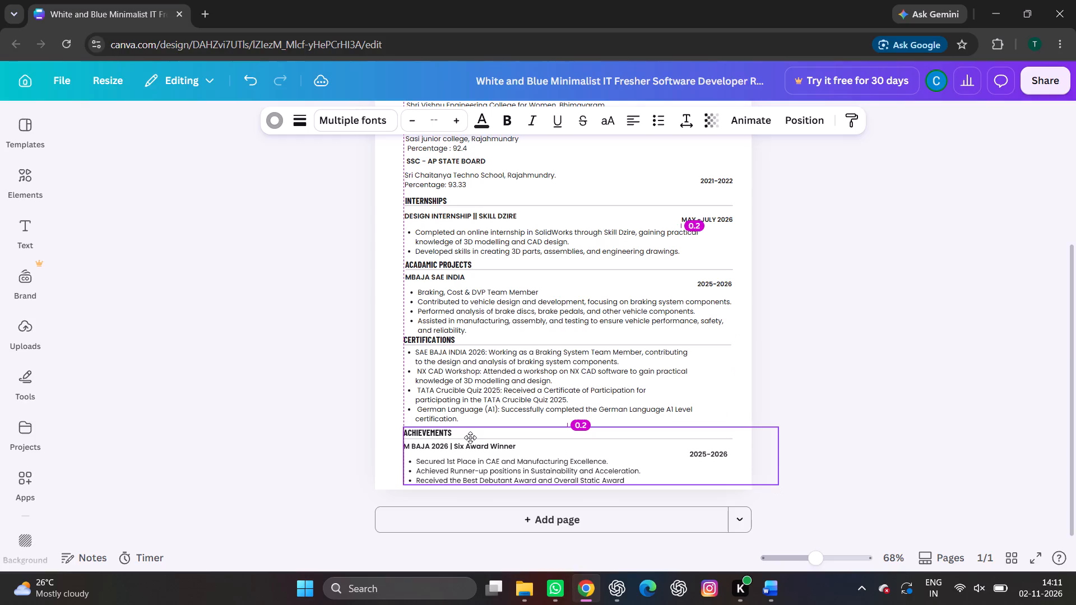
click(813, 445)
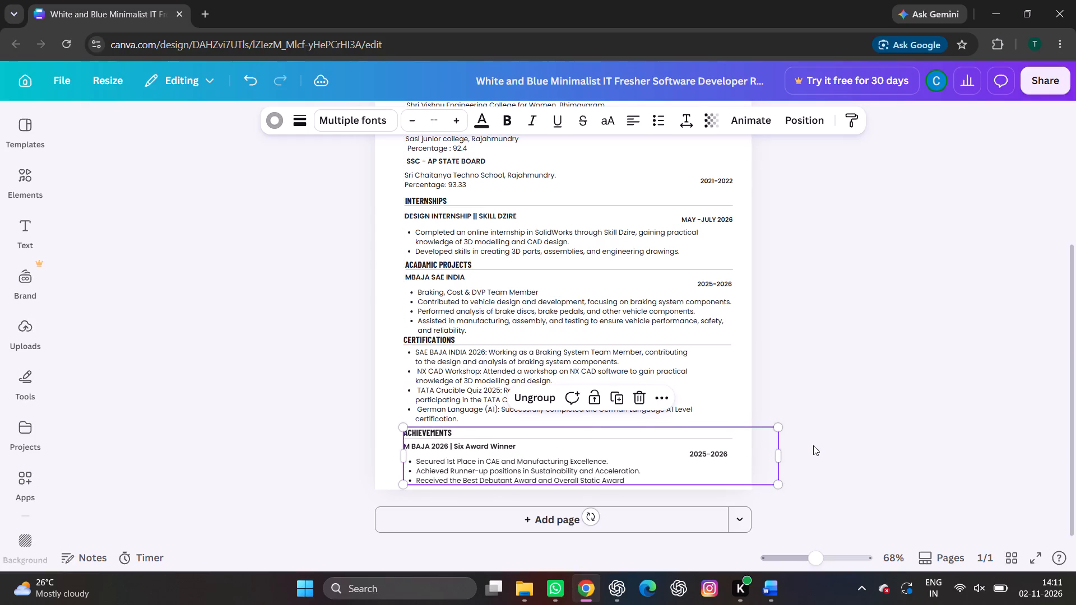
Review the full page zoomed out, try to open the résumé's sharing options, and check the network connection.
scroll(810, 394, down, 2)
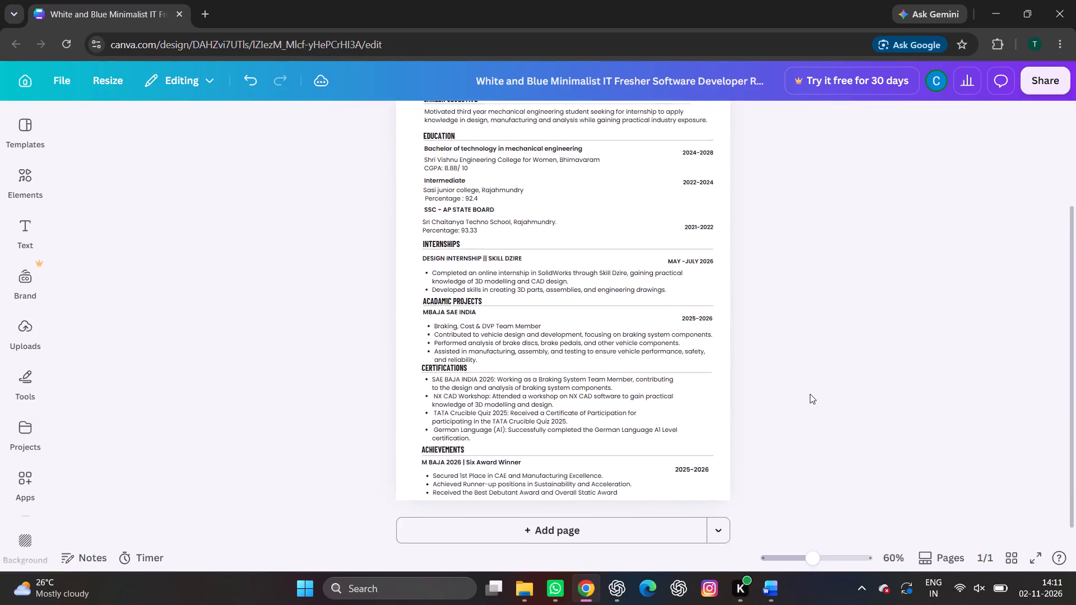
scroll(810, 394, up, 1)
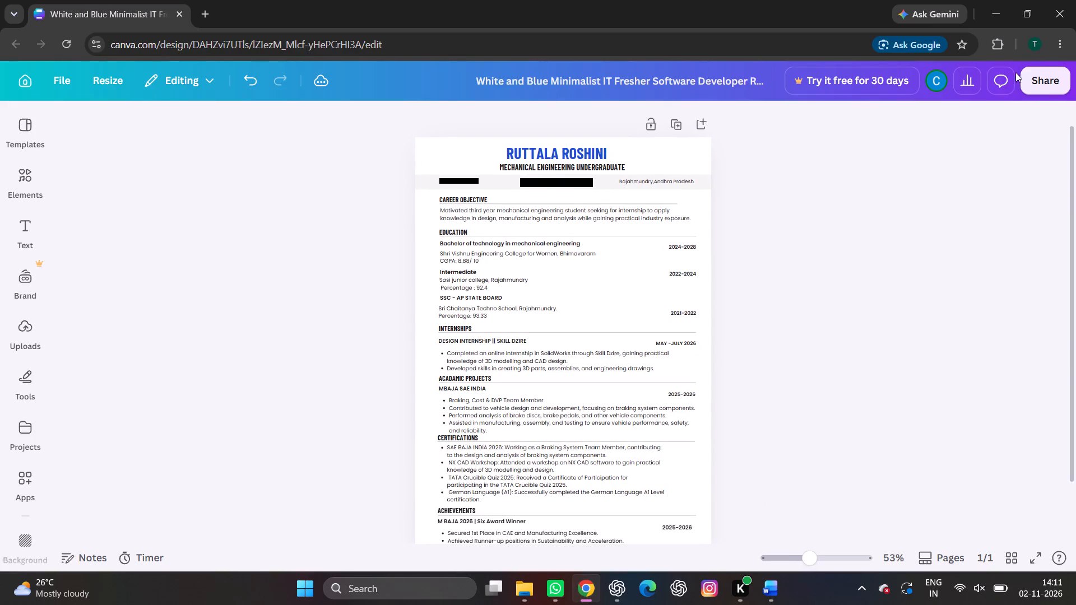
click(1037, 89)
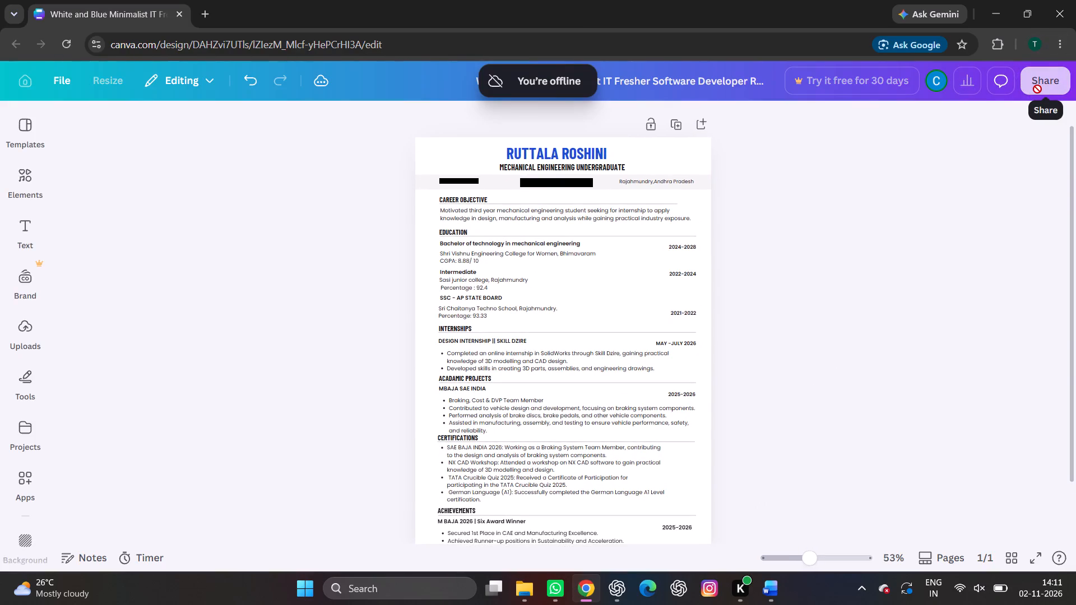
click(967, 604)
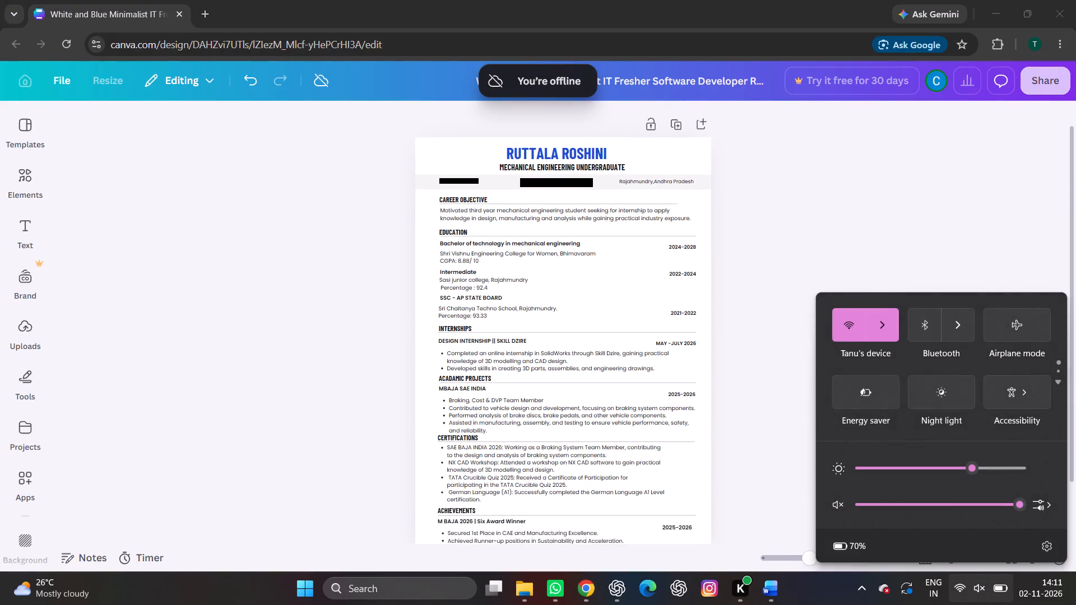
click(1007, 91)
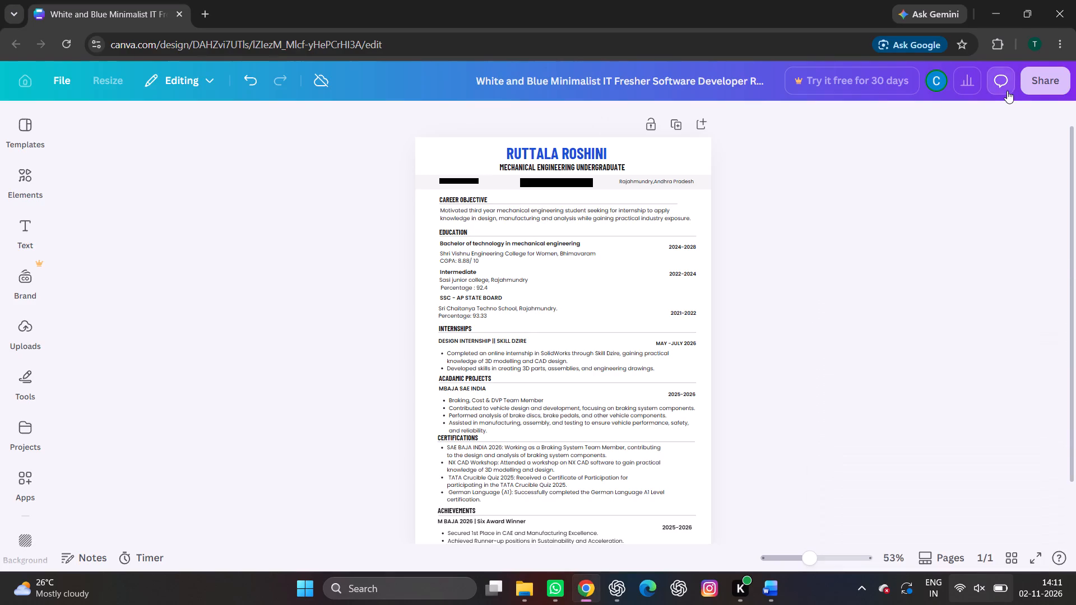
click(1056, 131)
click(1038, 87)
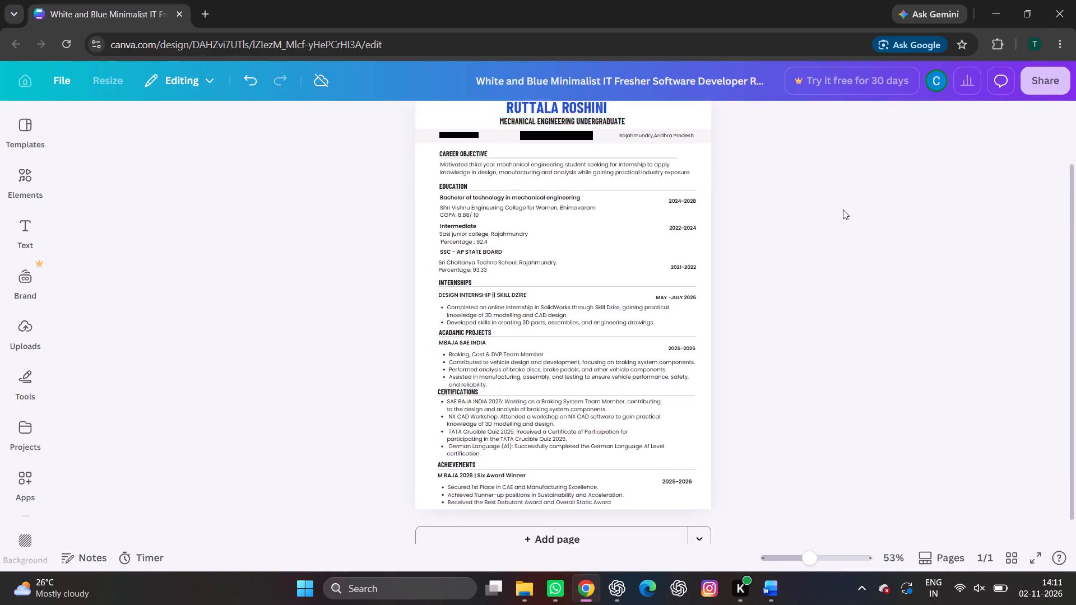
Review the résumé's section layout from header to Achievements and check the available editing modes.
scroll(618, 224, down, 1)
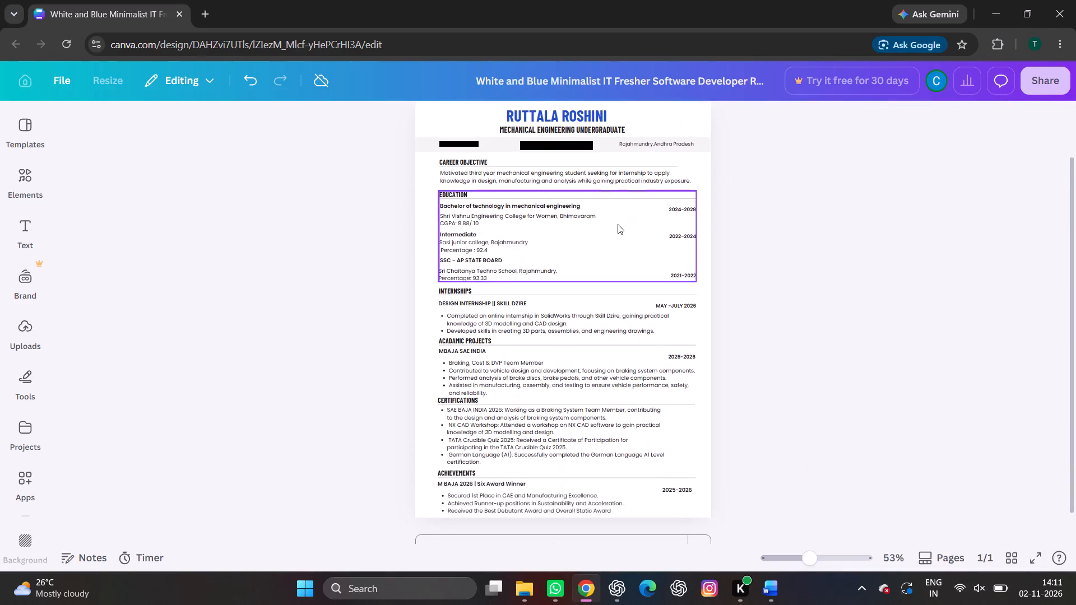
scroll(618, 224, down, 1)
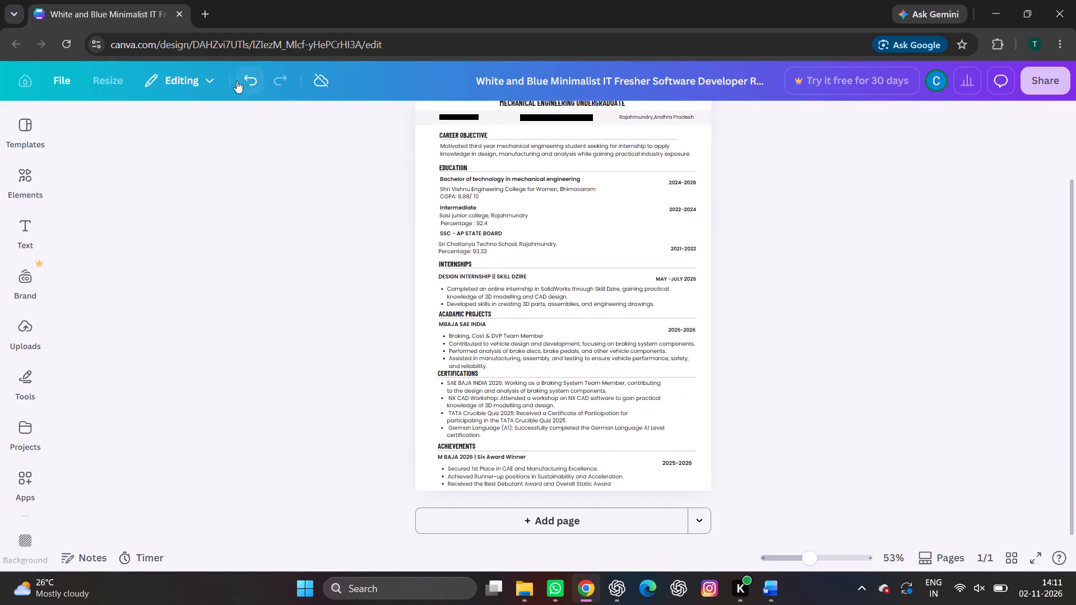
click(186, 82)
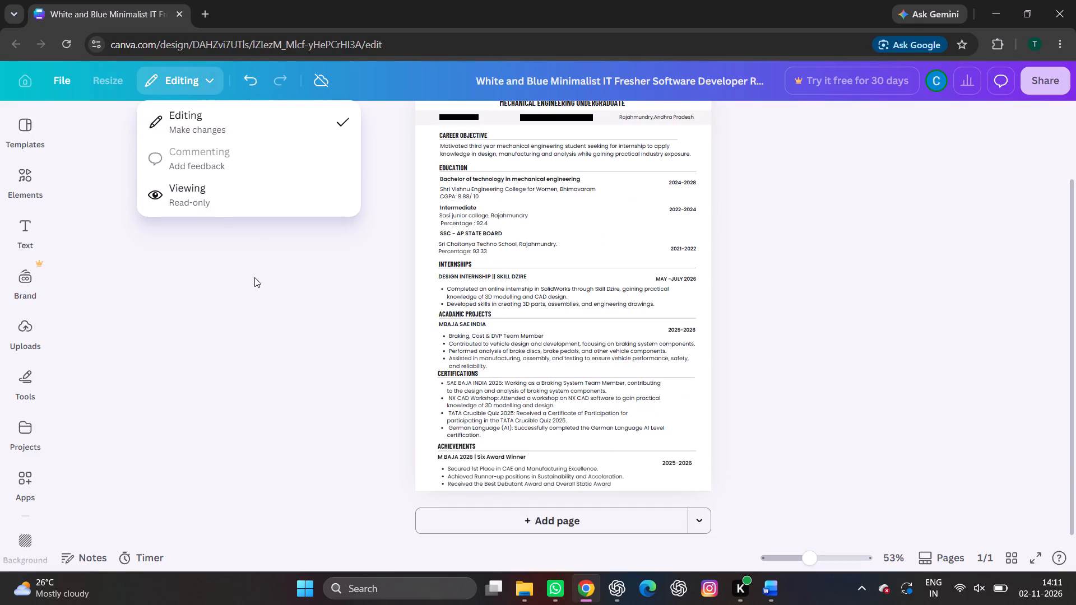
click(254, 277)
scroll(227, 347, up, 2)
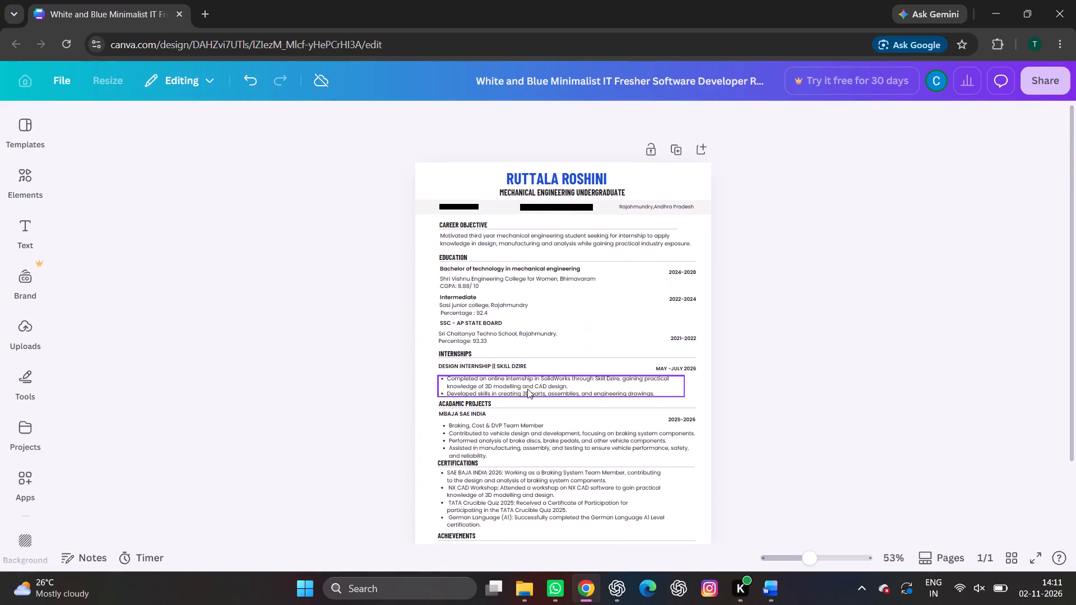
scroll(527, 389, down, 4)
click(741, 420)
scroll(741, 420, up, 2)
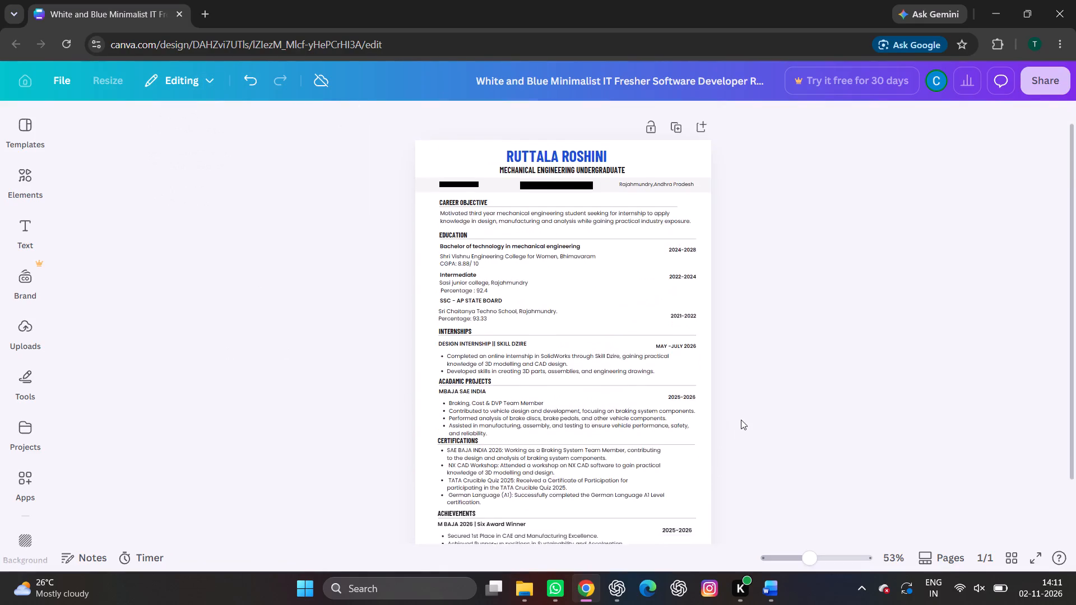
scroll(741, 420, up, 1)
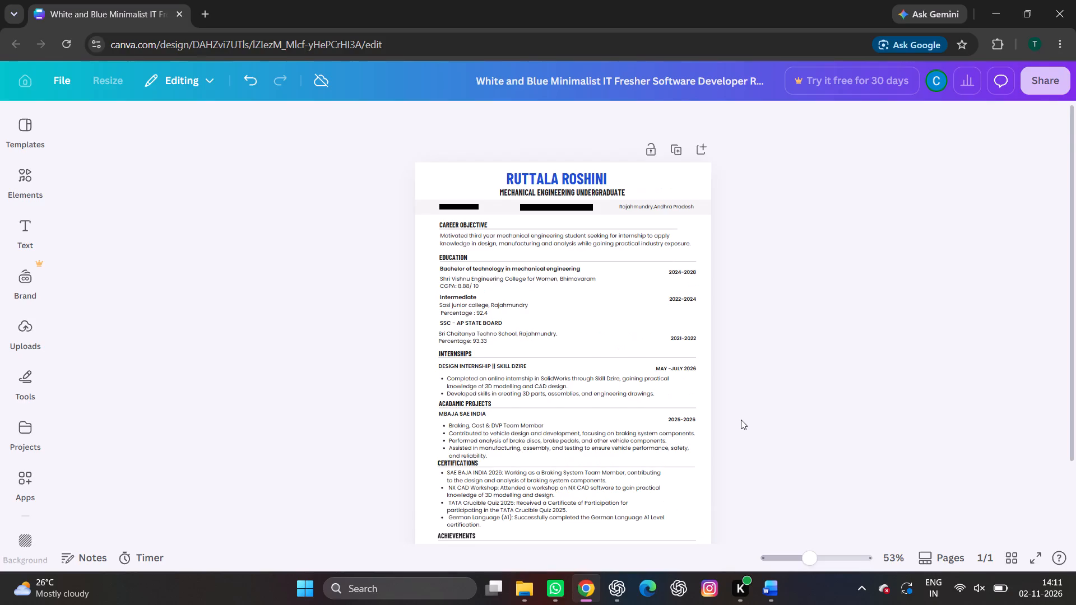
Shift the 2025-2026 date in the Achievements section slightly right, closer to the right edge of the other sections' dates.
scroll(741, 420, down, 2)
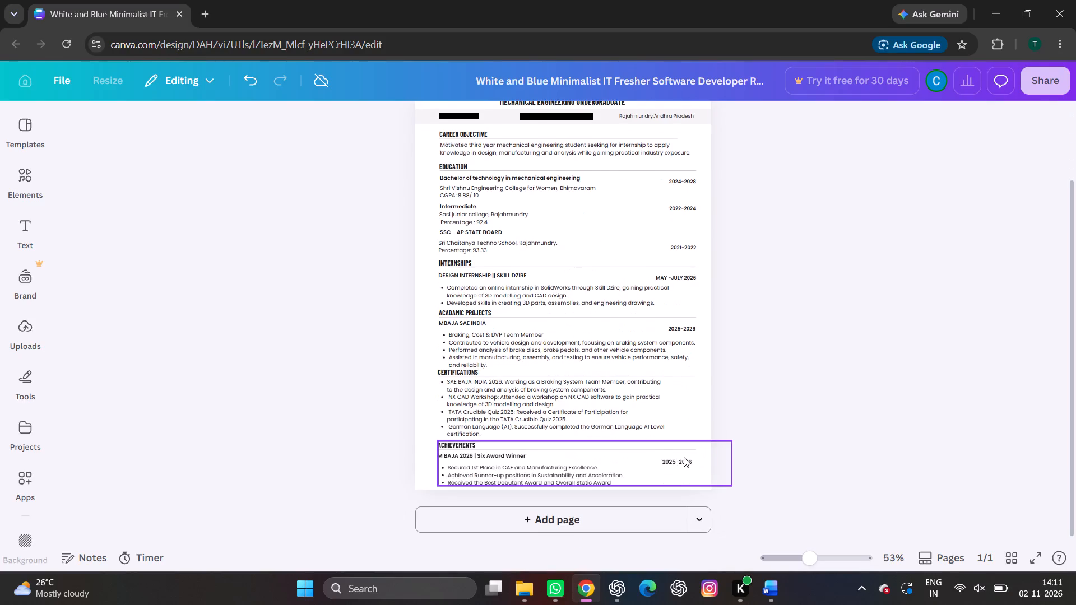
click(681, 459)
click(680, 461)
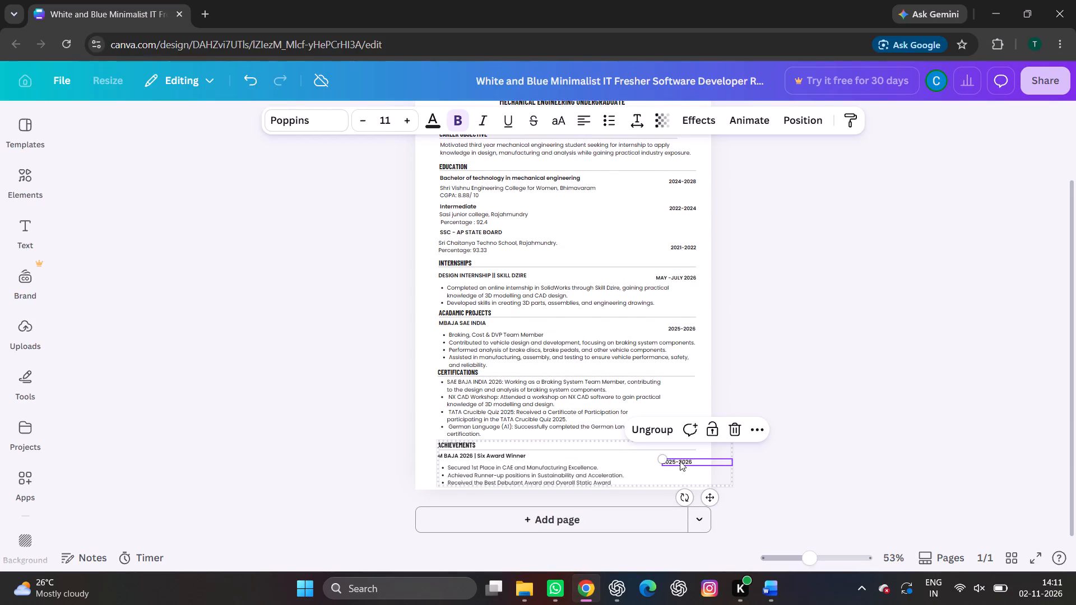
click(680, 461)
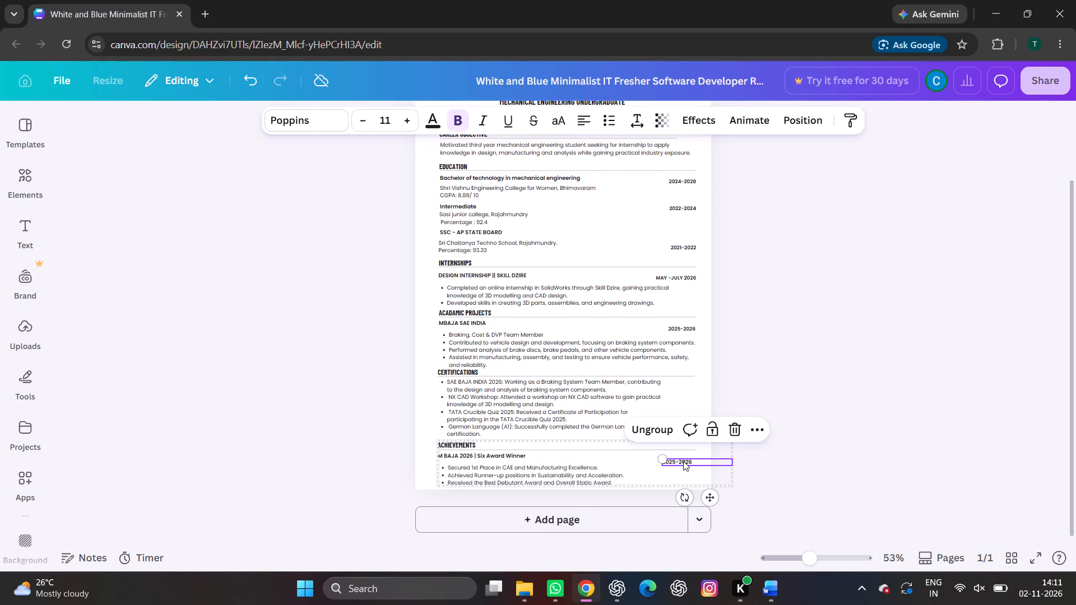
click(685, 462)
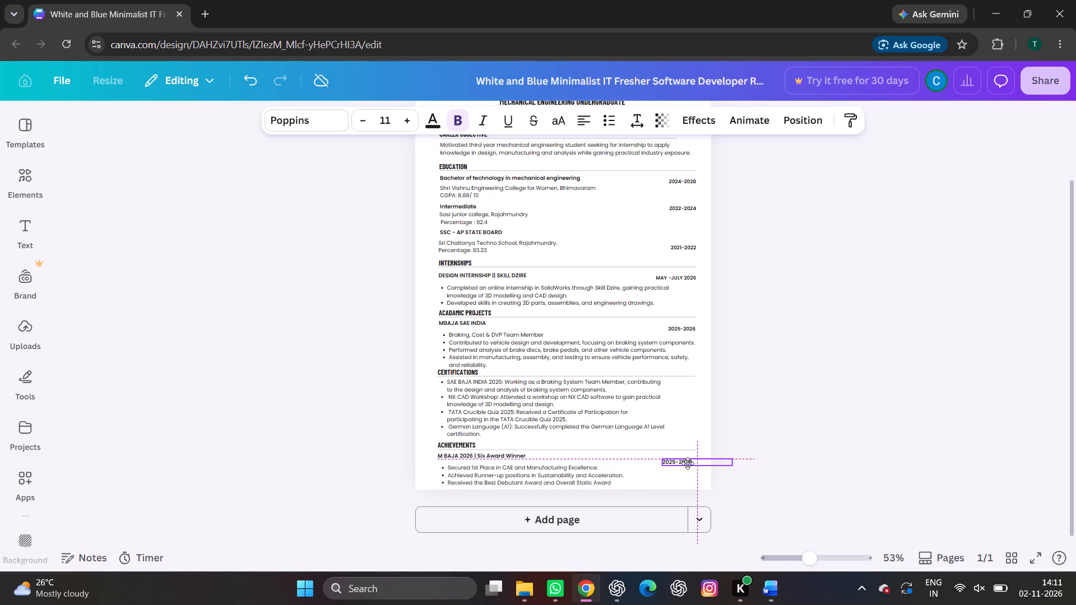
click(787, 438)
Try to open the résumé's sharing options and look over the whole page again.
scroll(787, 438, up, 1)
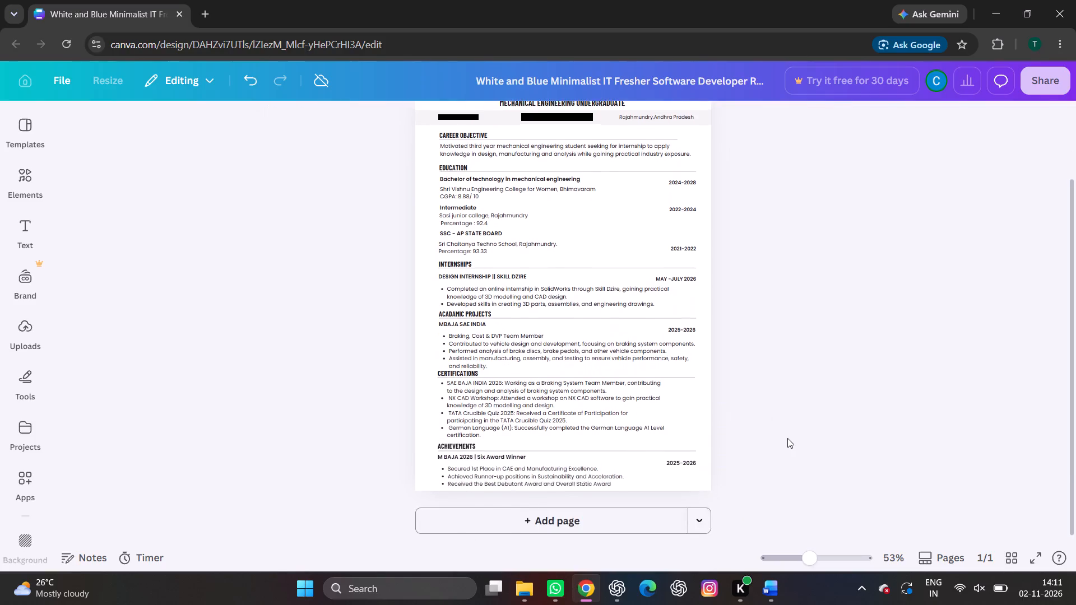
scroll(787, 438, up, 1)
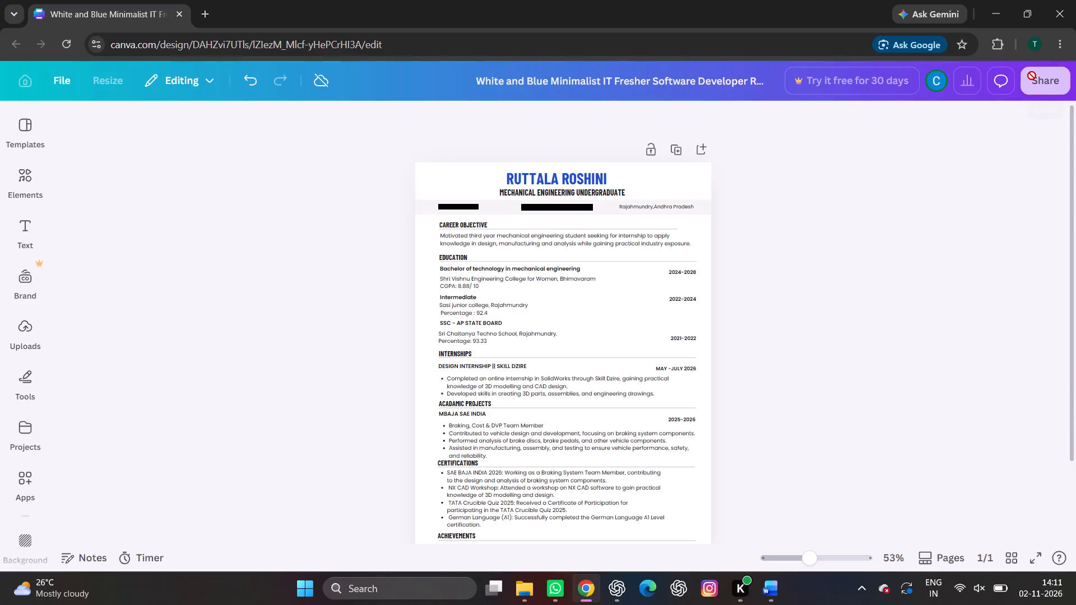
click(1032, 76)
click(381, 236)
scroll(381, 236, down, 3)
scroll(381, 236, up, 3)
scroll(587, 397, down, 2)
scroll(587, 397, right, 1)
scroll(587, 397, up, 2)
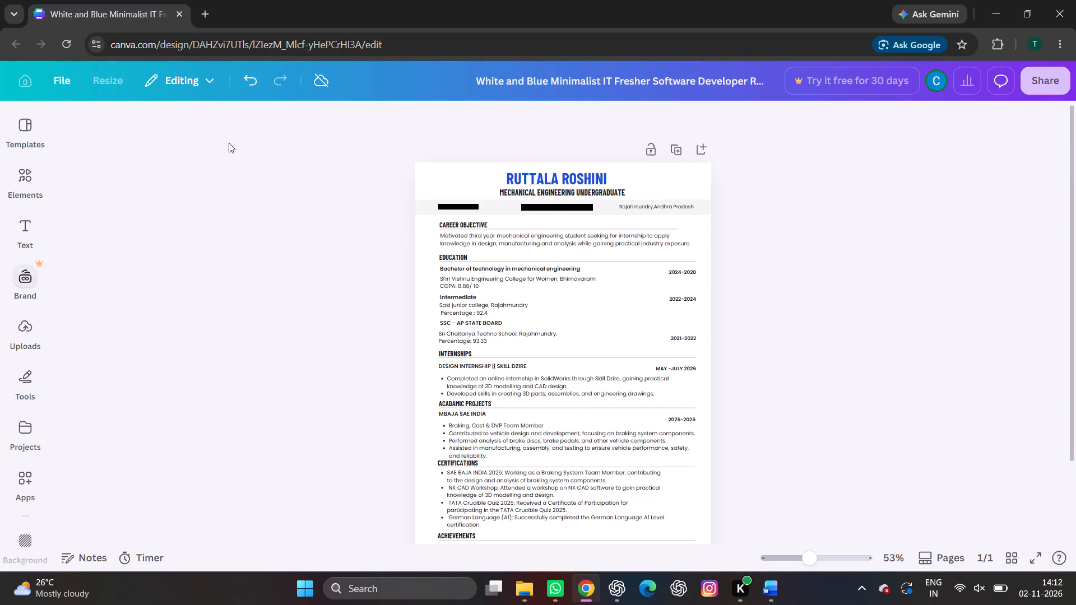
View the signed-in account's access details for the design.
click(936, 80)
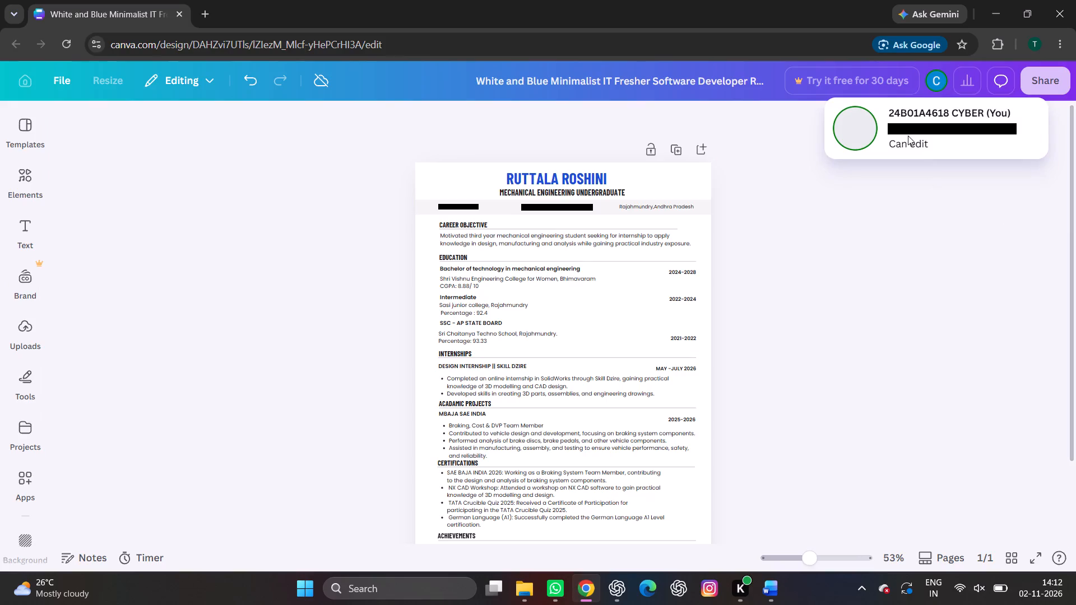
click(908, 136)
click(919, 219)
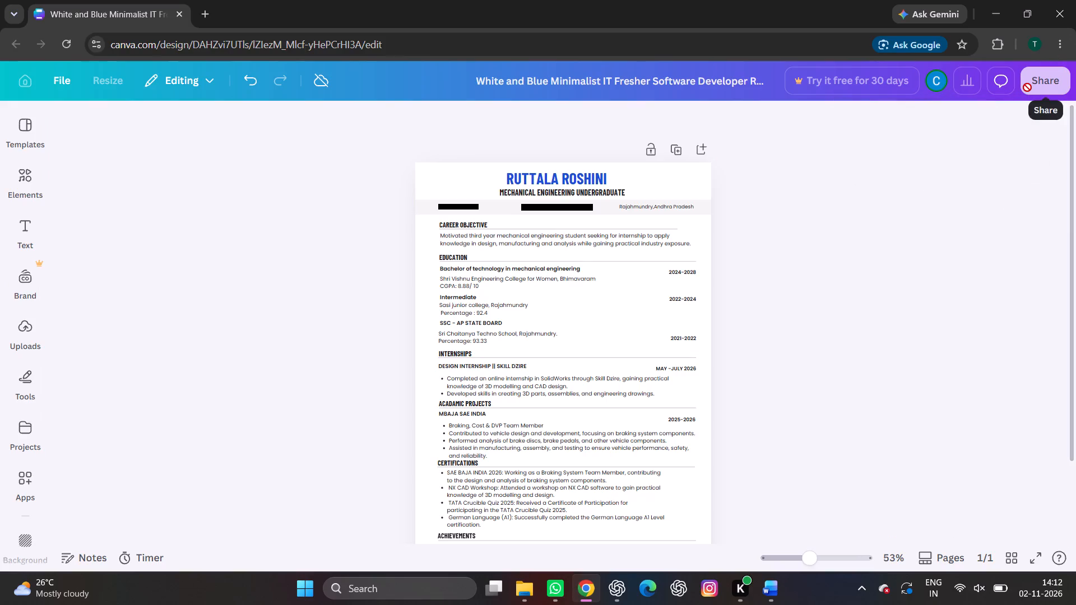
Try again to open the résumé's sharing options and check the computer's network connection.
click(1027, 87)
triple_click(1032, 88)
click(965, 595)
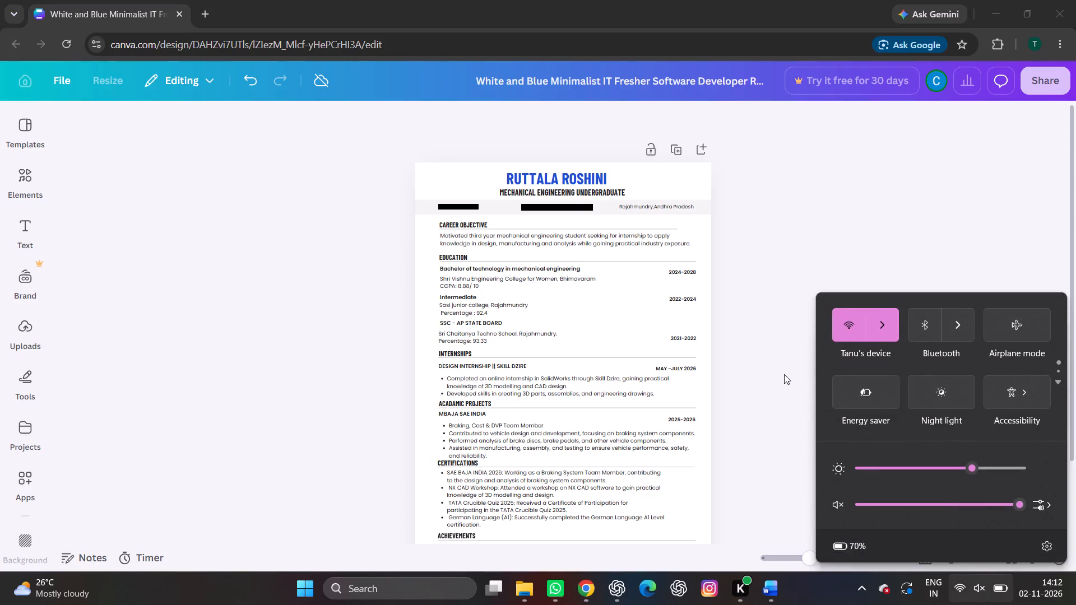
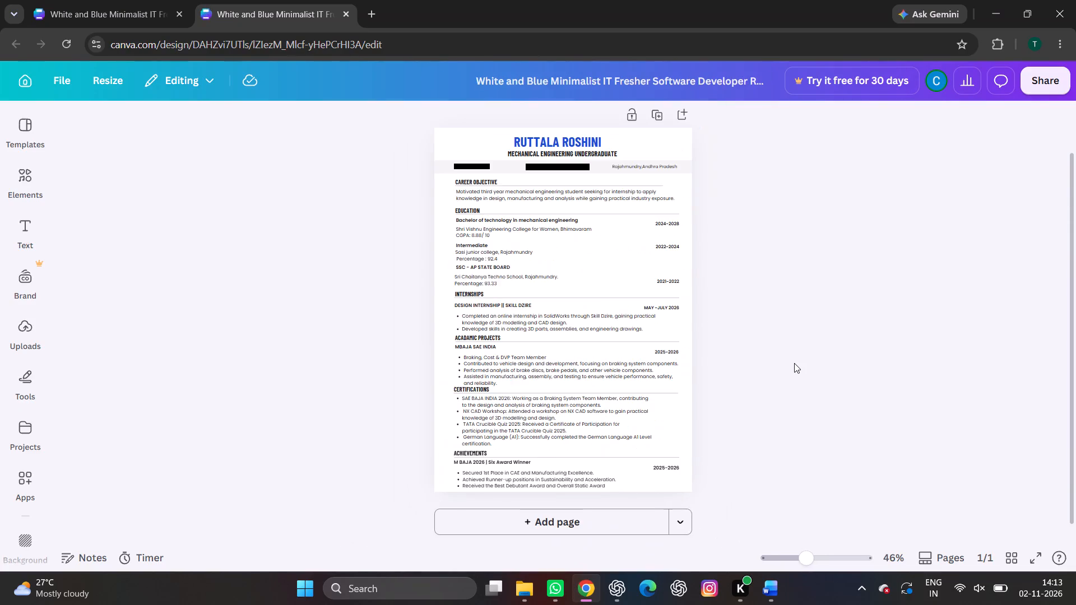
click(1042, 81)
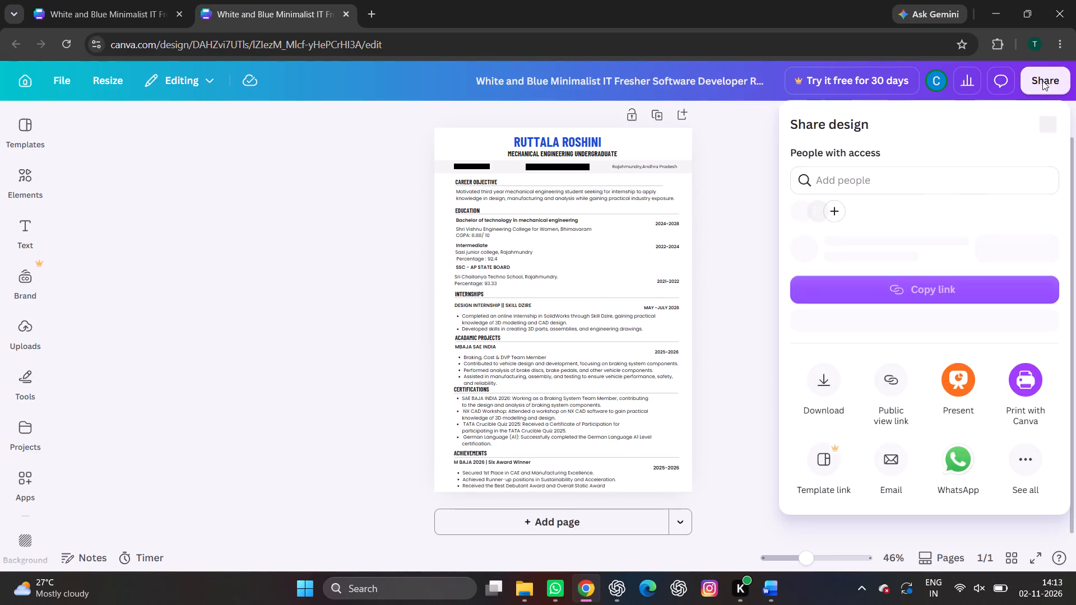
click(821, 415)
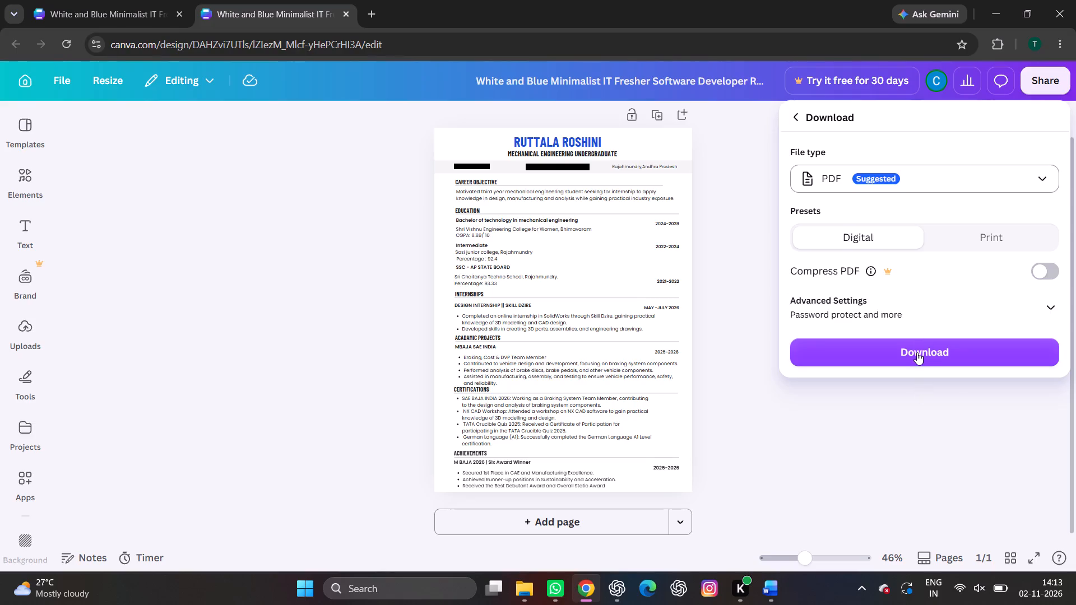
click(917, 352)
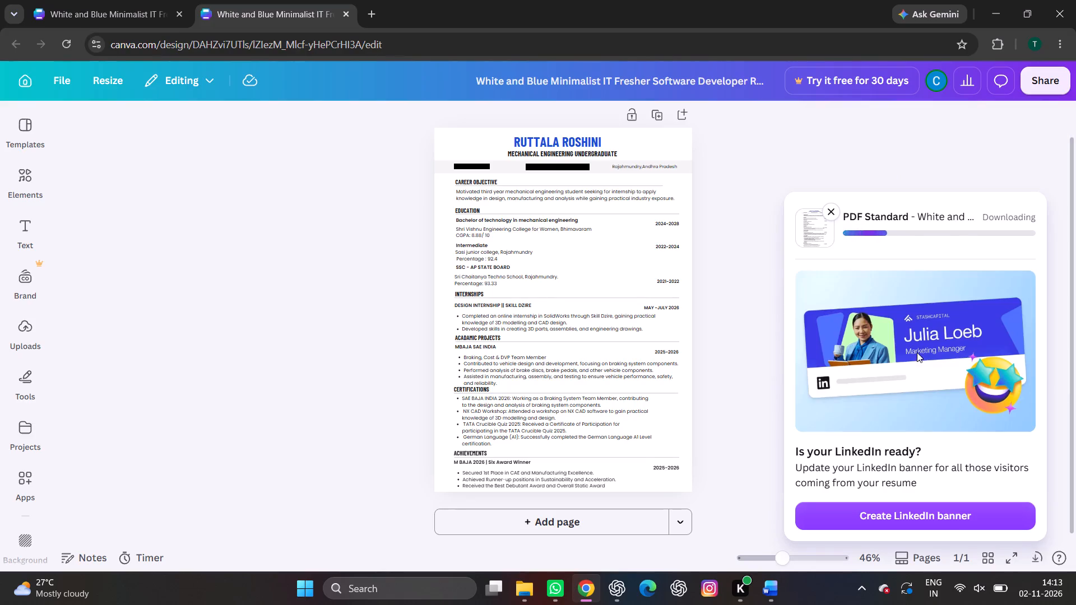
click(877, 169)
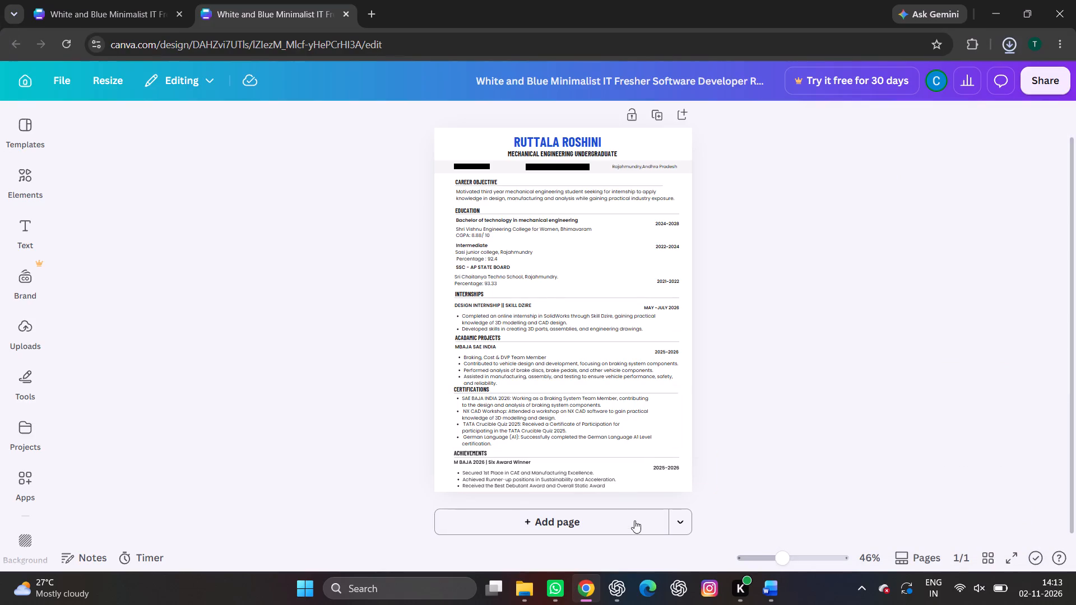
In File Explorer's Downloads folder, rename the newly downloaded White and Blue Minimalist résumé PDF as Roshini_Resume.
click(528, 600)
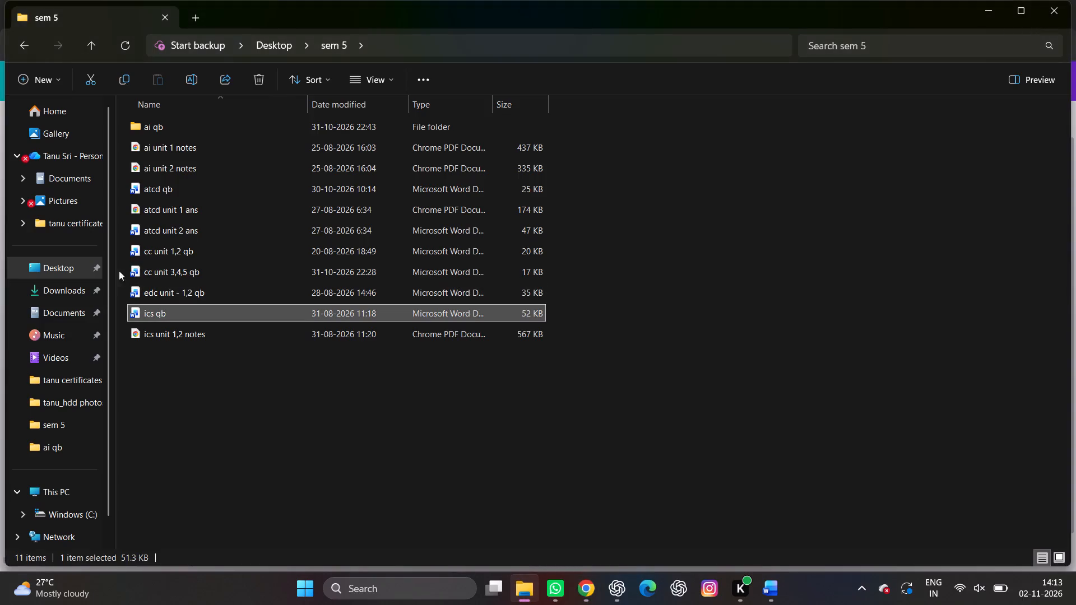
click(67, 288)
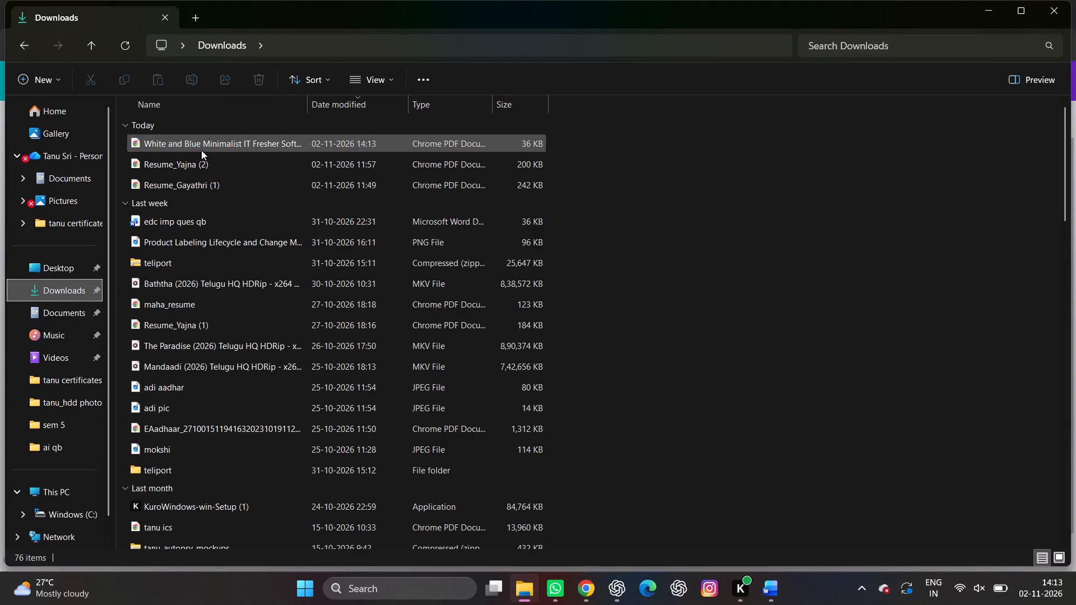
click(212, 145)
click(188, 71)
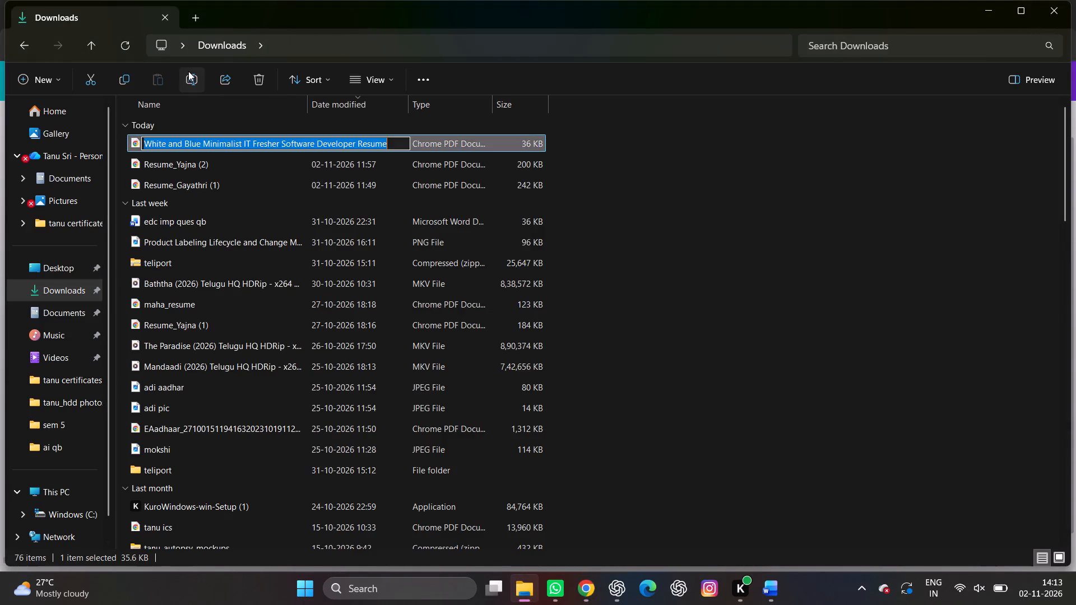
key(BackSpace)
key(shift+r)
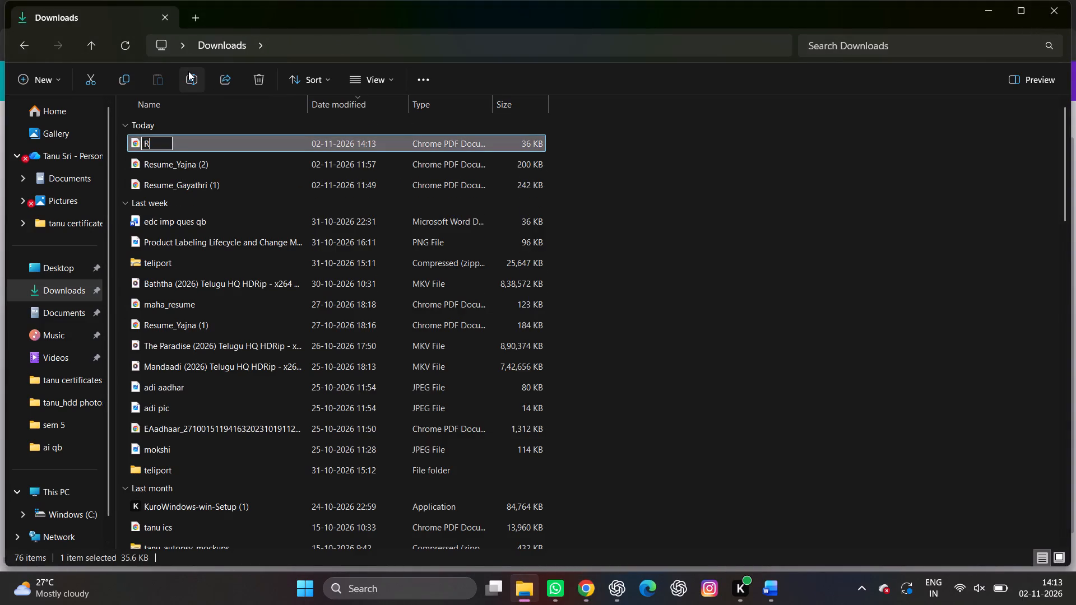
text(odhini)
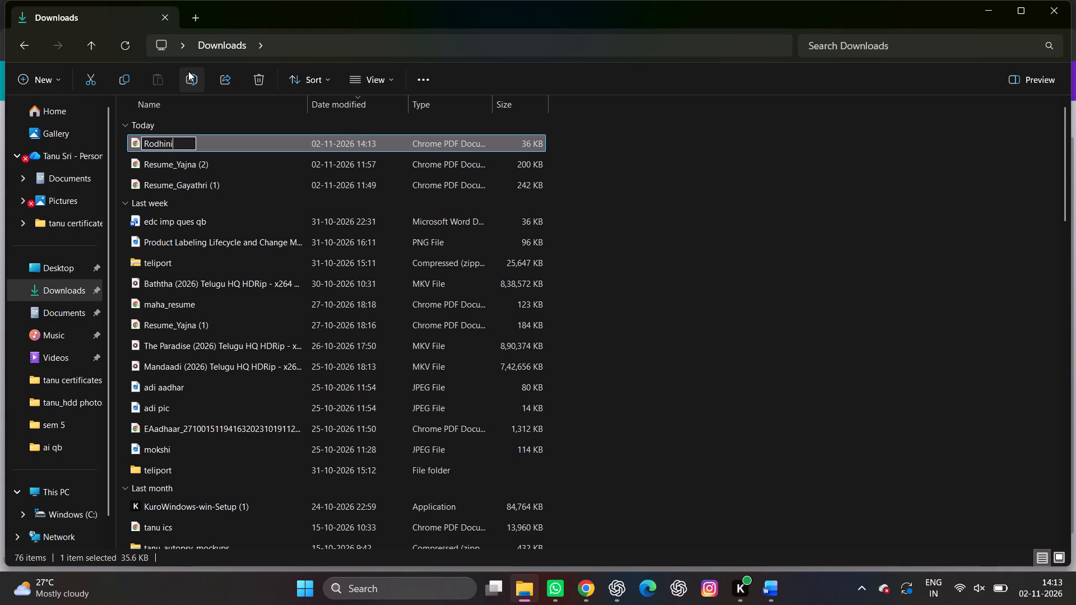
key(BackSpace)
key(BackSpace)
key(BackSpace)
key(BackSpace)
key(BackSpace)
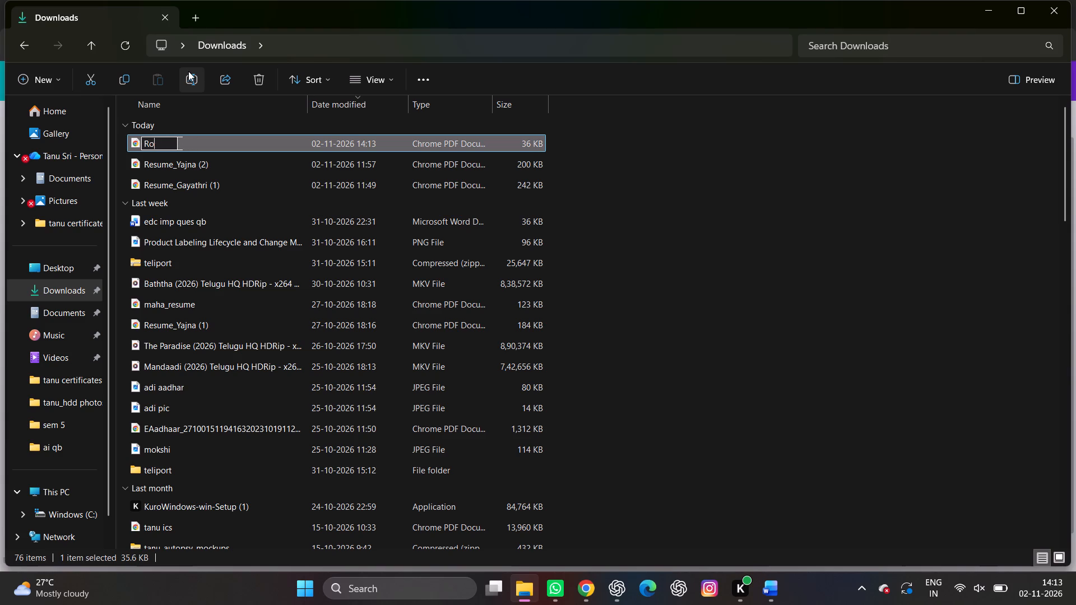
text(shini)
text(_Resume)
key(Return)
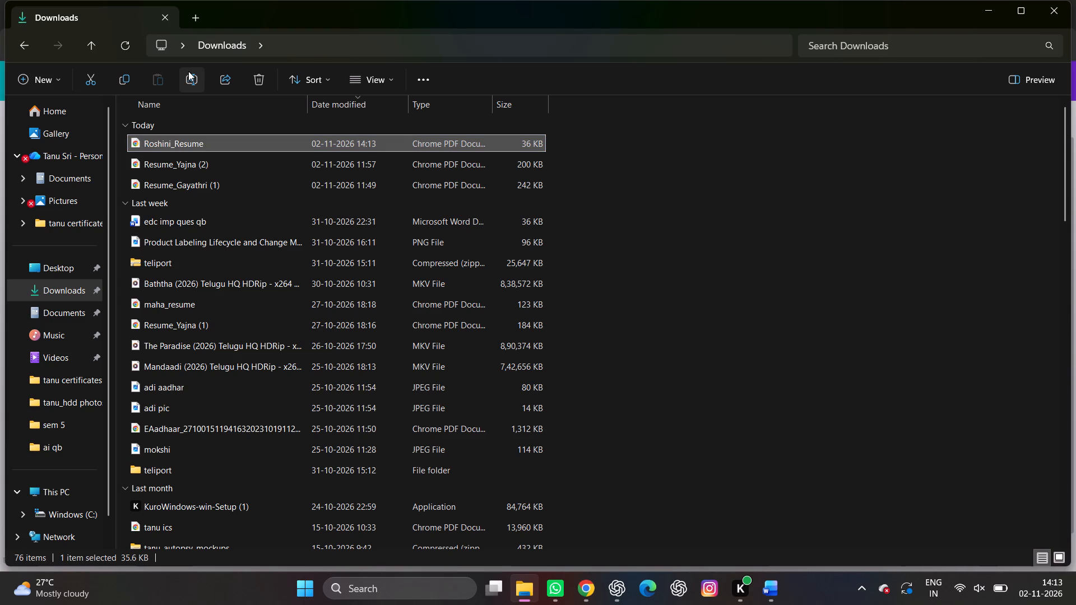
Copy the Roshini_Resume PDF from the Downloads folder to the clipboard.
click(389, 145)
key(ctrl+c)
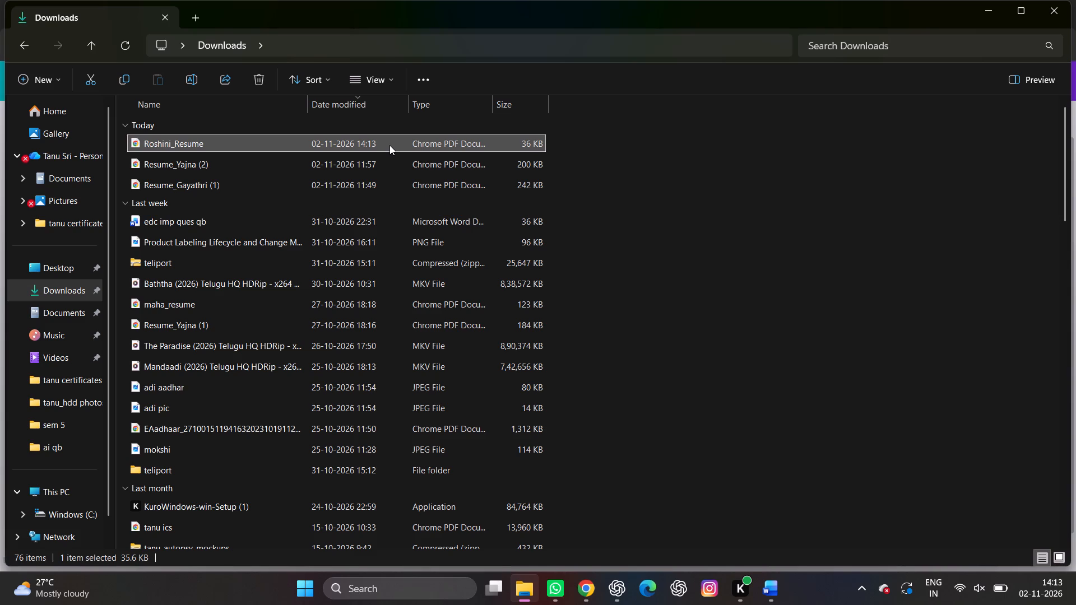